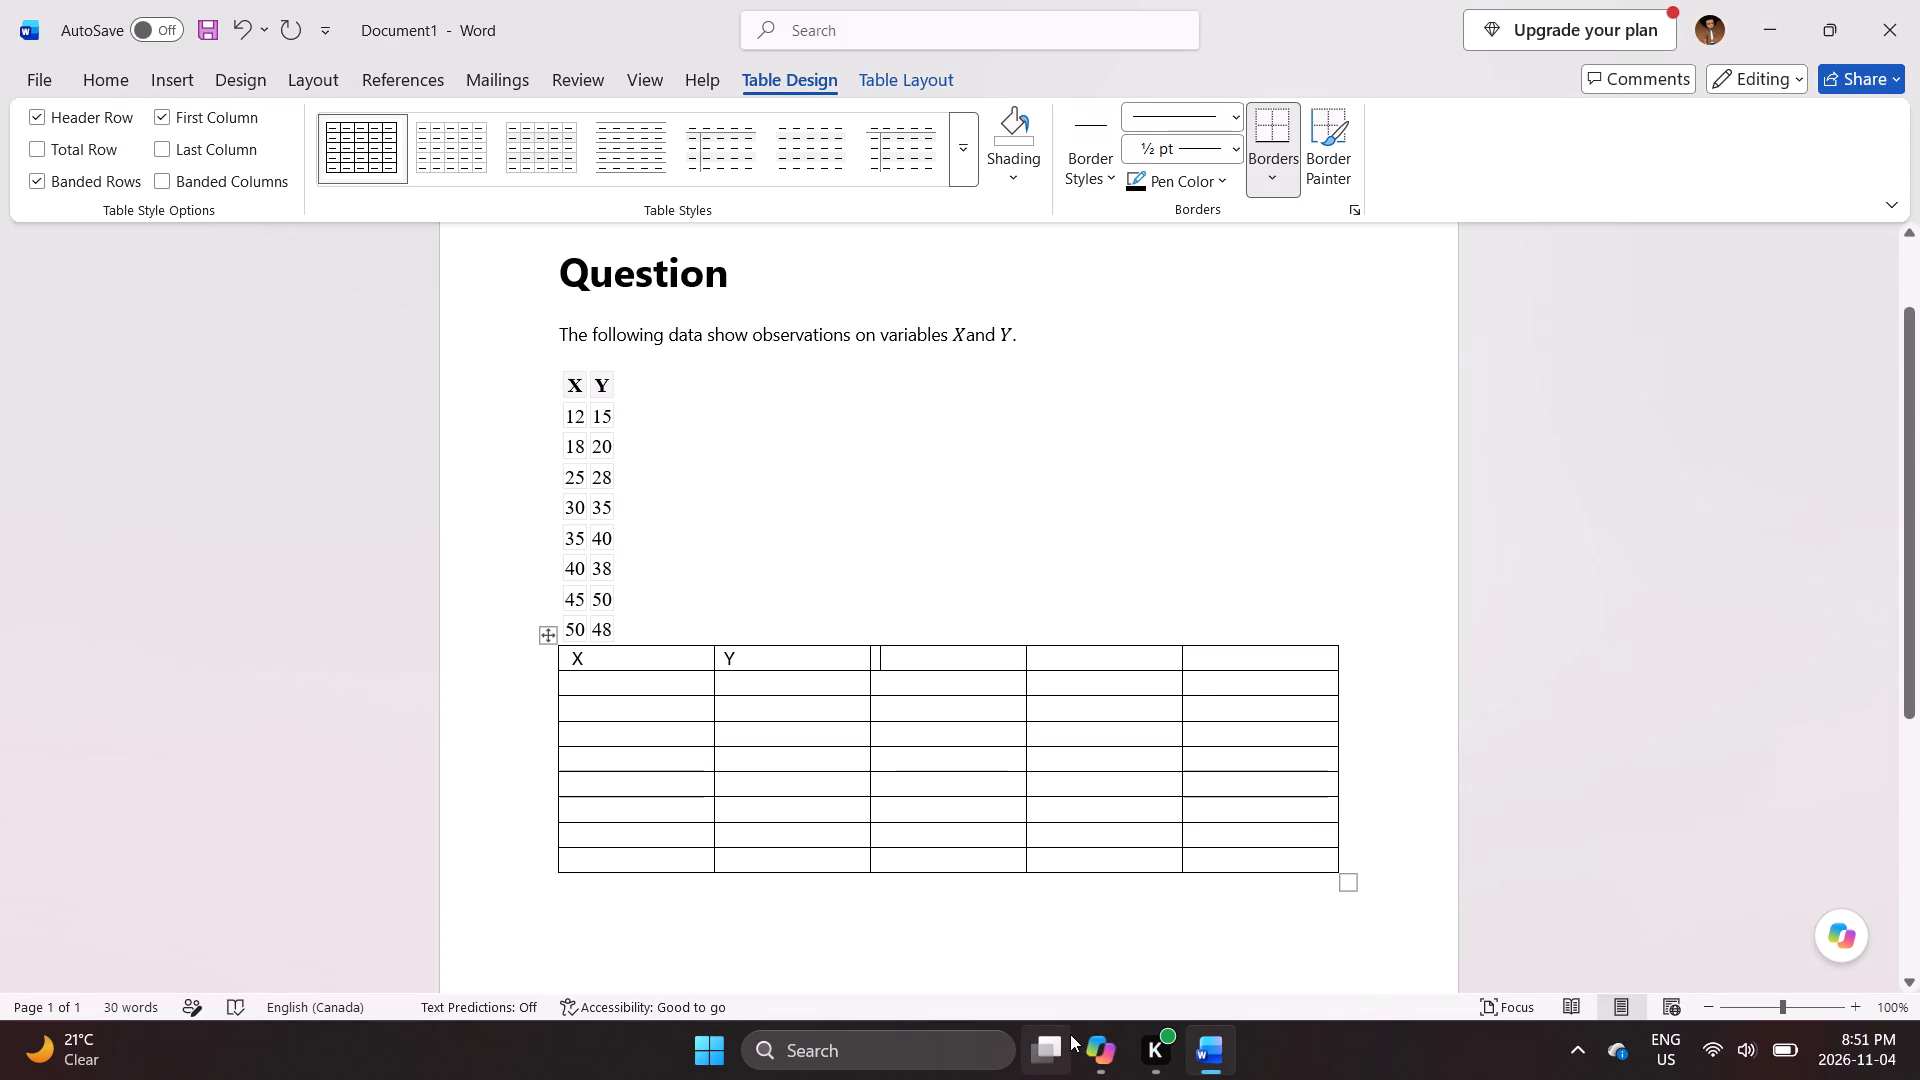
pyautogui.hotkey('shift', 'x')
pyautogui.hotkey('shift', 'y')
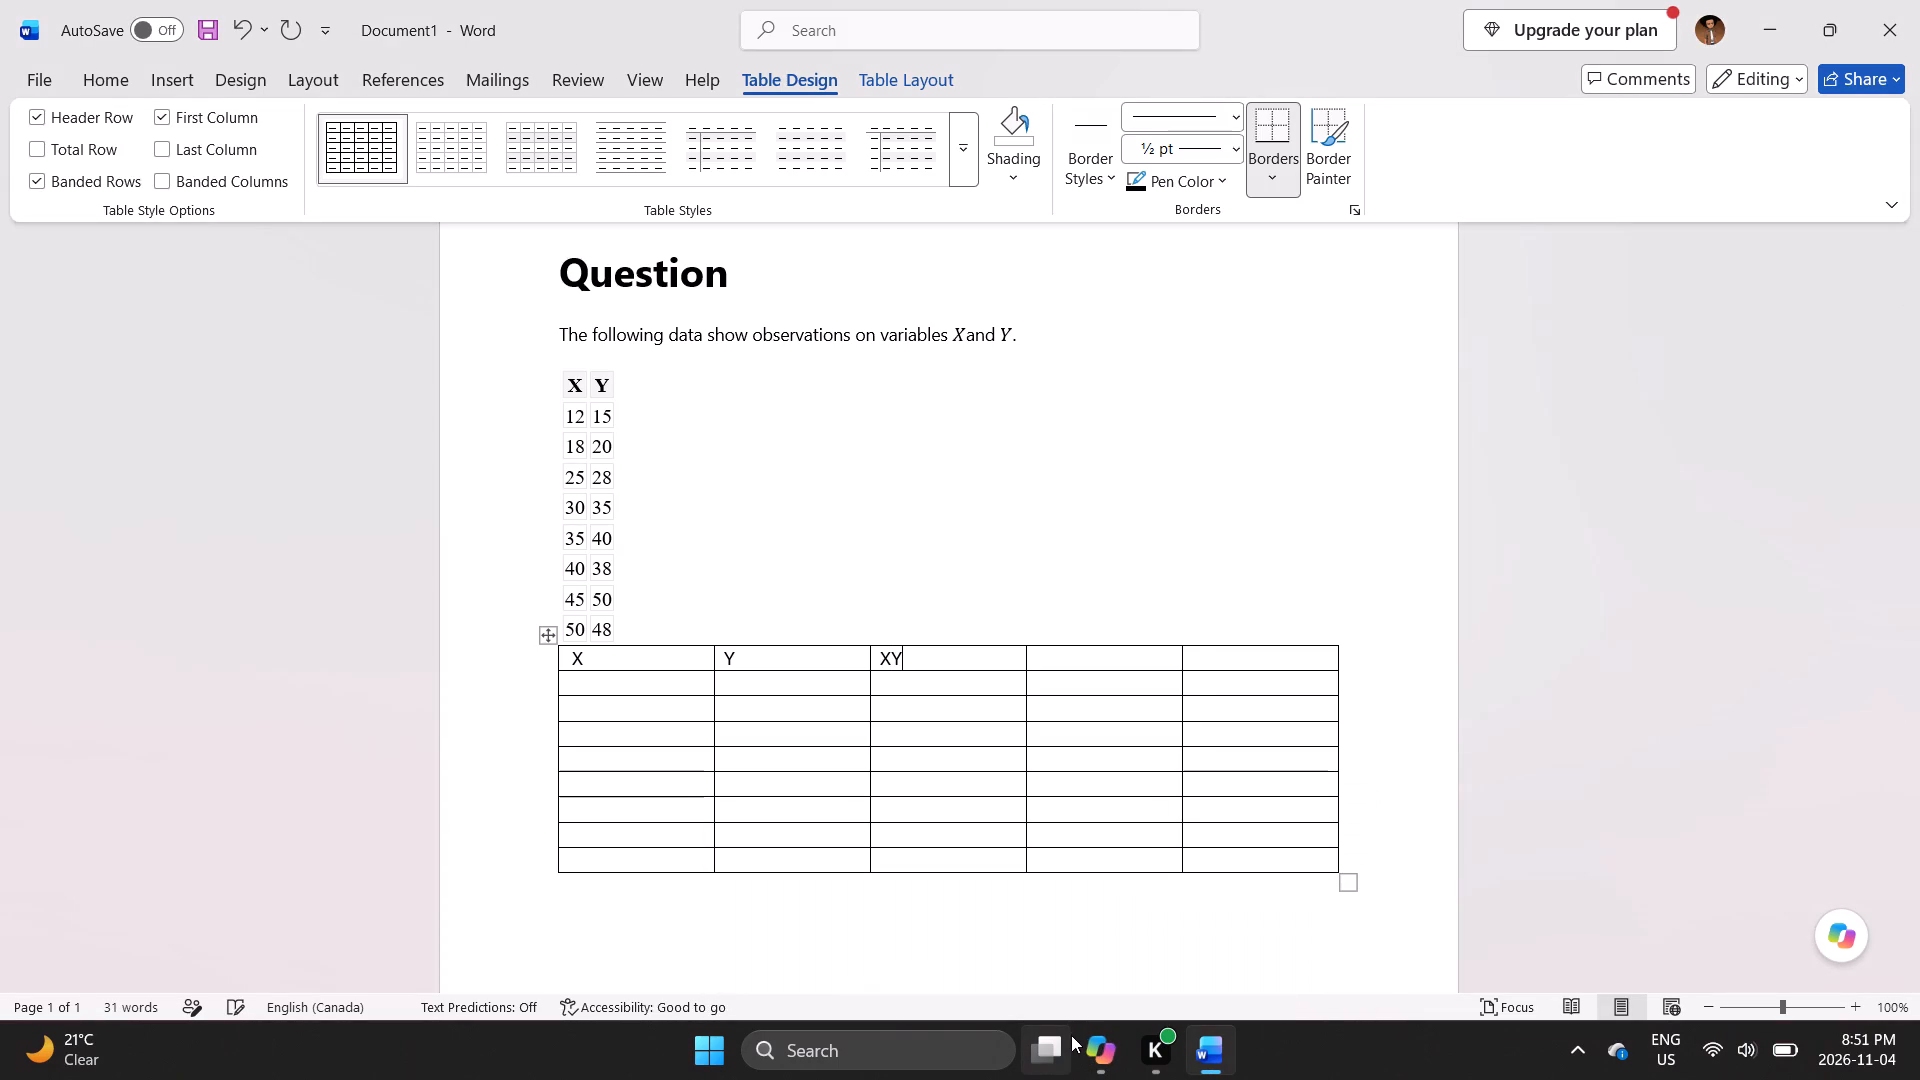
pyautogui.click(1103, 662)
pyautogui.hotkey('shift', 'x')
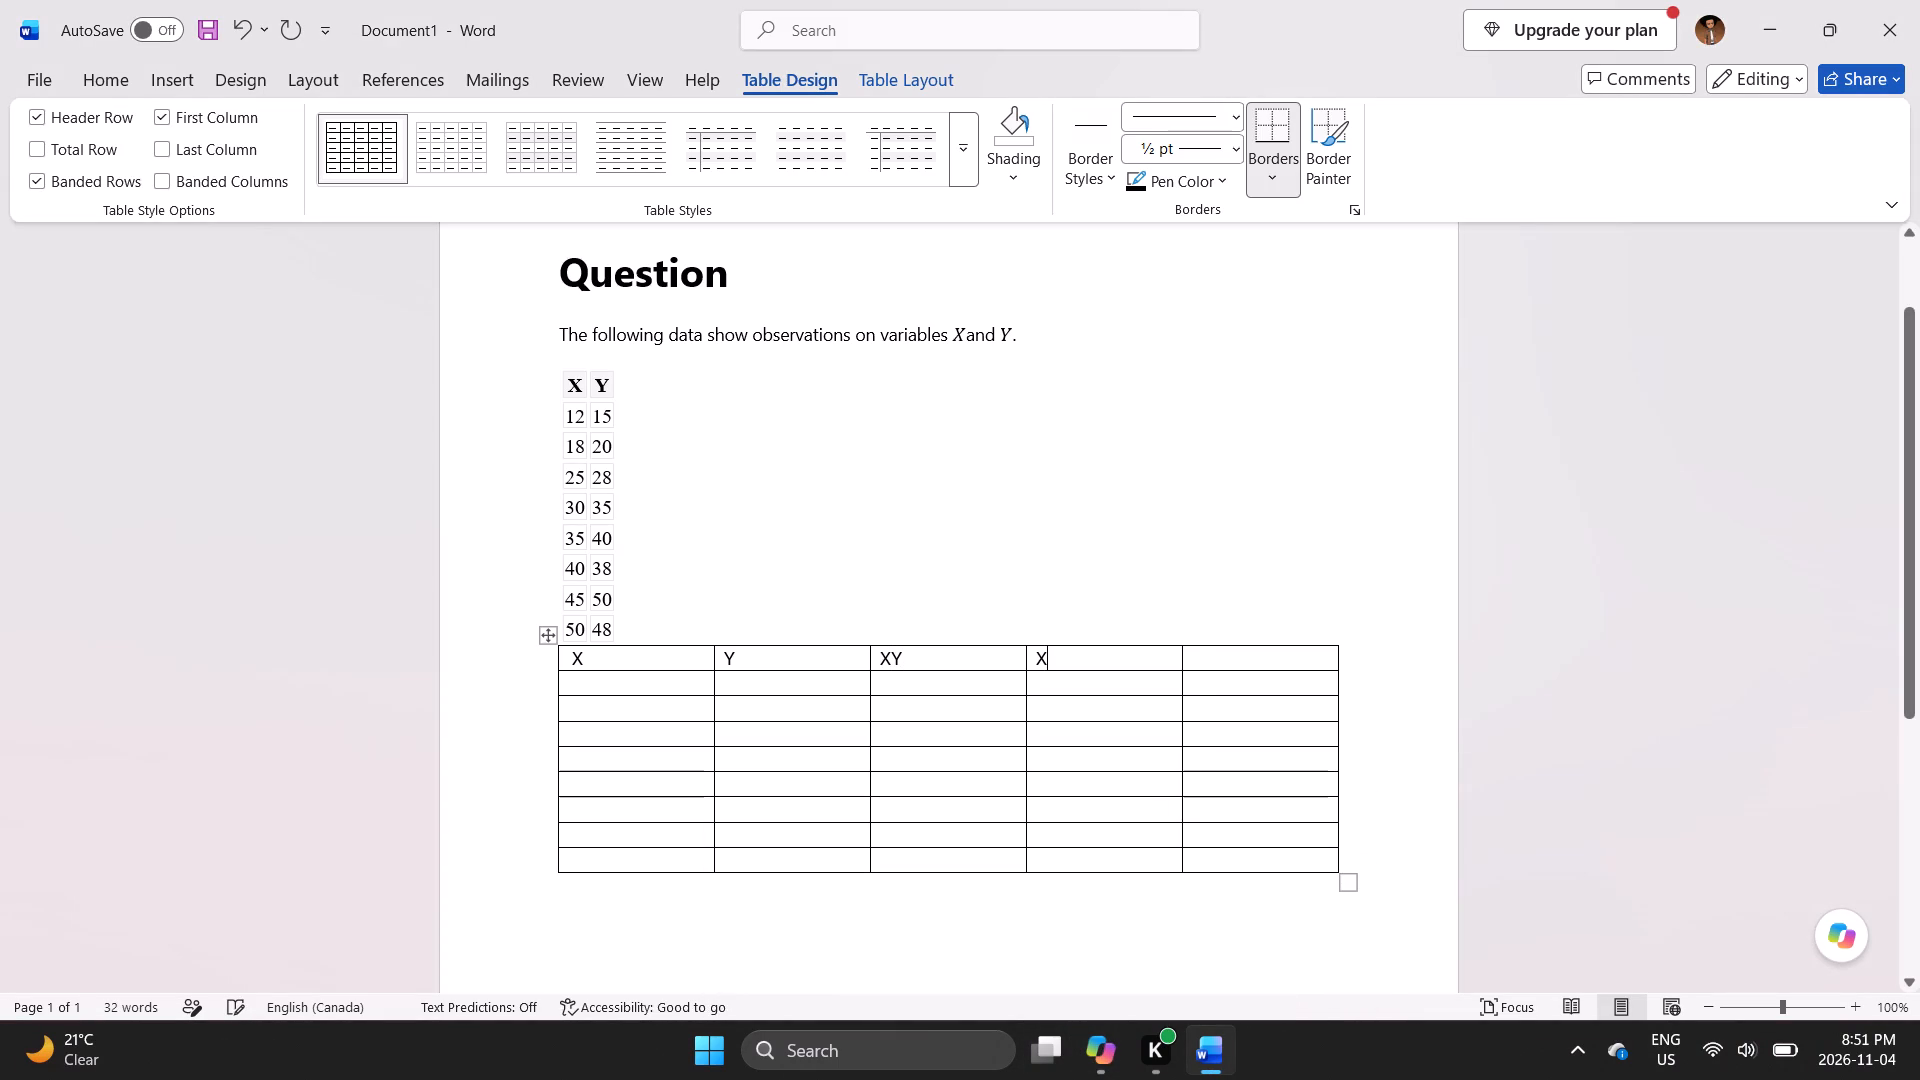
pyautogui.press('2')
pyautogui.click(1290, 655)
pyautogui.hotkey('shift', 'y')
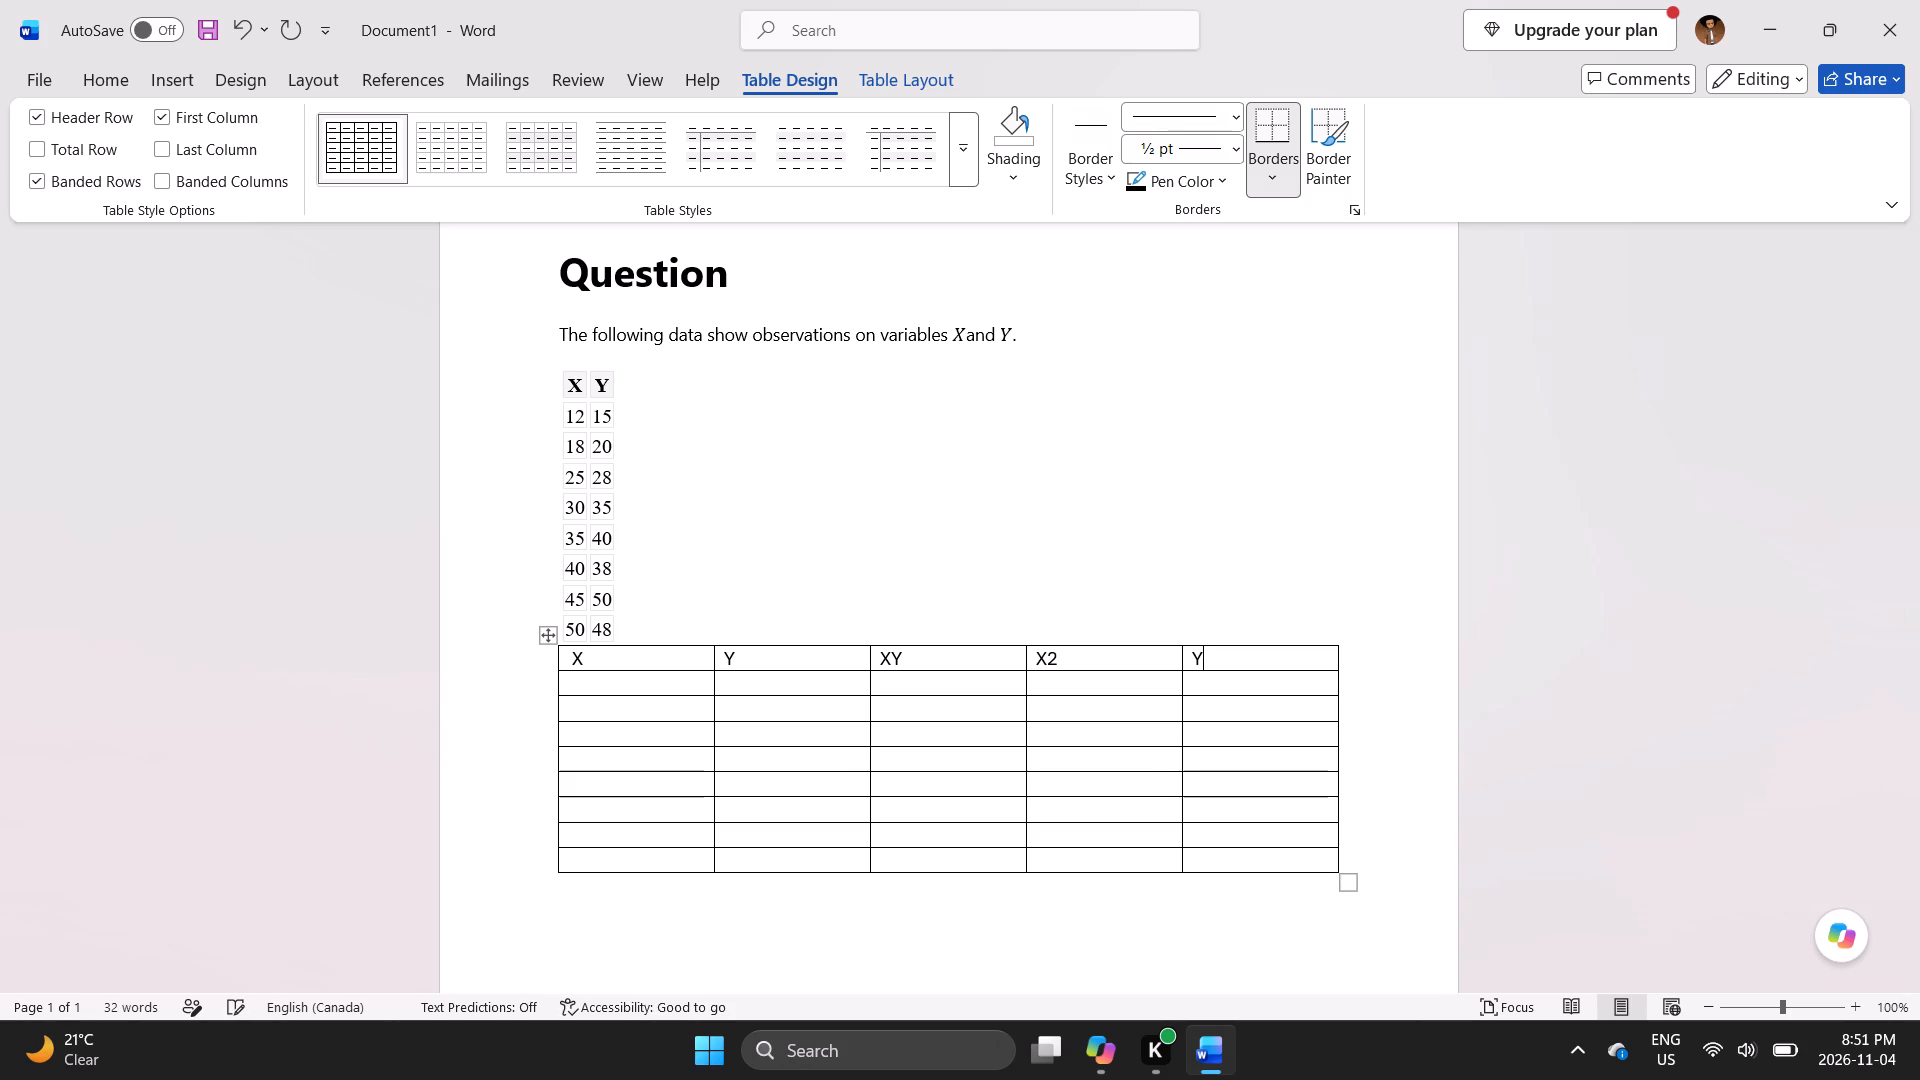
pyautogui.press('2')
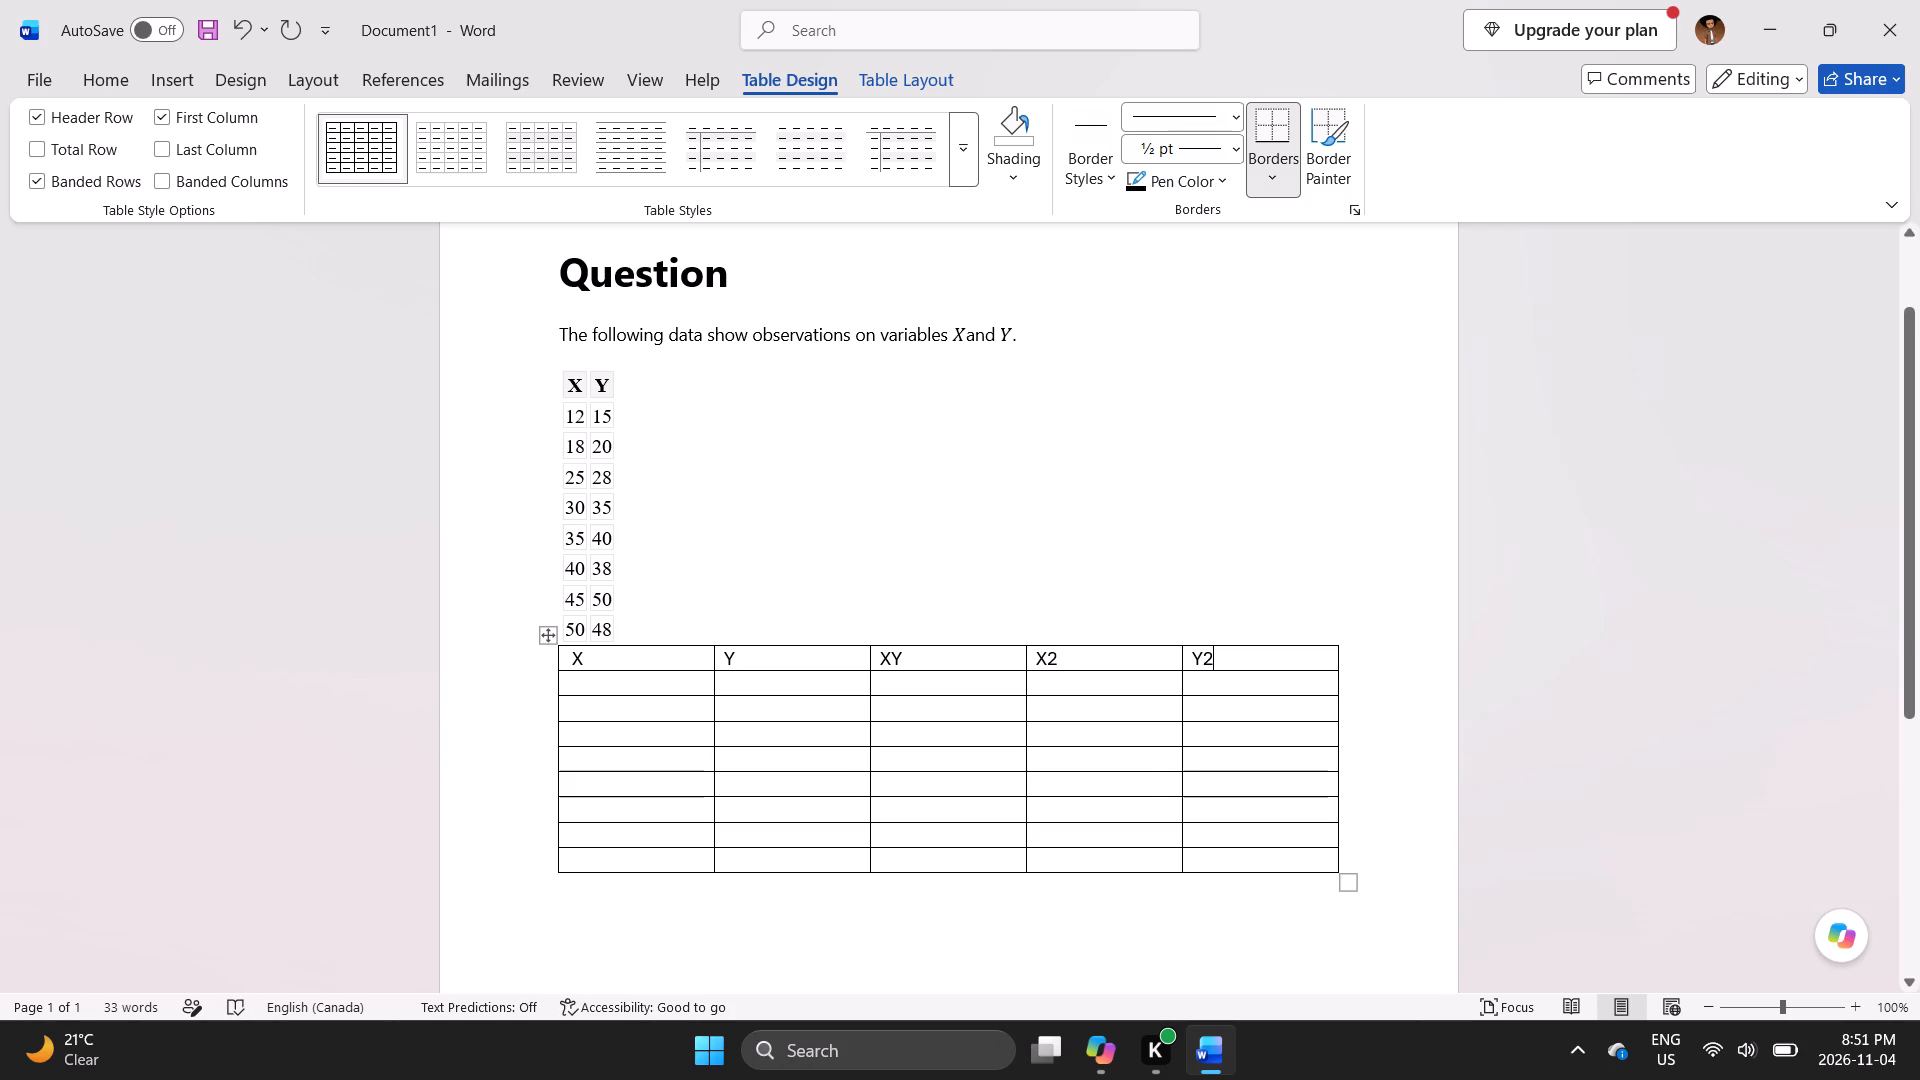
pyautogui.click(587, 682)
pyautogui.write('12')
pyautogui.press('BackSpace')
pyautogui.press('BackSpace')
# Copy the eight X values from the question data and merge them into the new table's X column.
pyautogui.moveTo(563, 410); pyautogui.dragTo(566, 633)
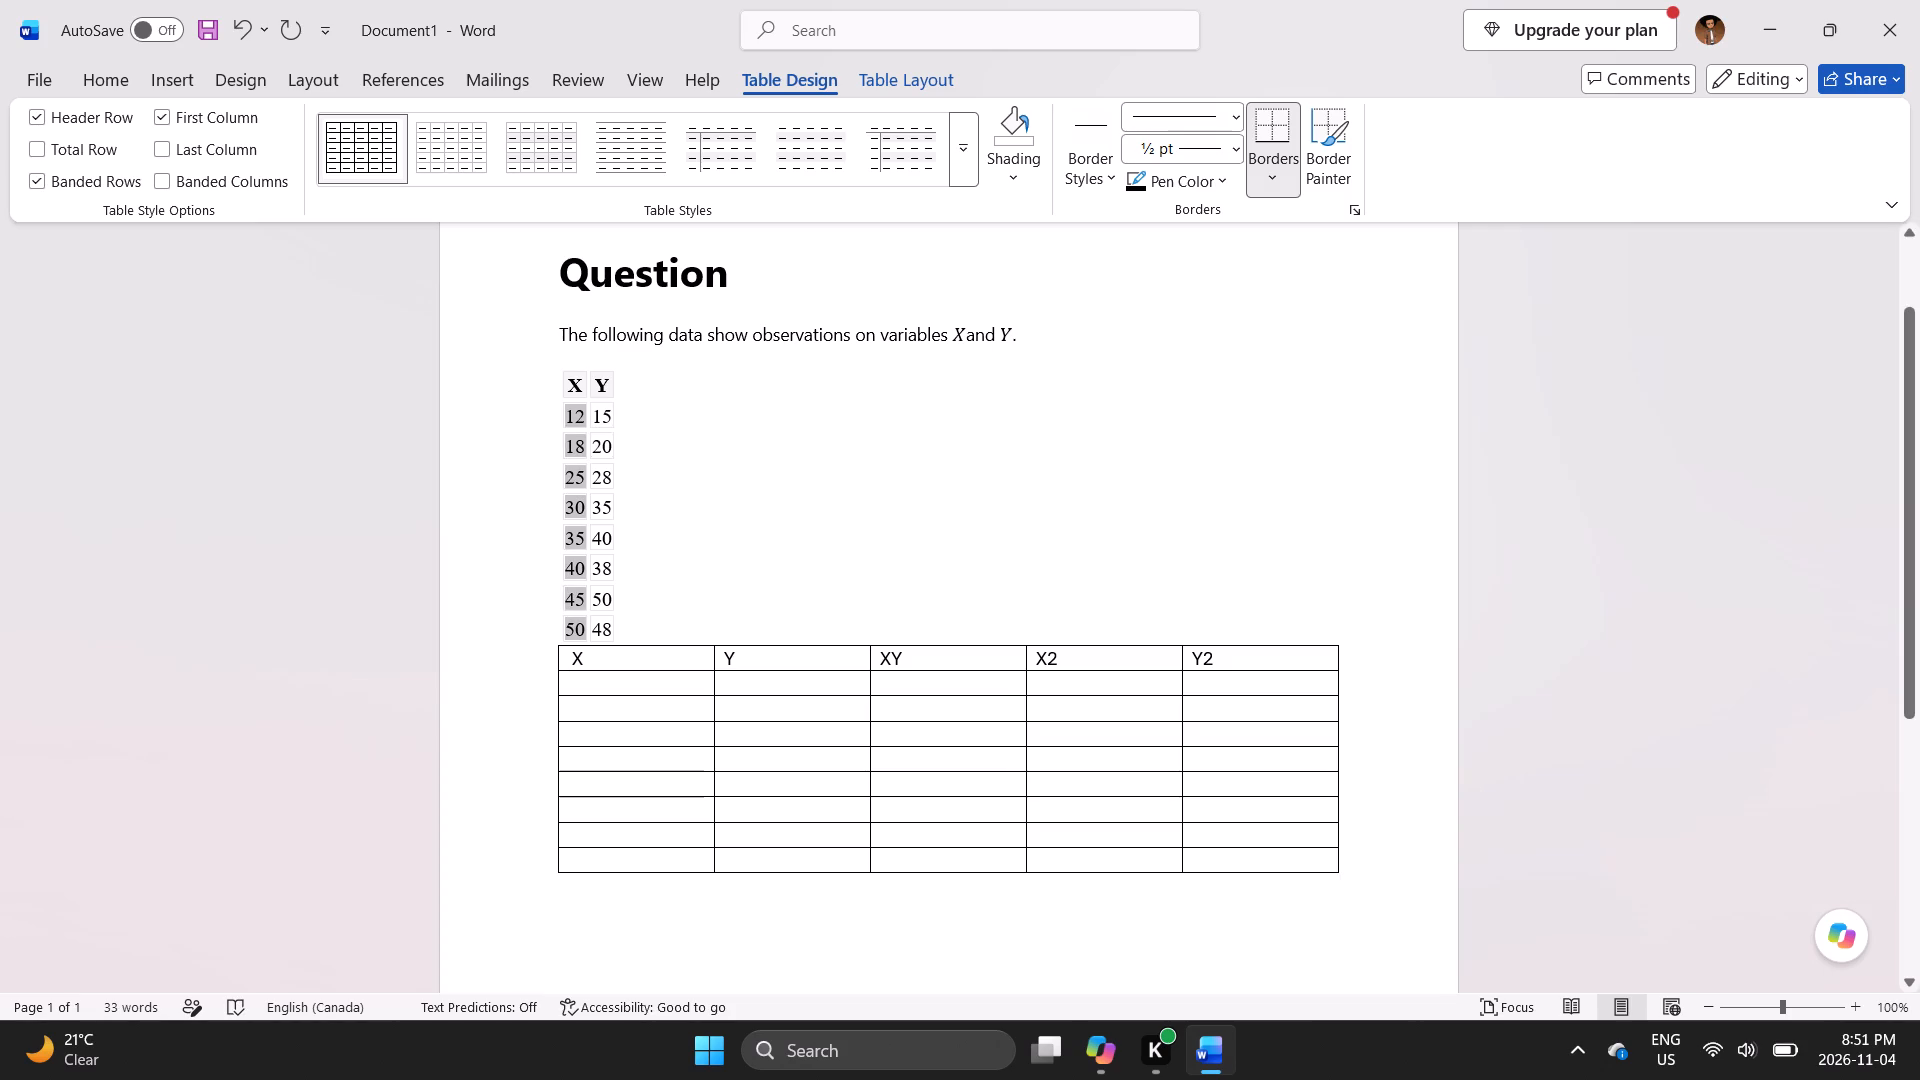
pyautogui.rightClick(523, 460)
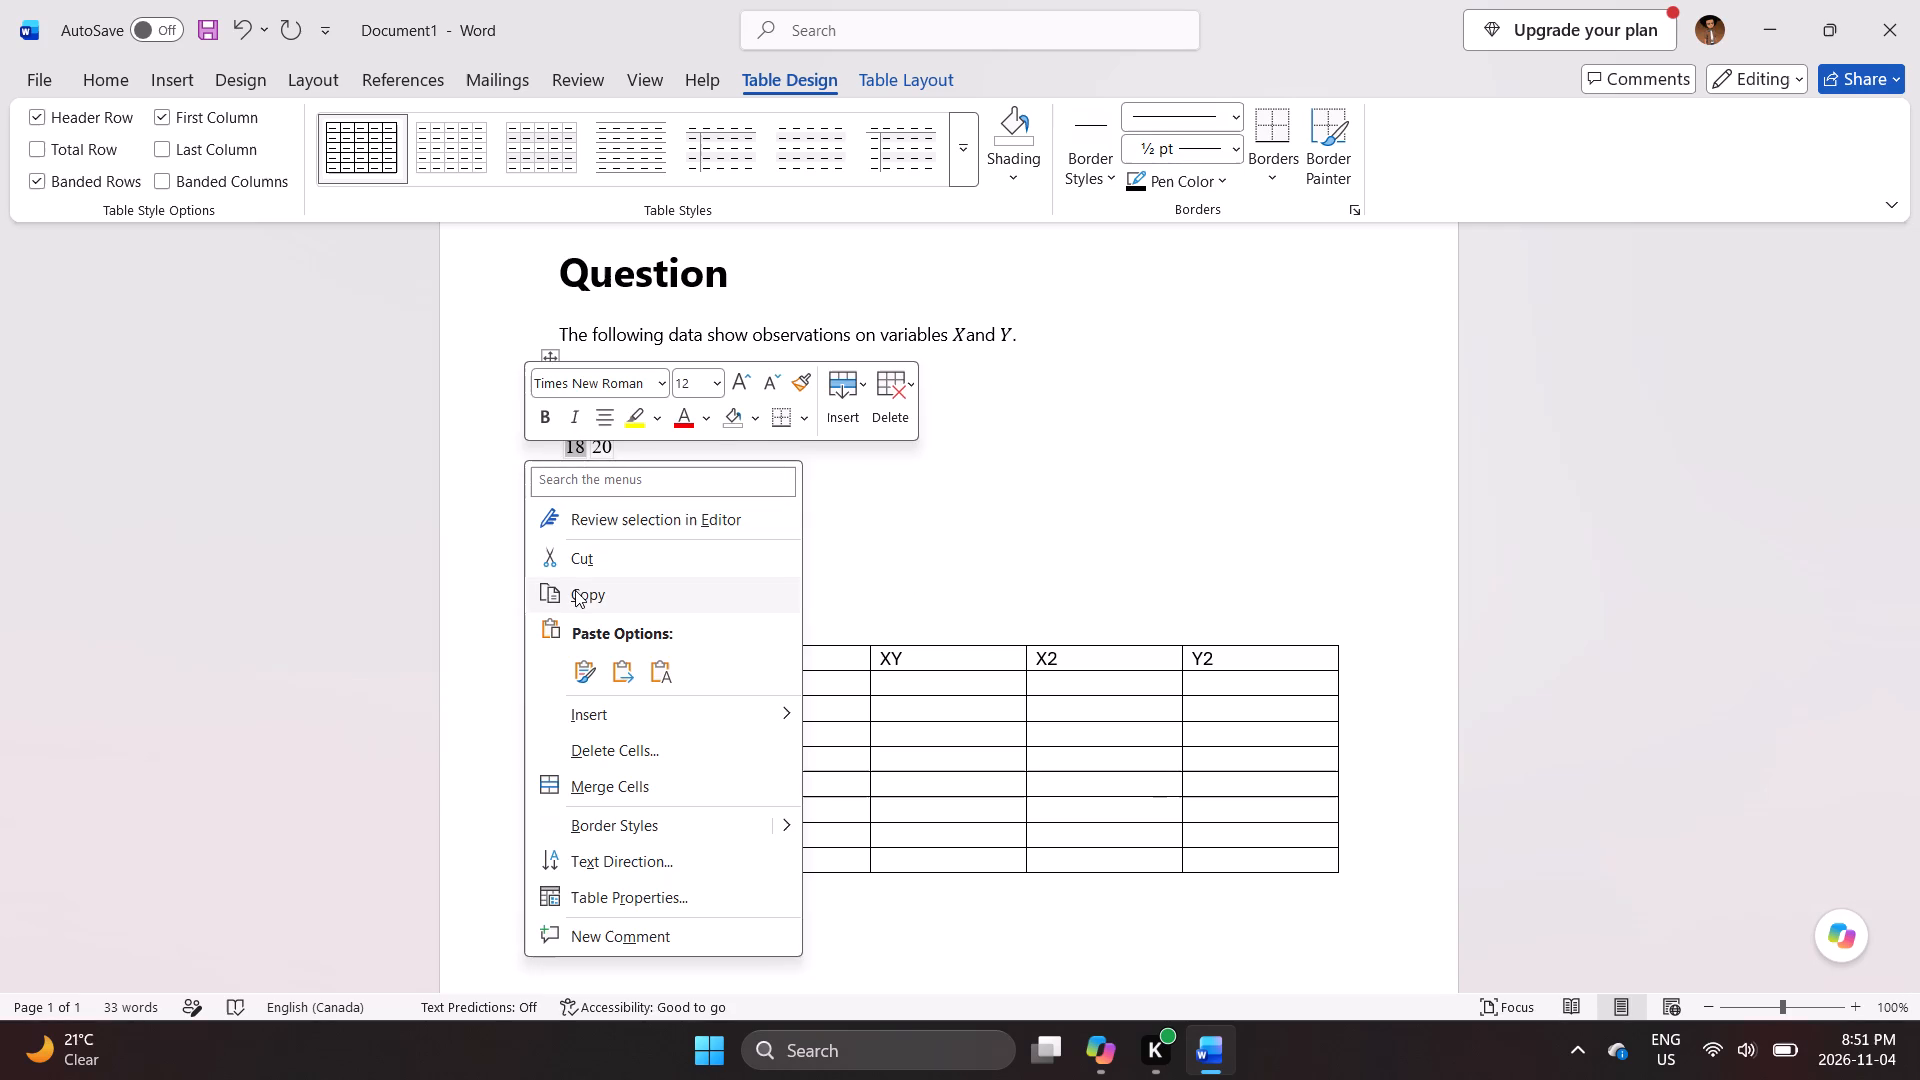
pyautogui.click(579, 592)
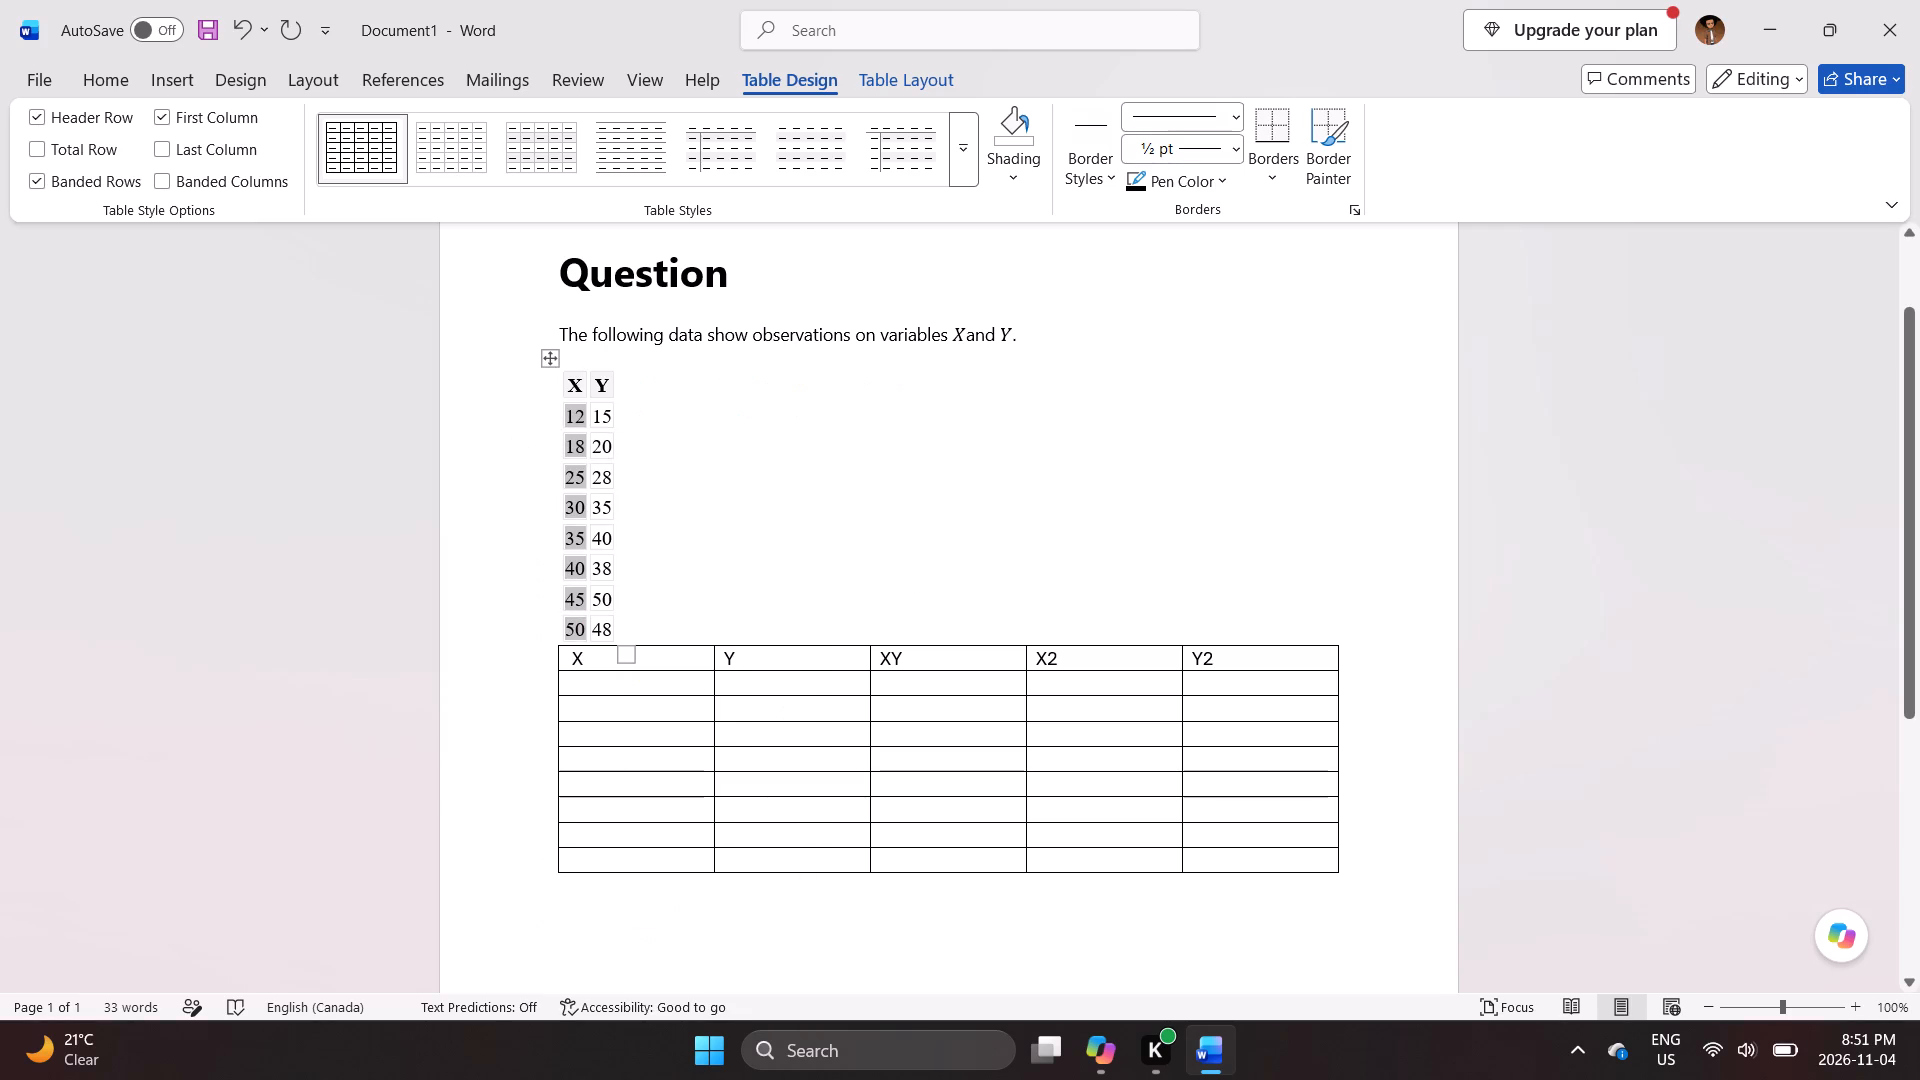
pyautogui.click(573, 678)
pyautogui.rightClick(575, 678)
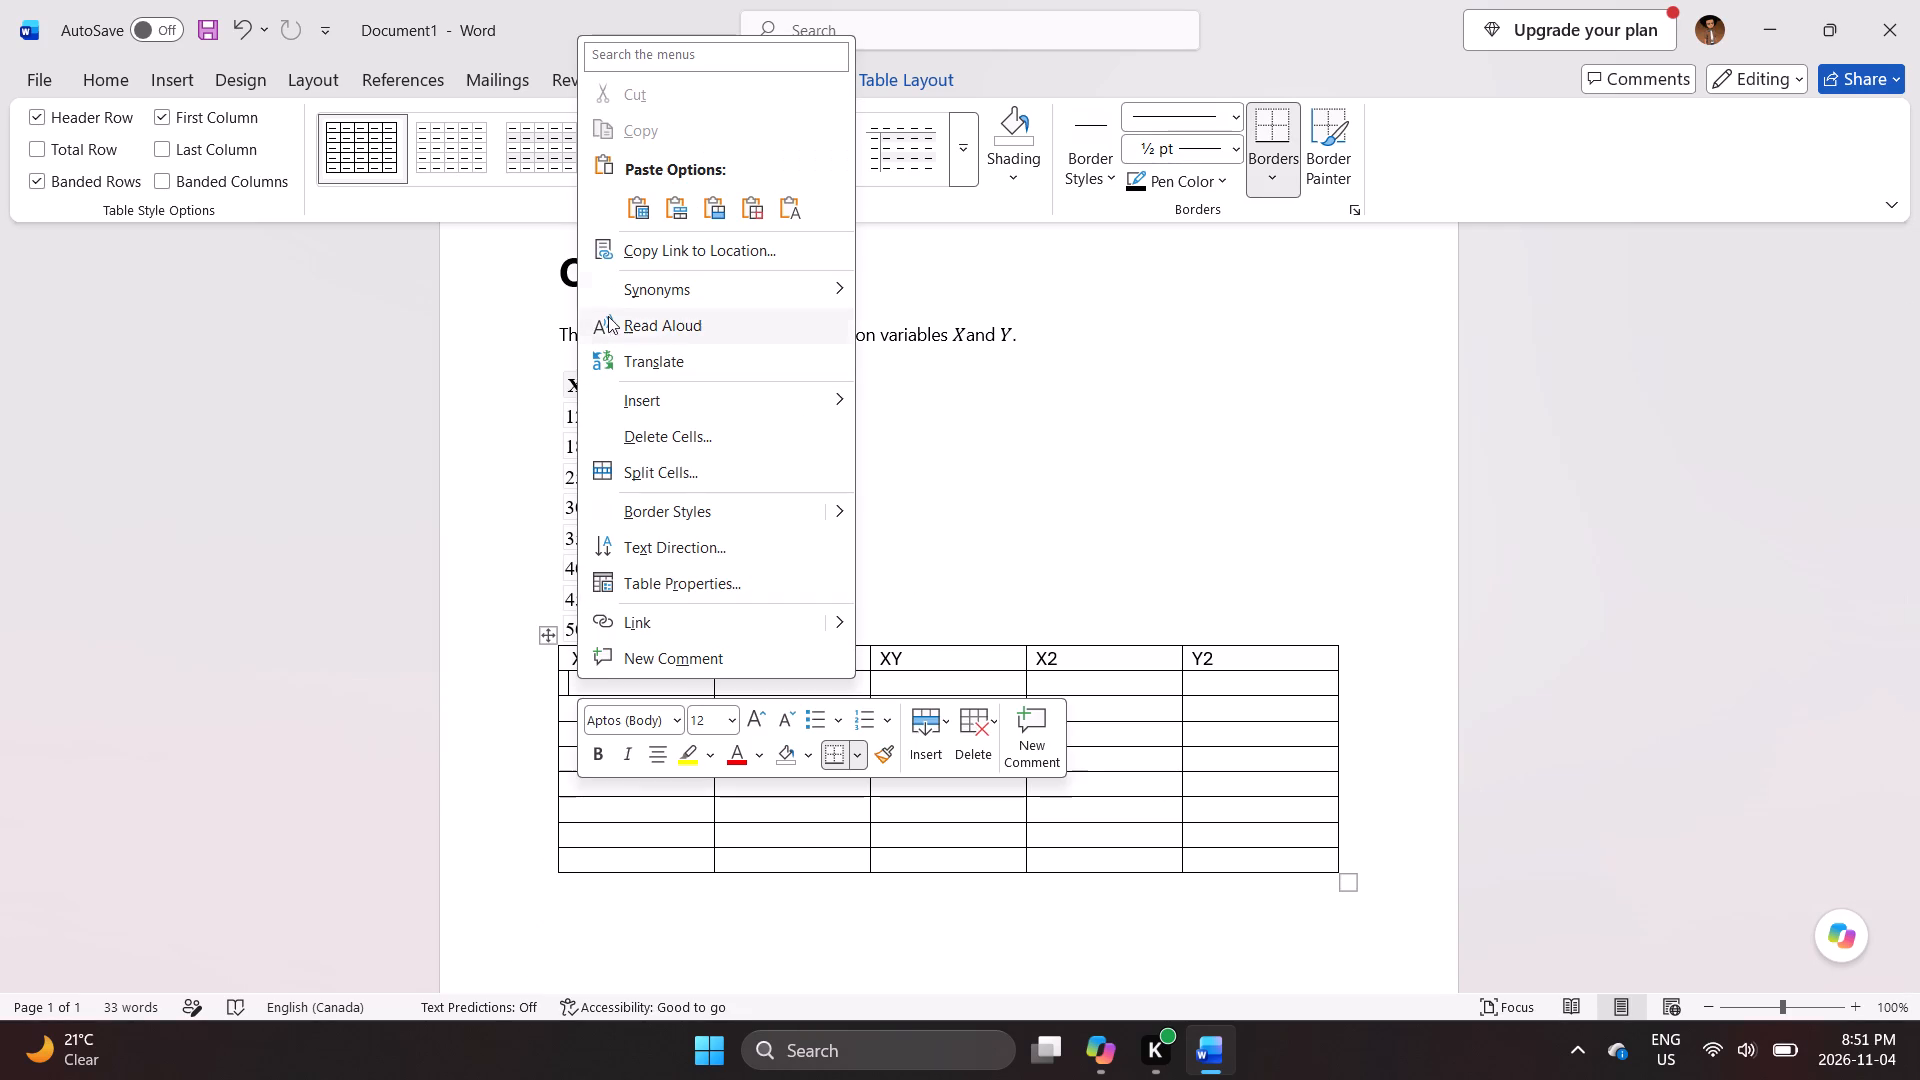
pyautogui.click(670, 192)
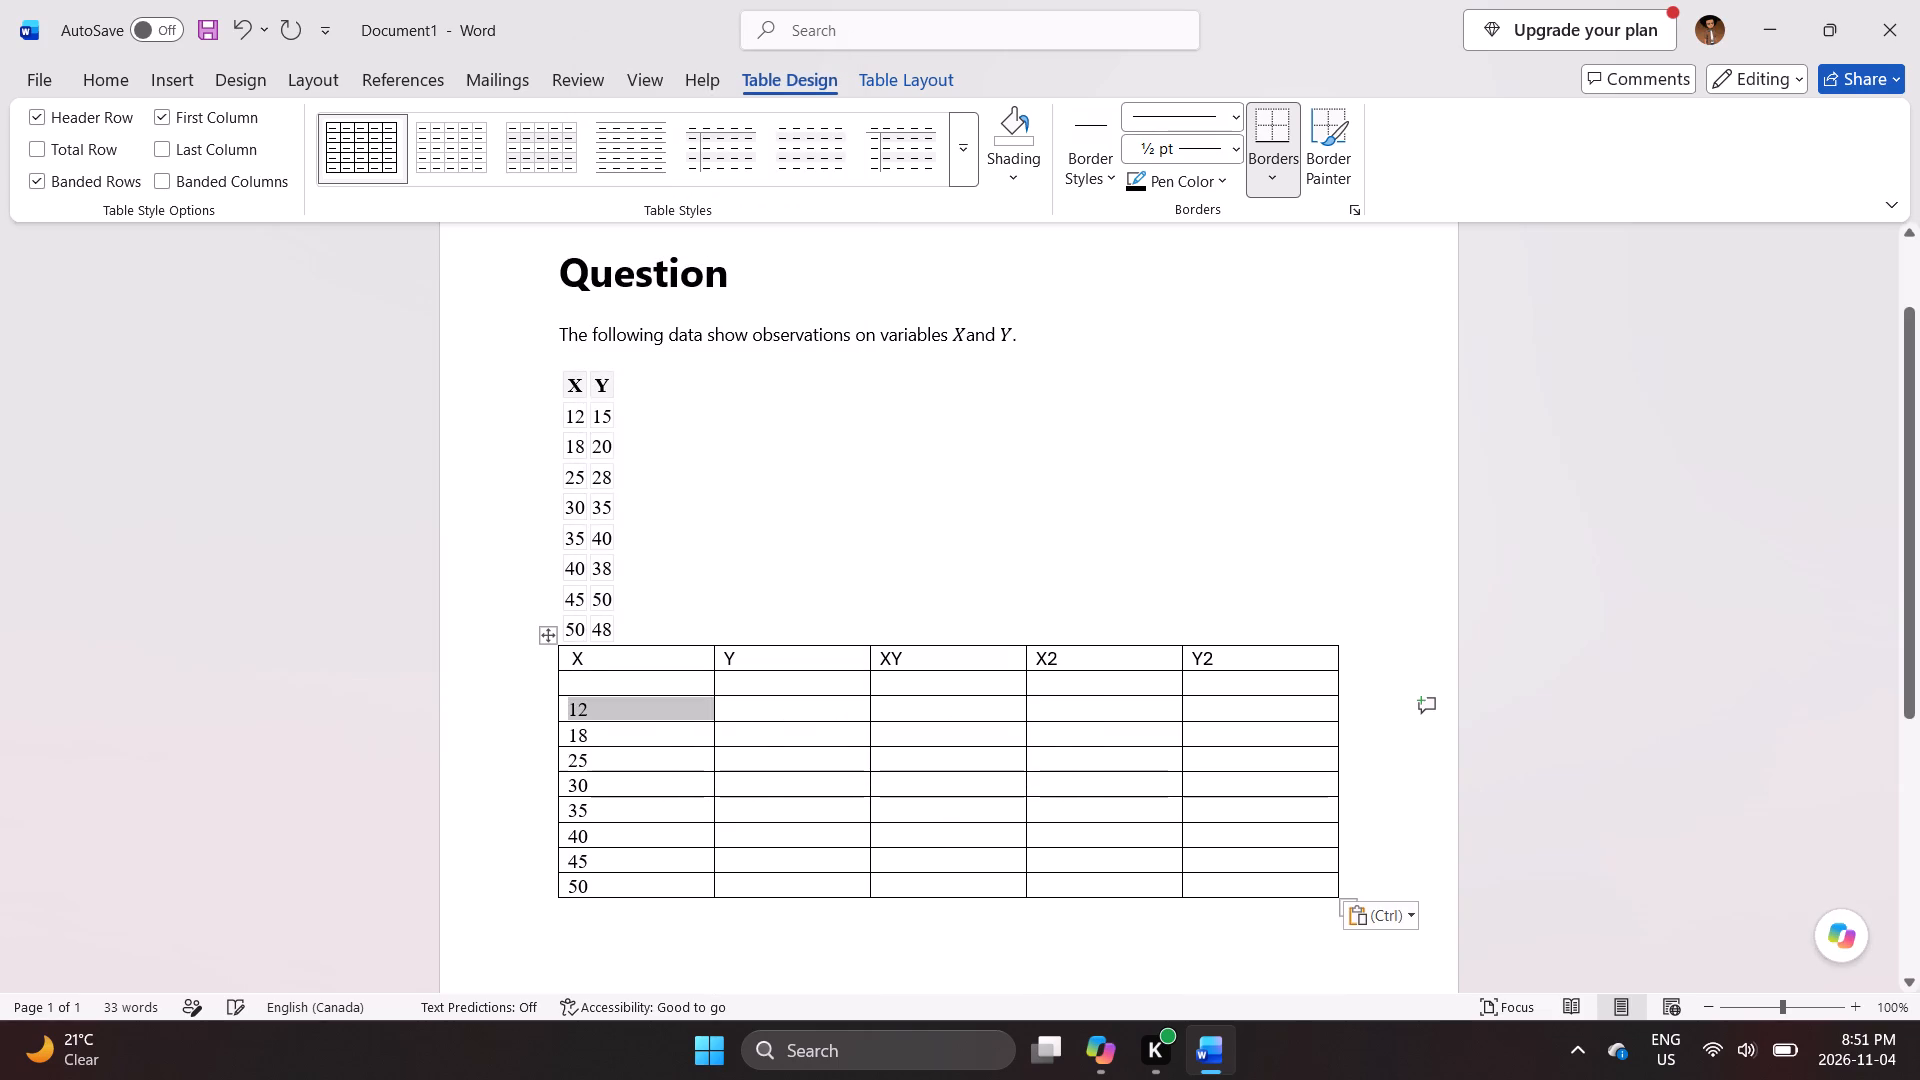
pyautogui.click(664, 553)
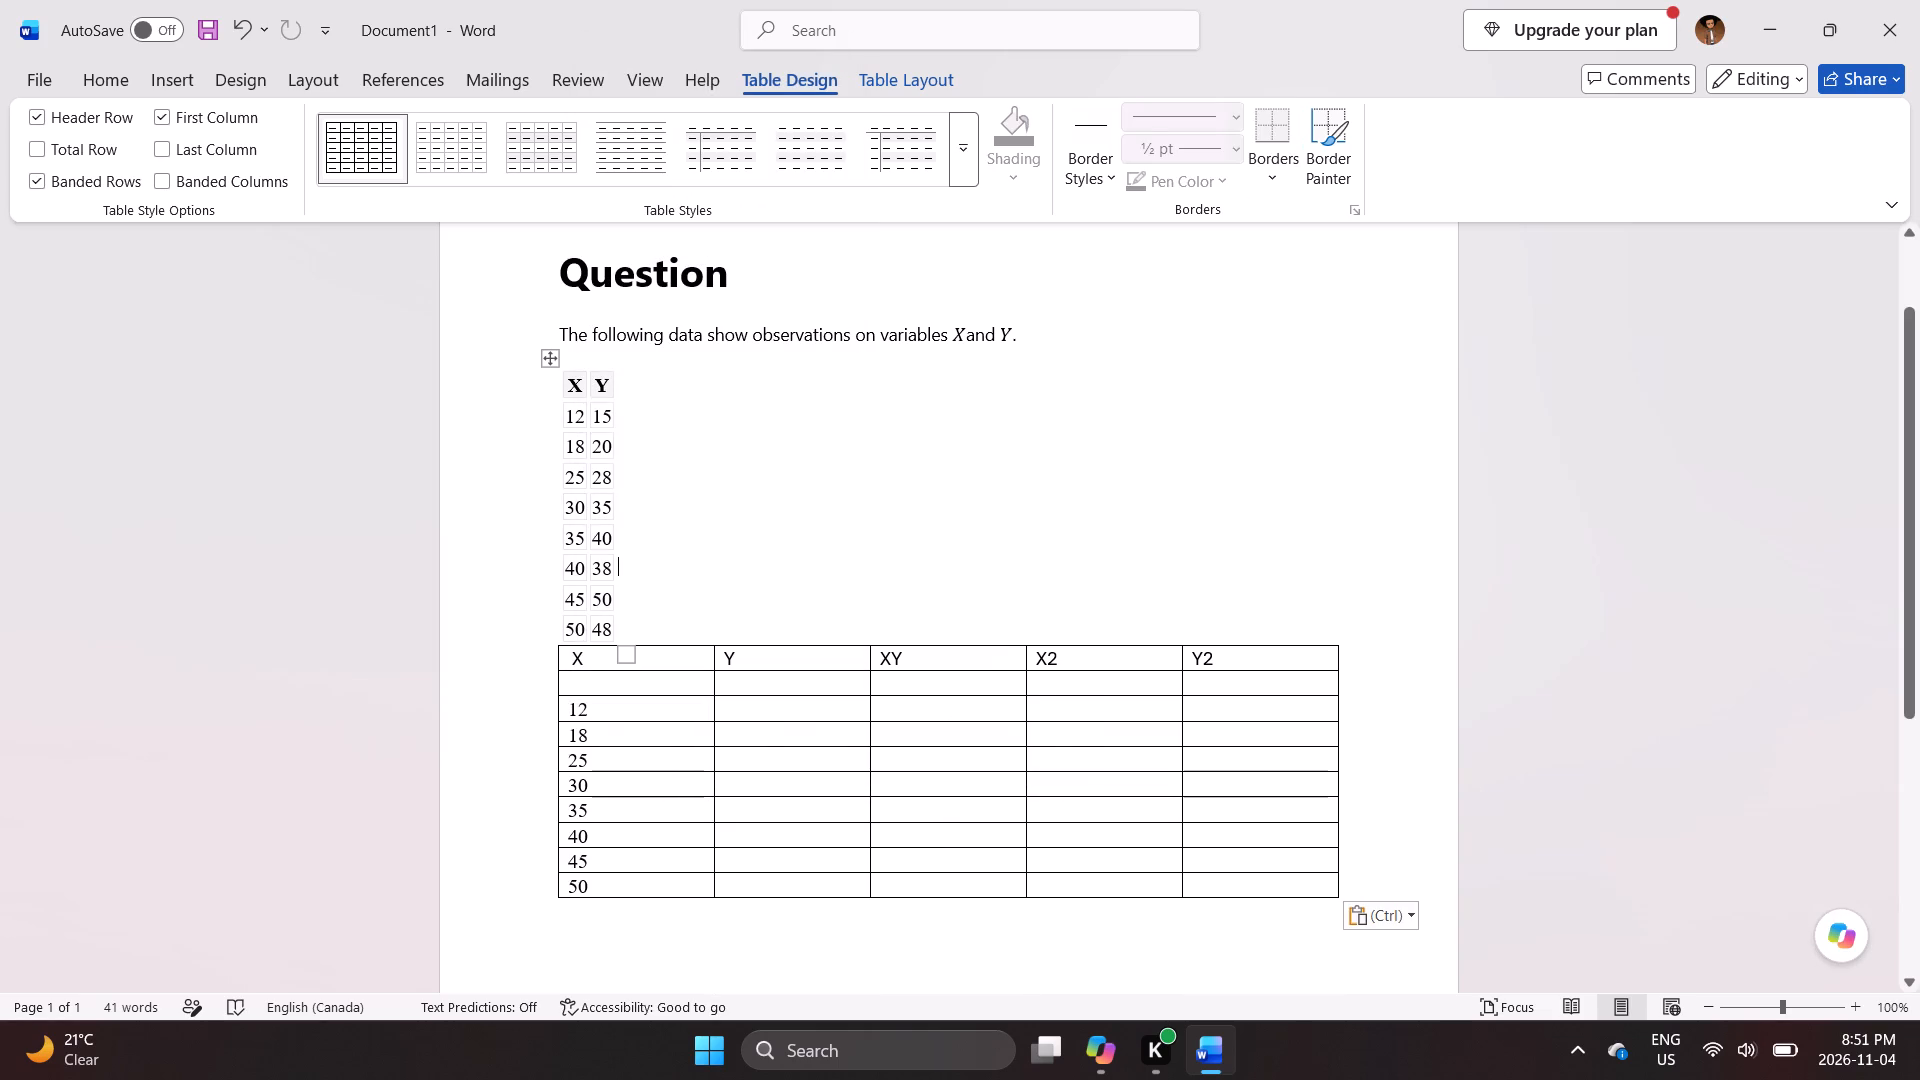
# Remove the blank row between the new table's header and the first X value, 12.
pyautogui.rightClick(550, 682)
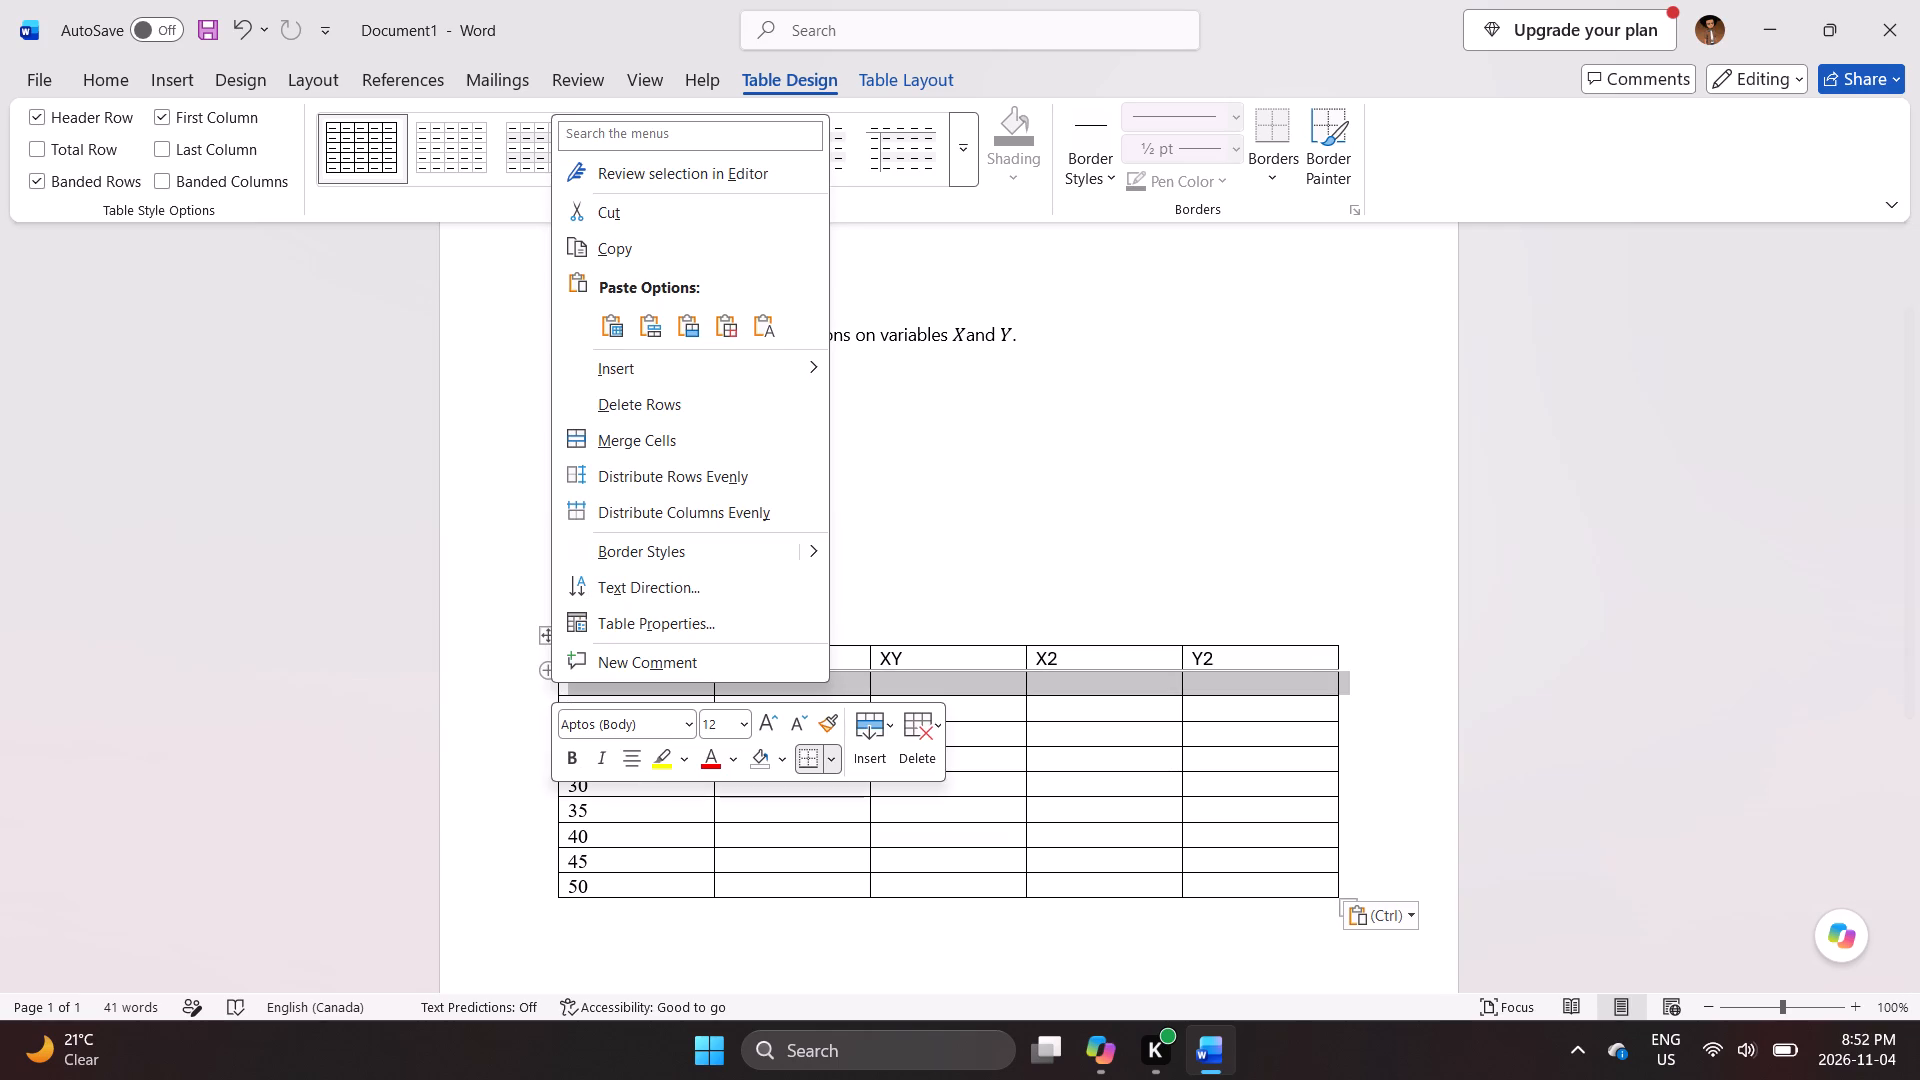
pyautogui.click(592, 215)
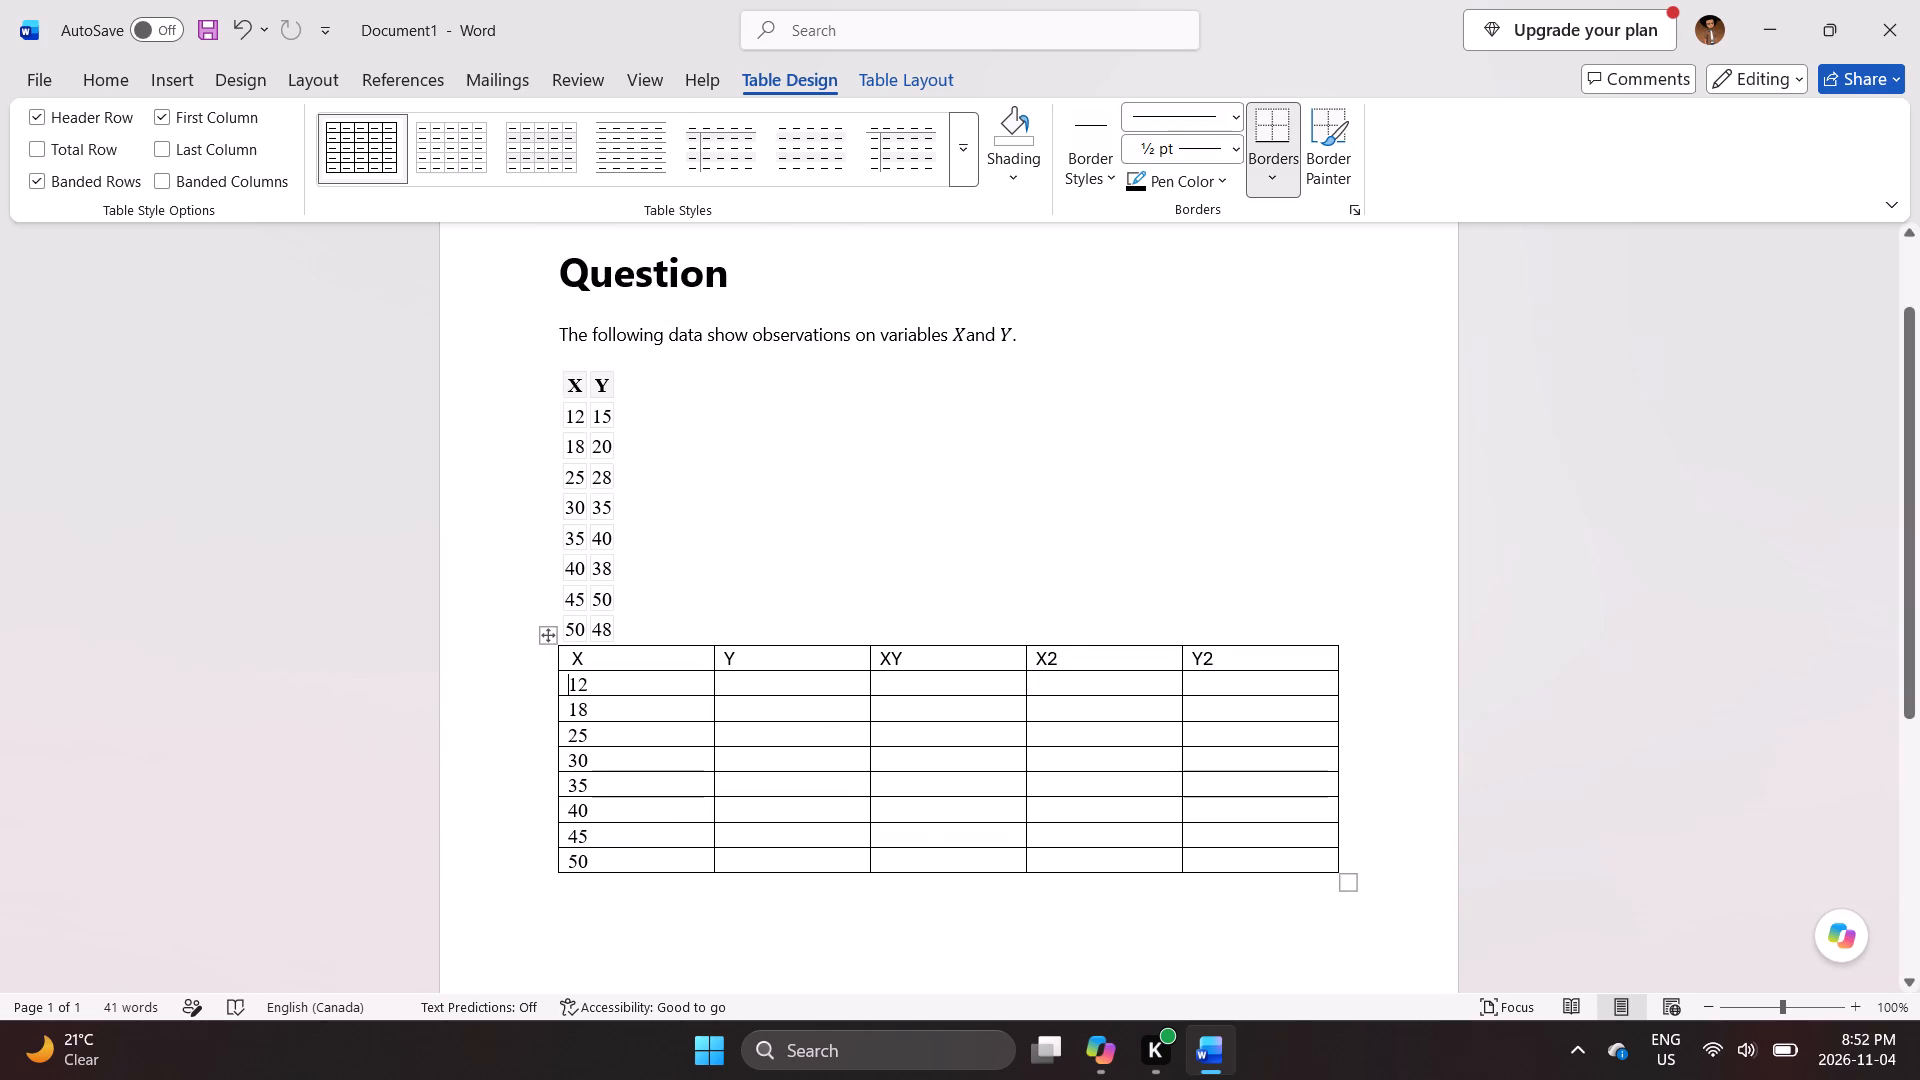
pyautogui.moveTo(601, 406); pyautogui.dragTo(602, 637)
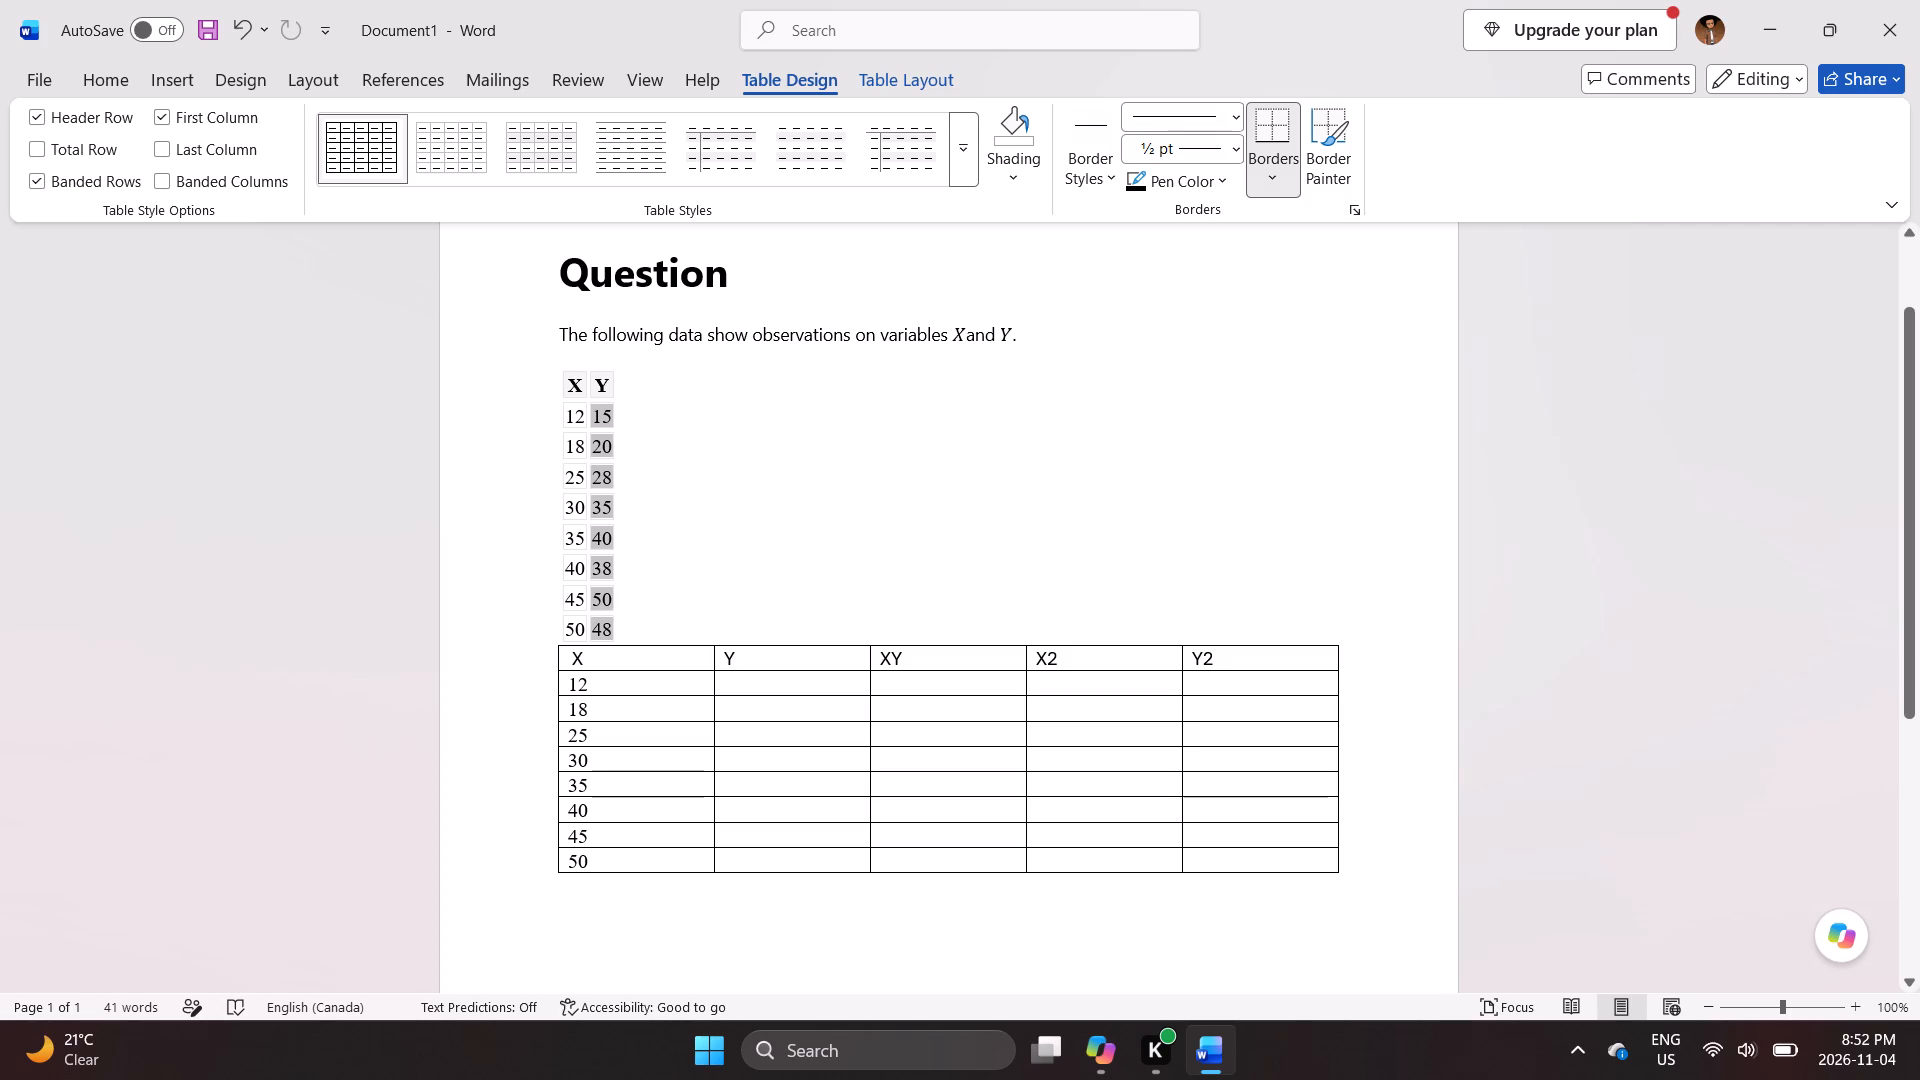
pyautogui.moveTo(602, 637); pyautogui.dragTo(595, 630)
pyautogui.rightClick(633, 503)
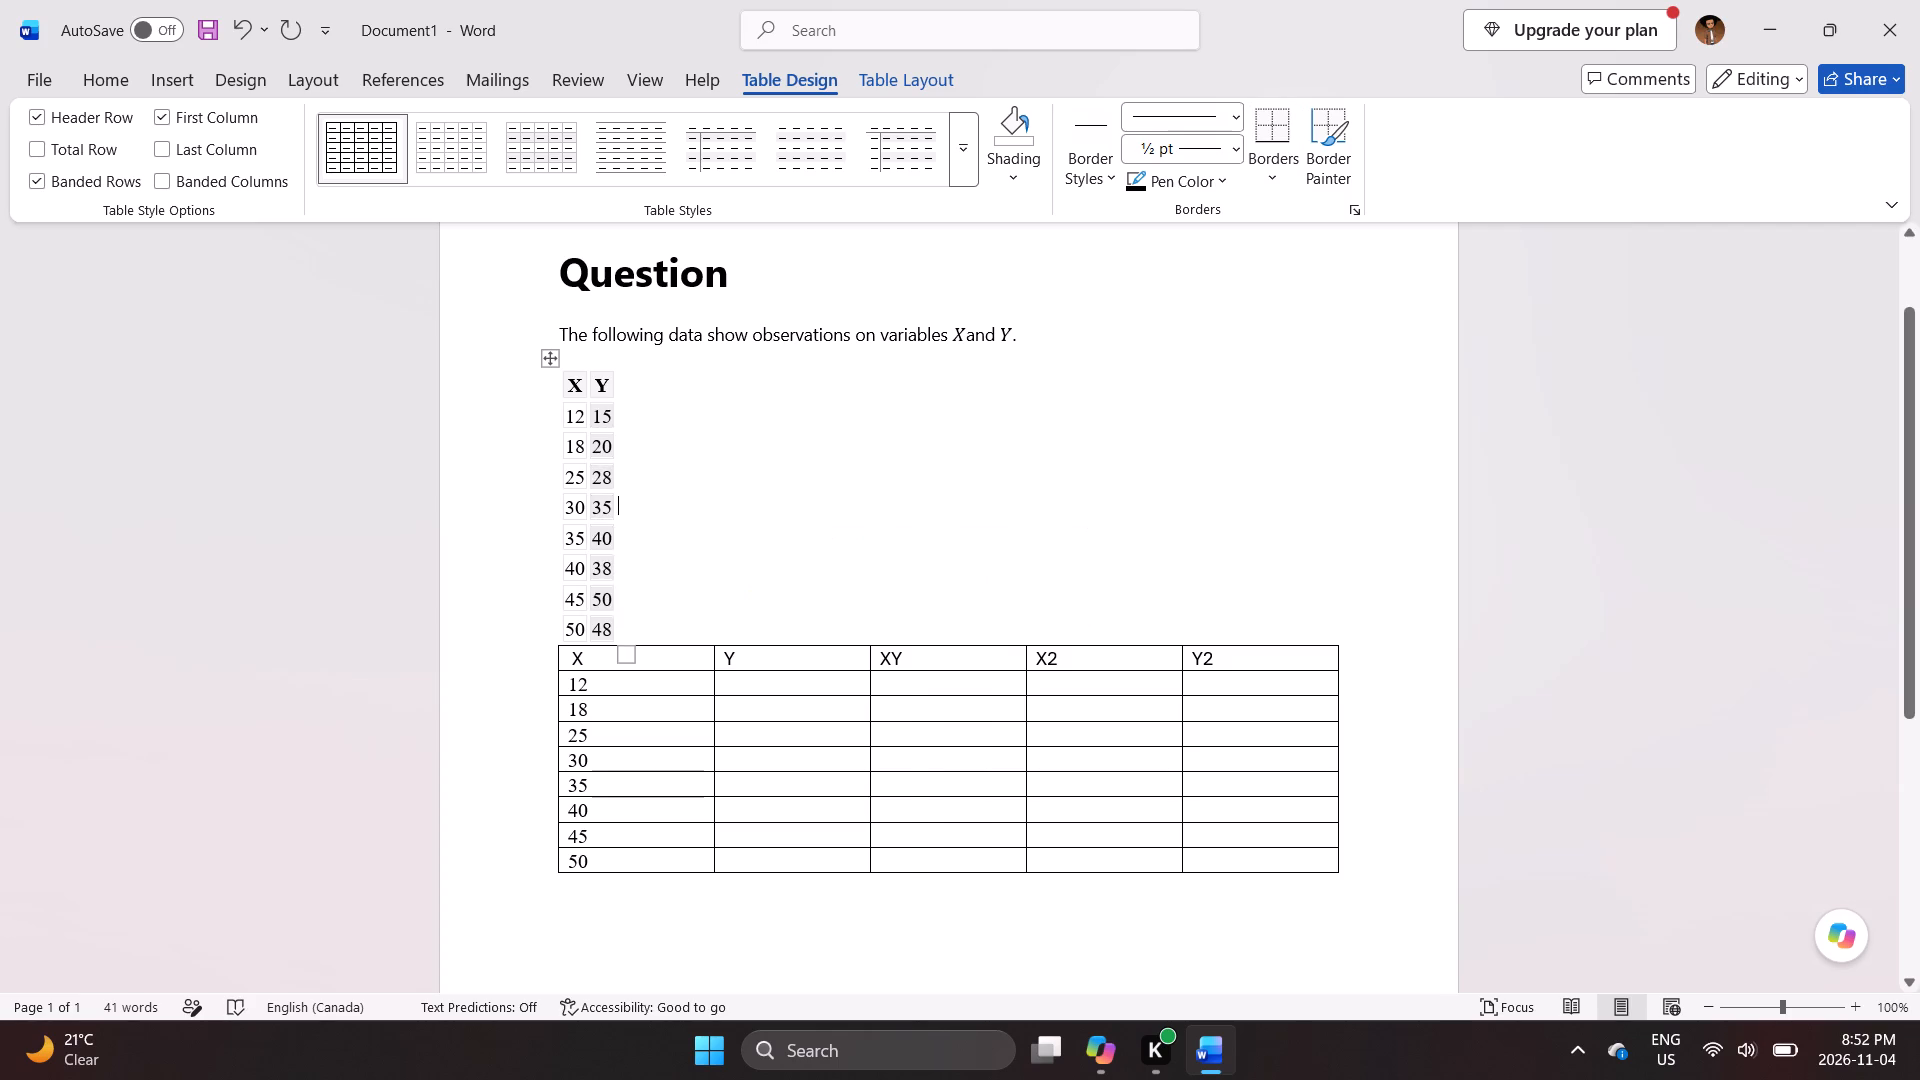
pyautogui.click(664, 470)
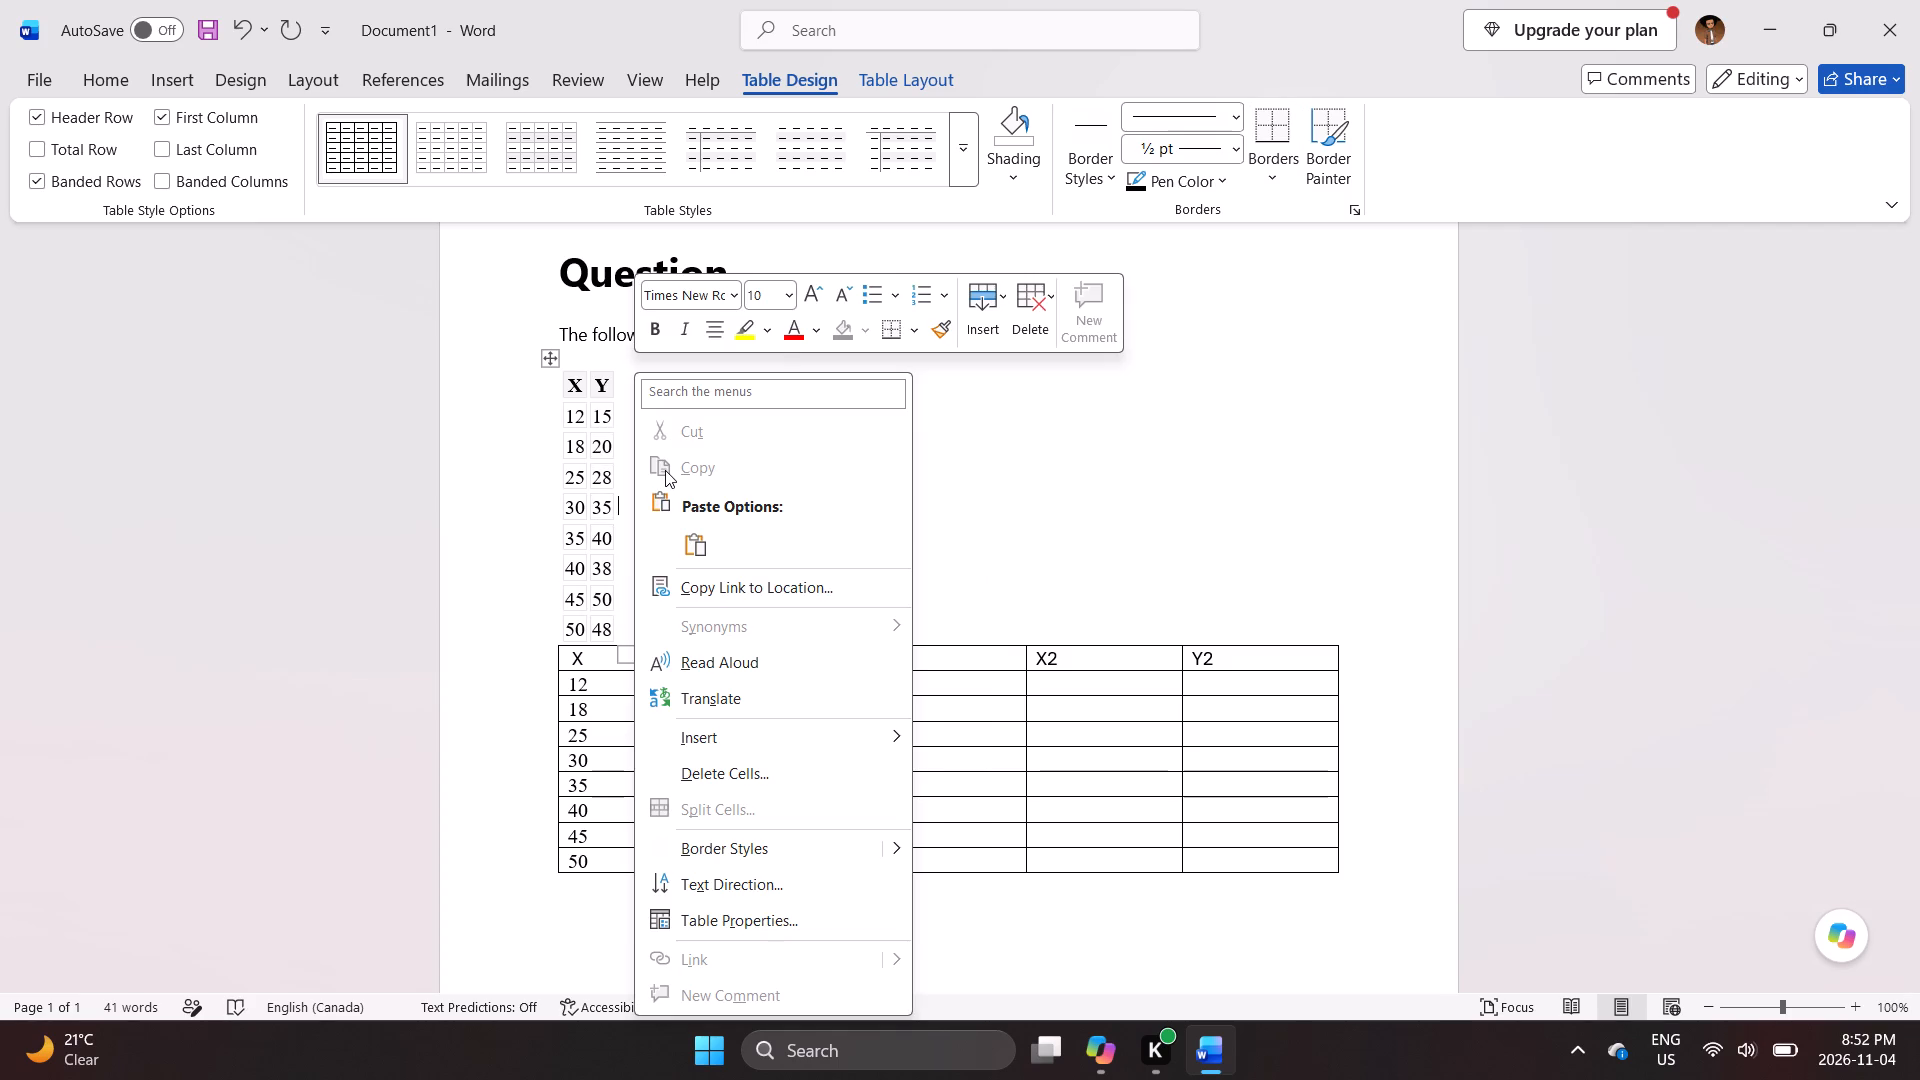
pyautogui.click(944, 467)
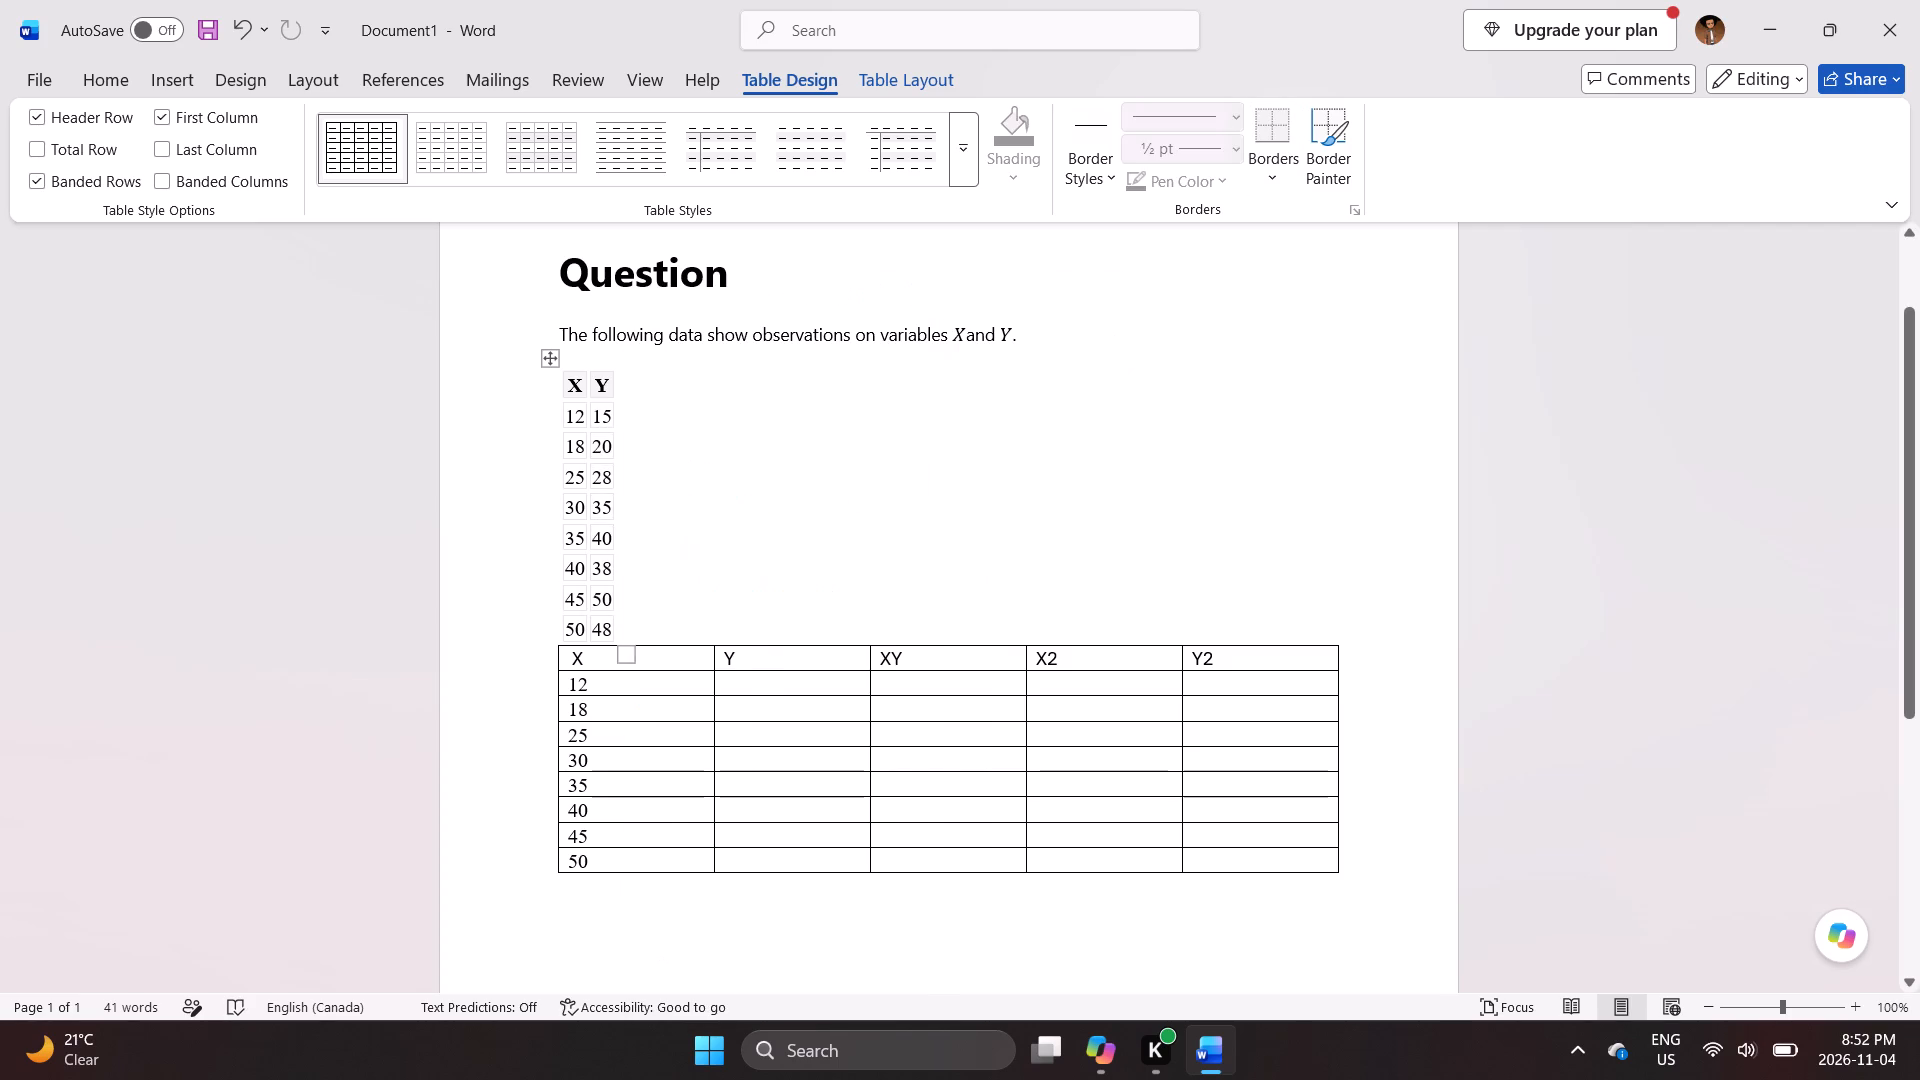
# Copy the question data's whole Y column, including its header, and paste it over the new table's Y column from the header cell down.
pyautogui.moveTo(593, 371); pyautogui.dragTo(612, 502)
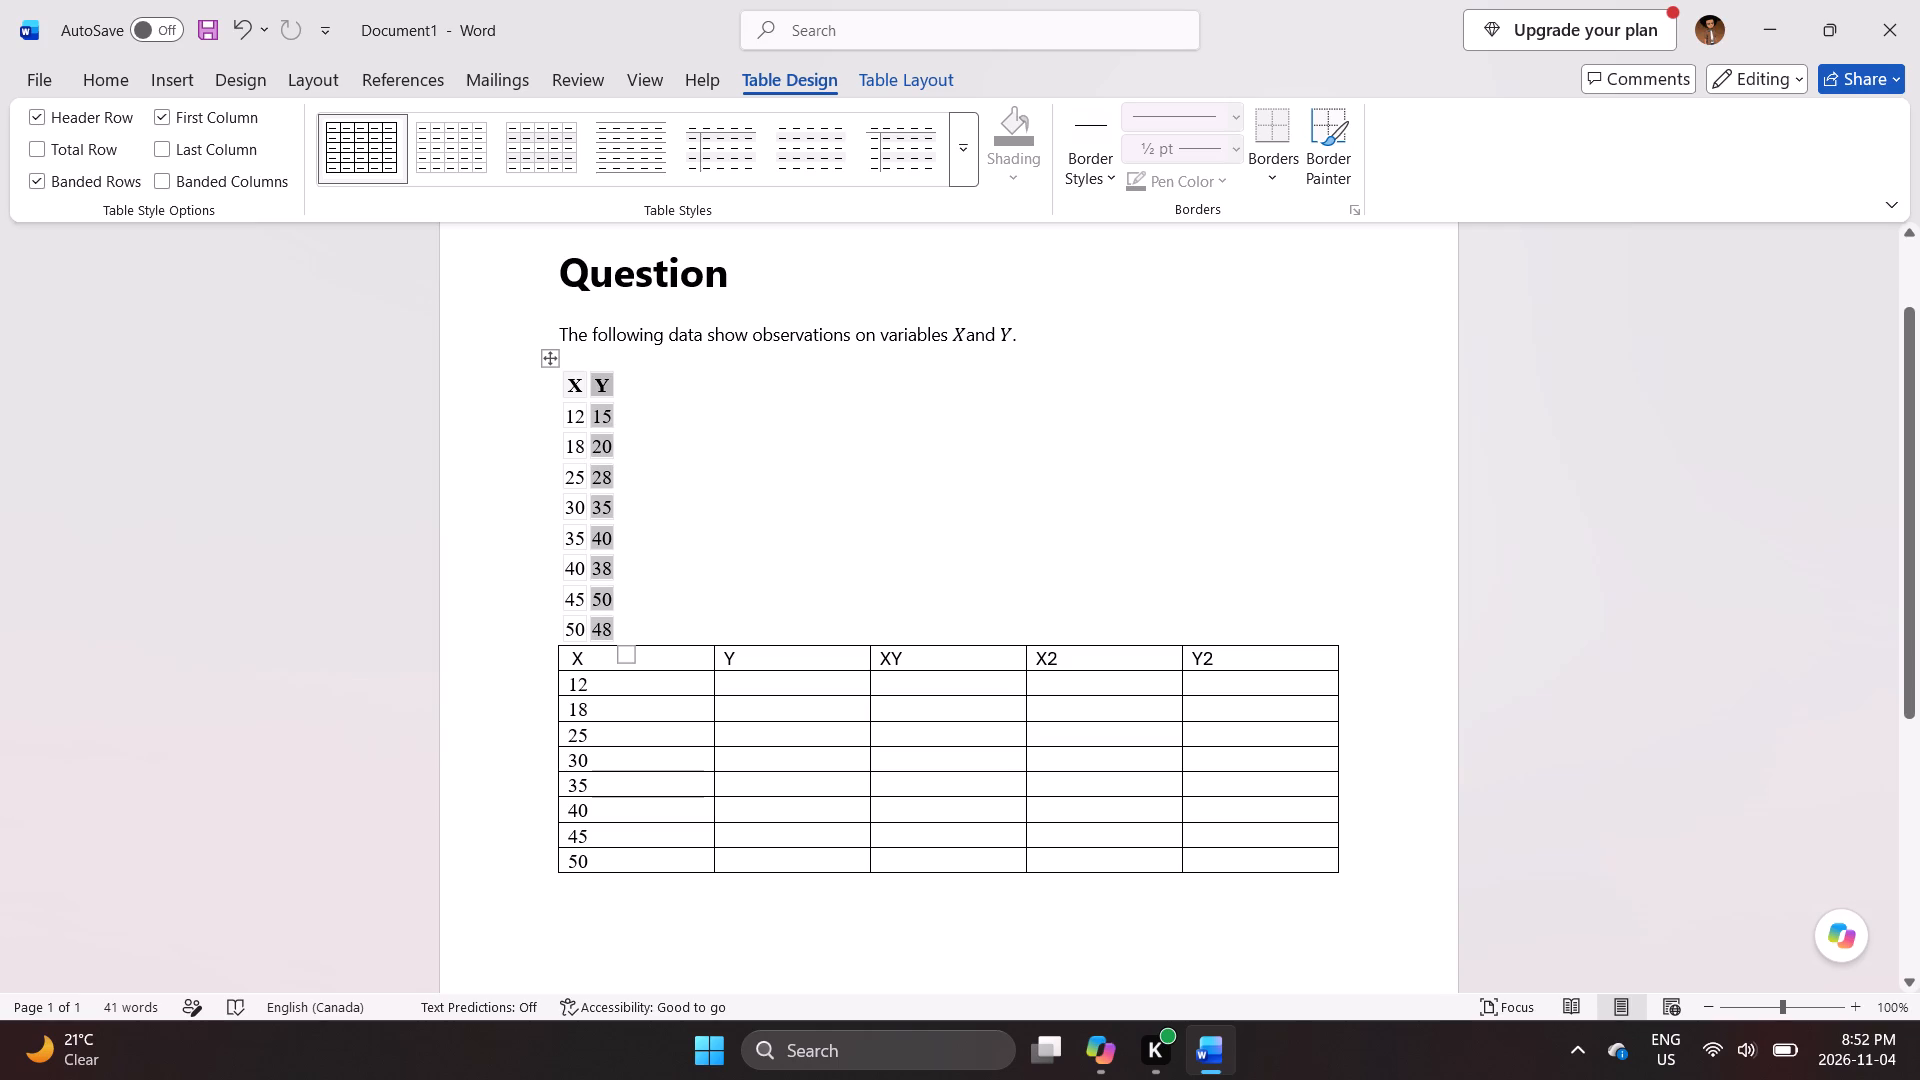
pyautogui.moveTo(612, 502); pyautogui.dragTo(613, 502)
pyautogui.rightClick(599, 506)
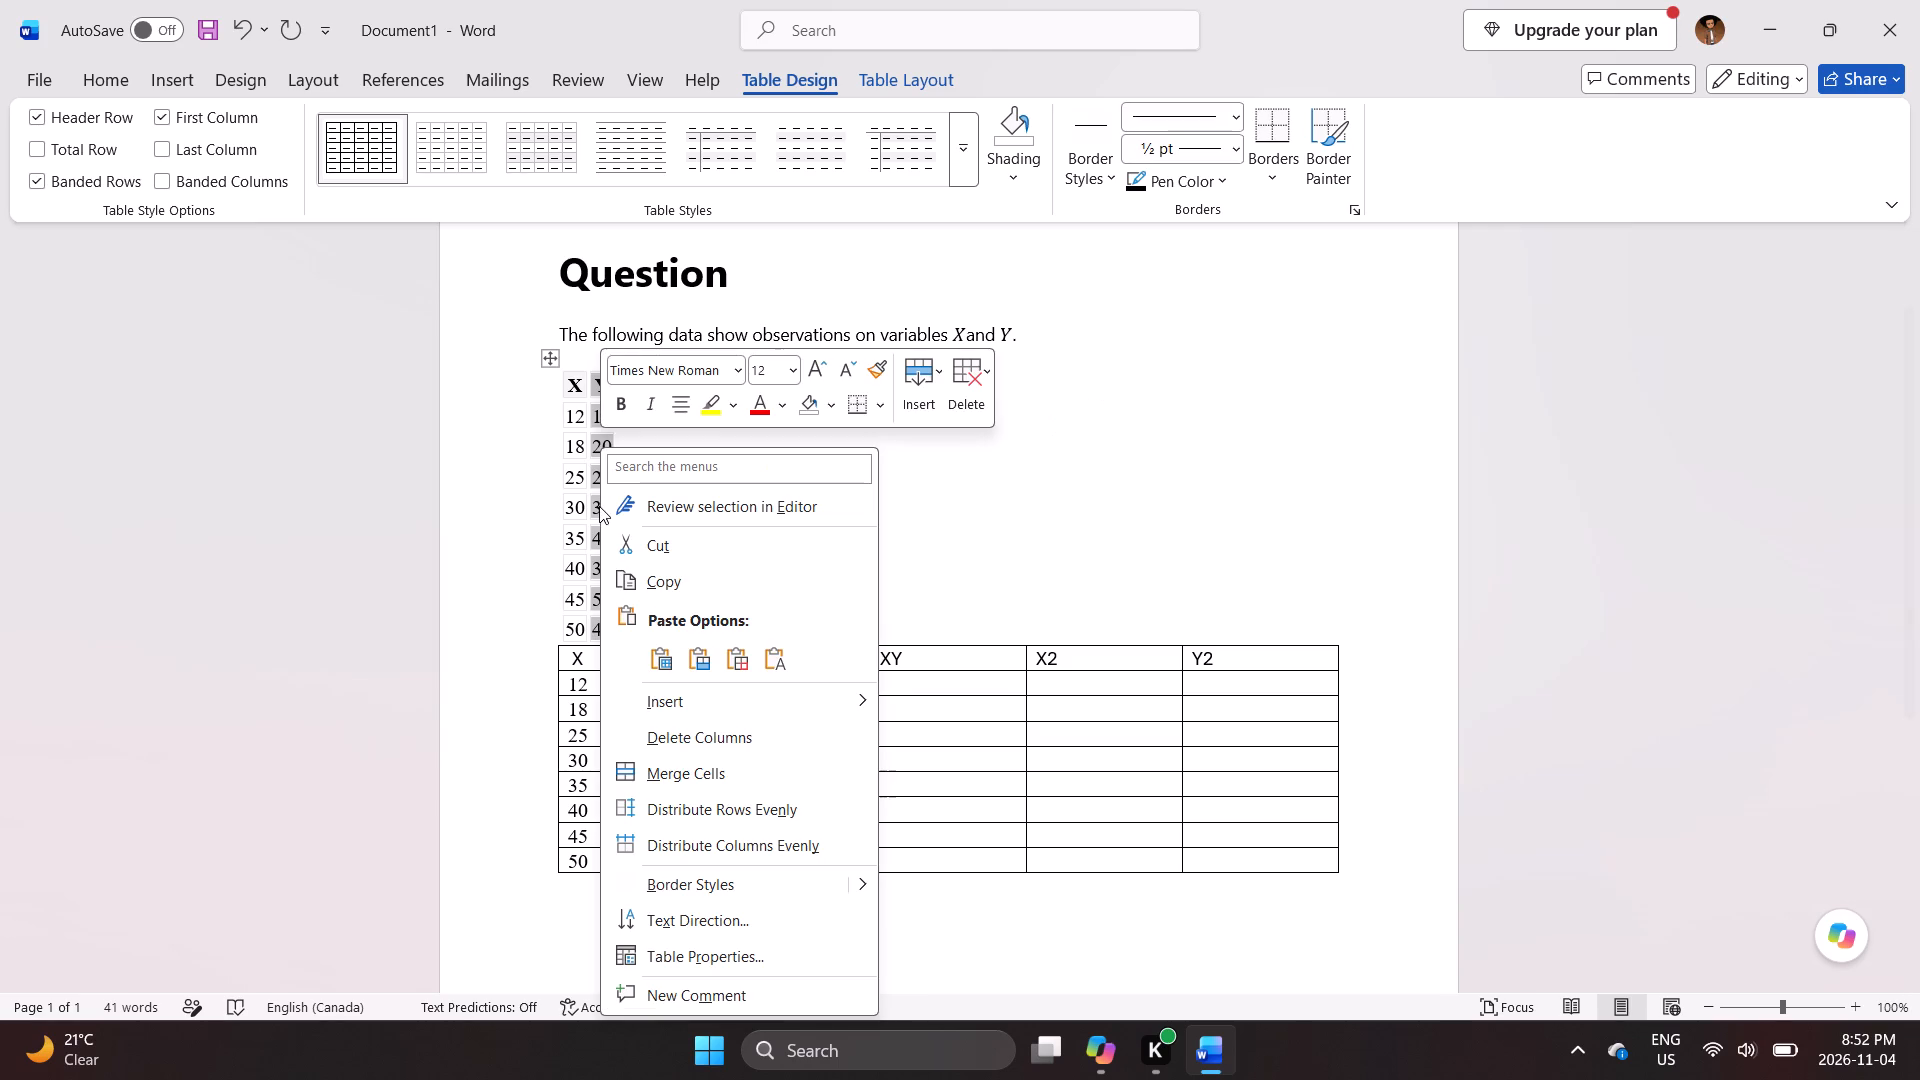
pyautogui.click(648, 578)
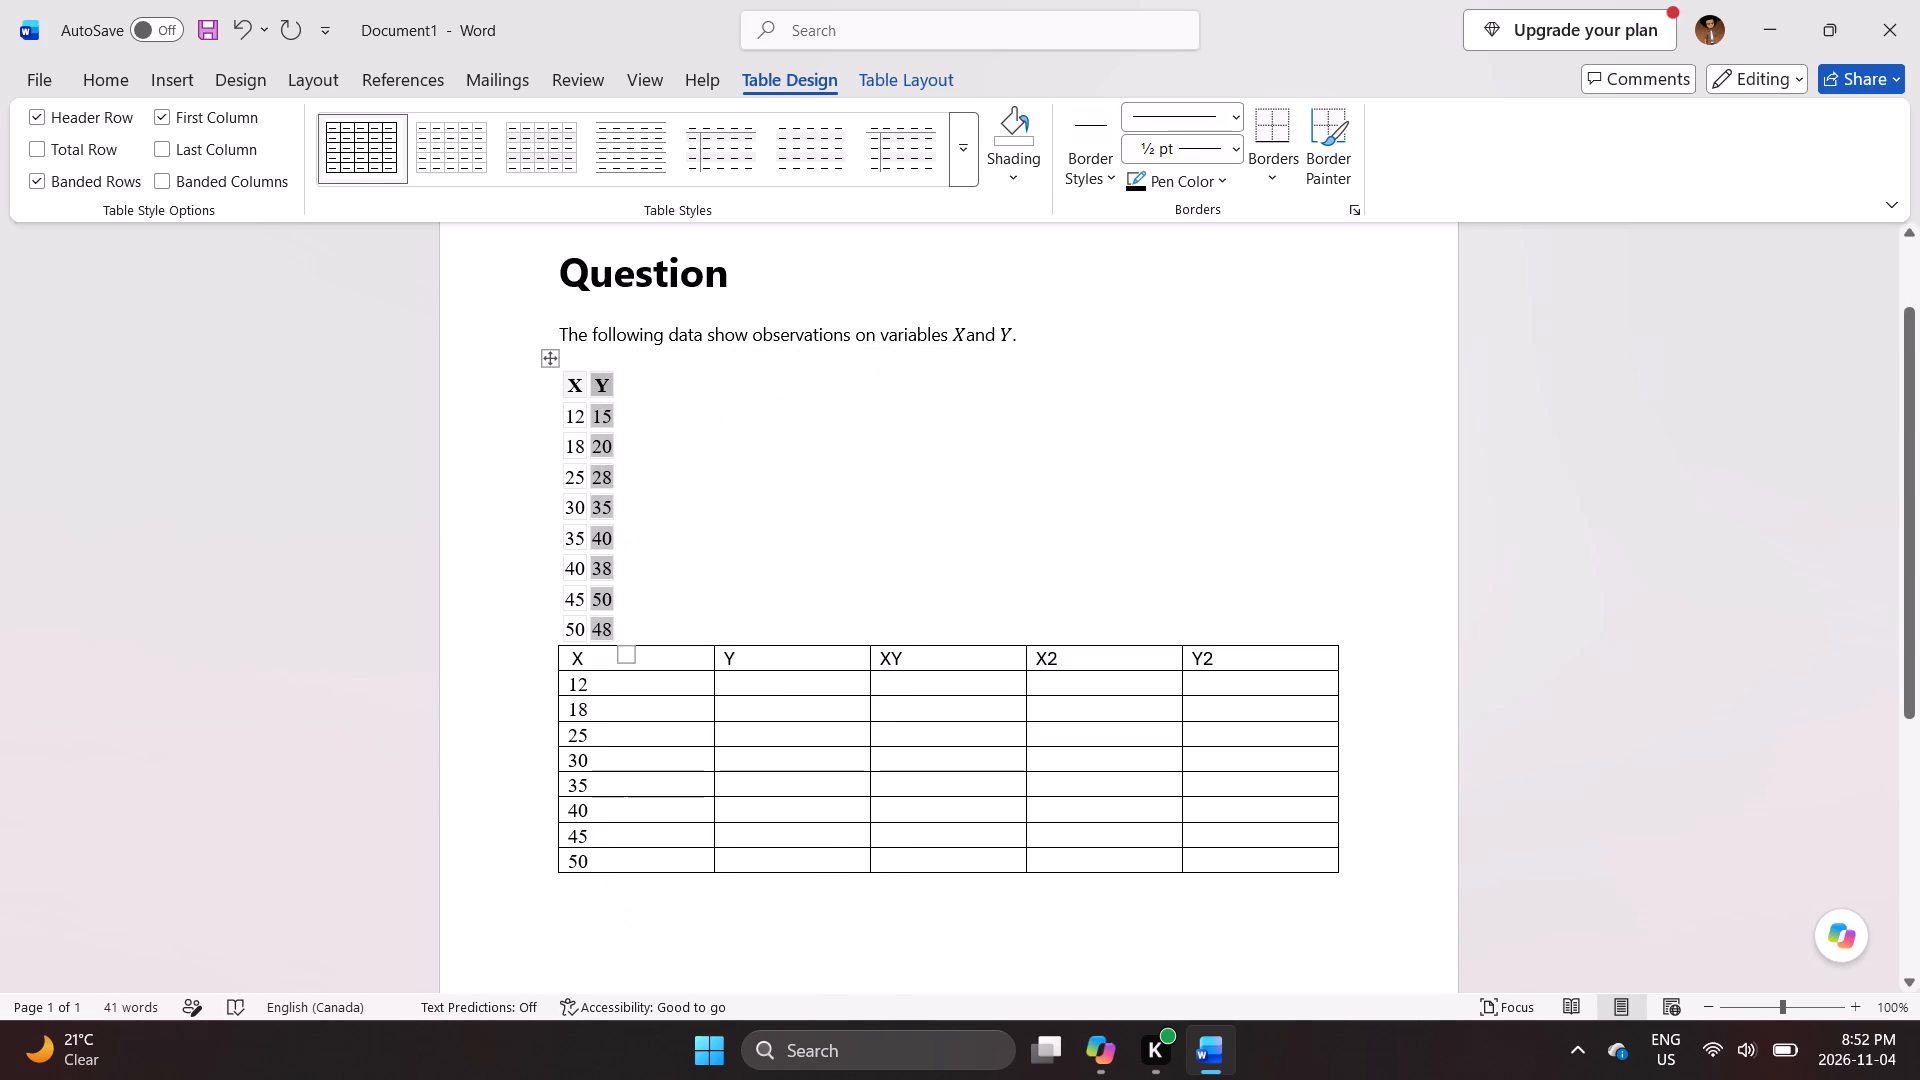
pyautogui.click(747, 666)
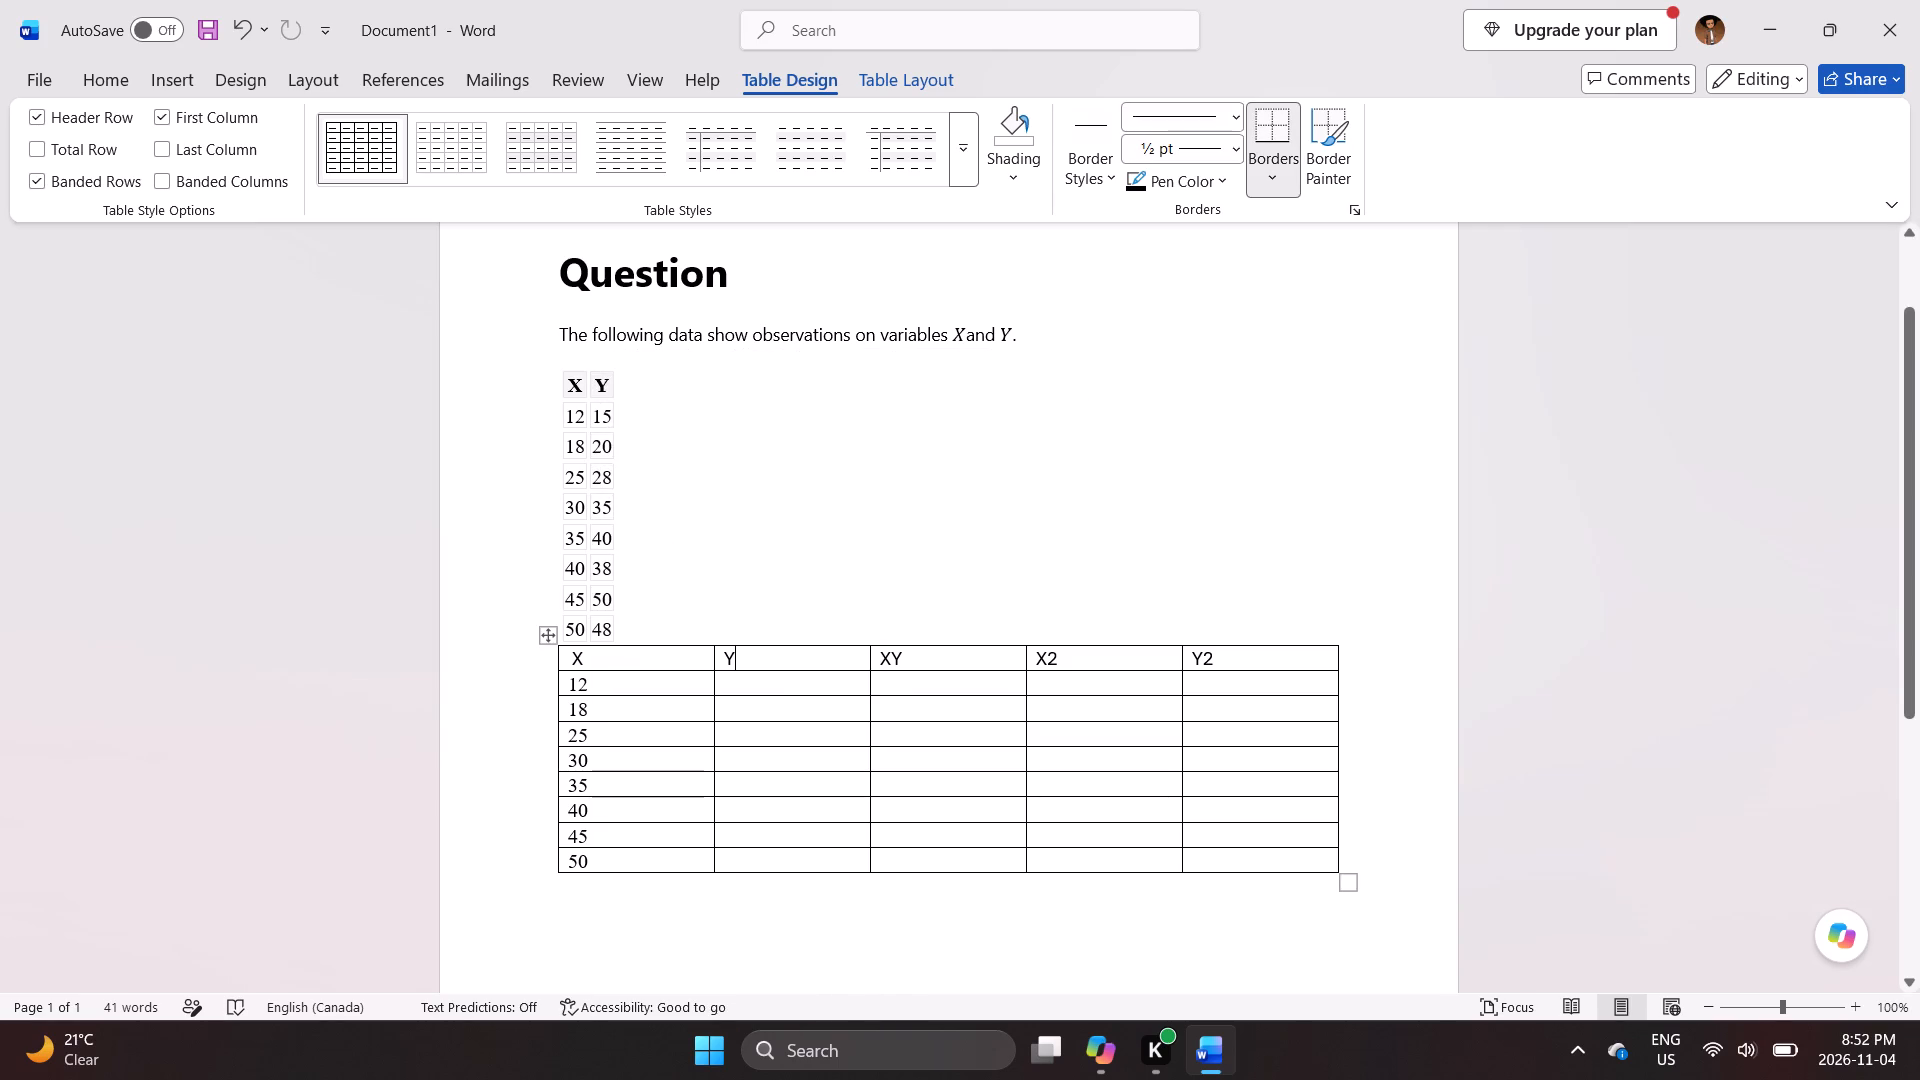
pyautogui.press('BackSpace')
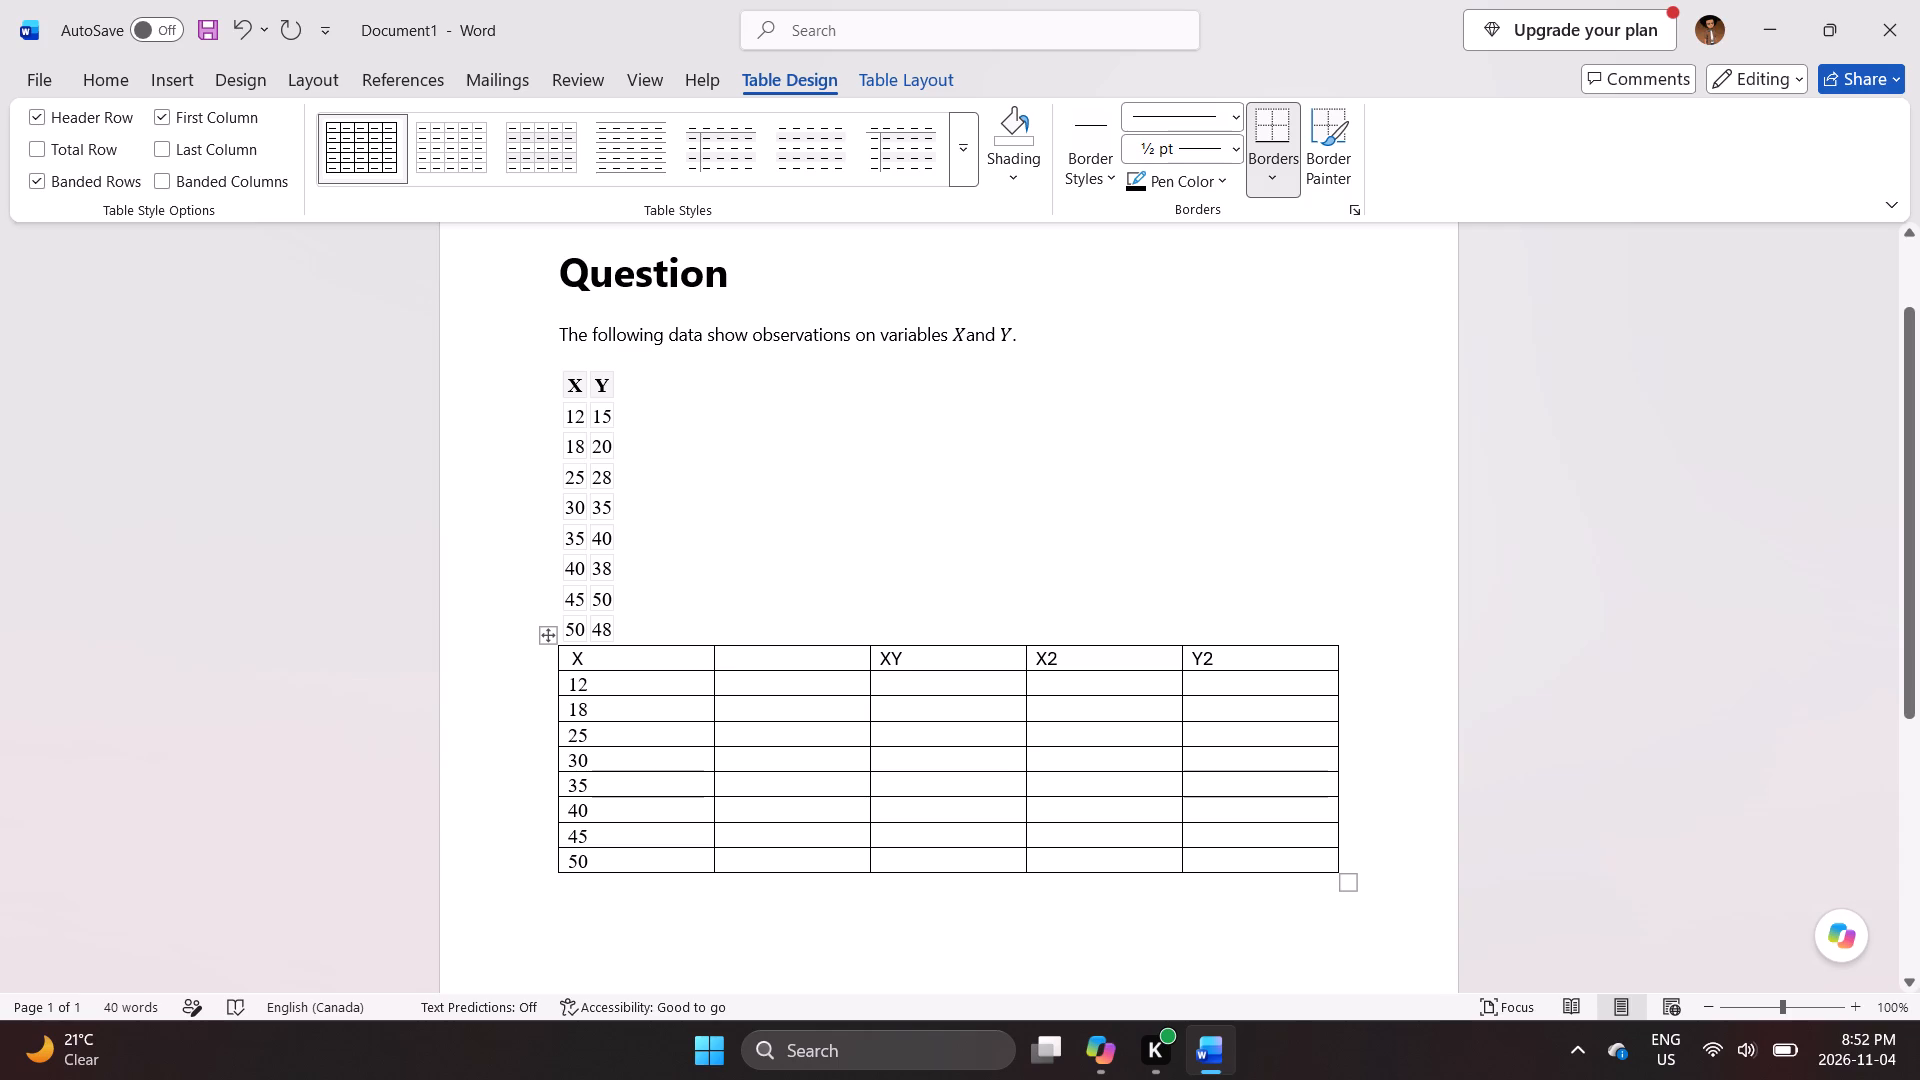
pyautogui.rightClick(752, 666)
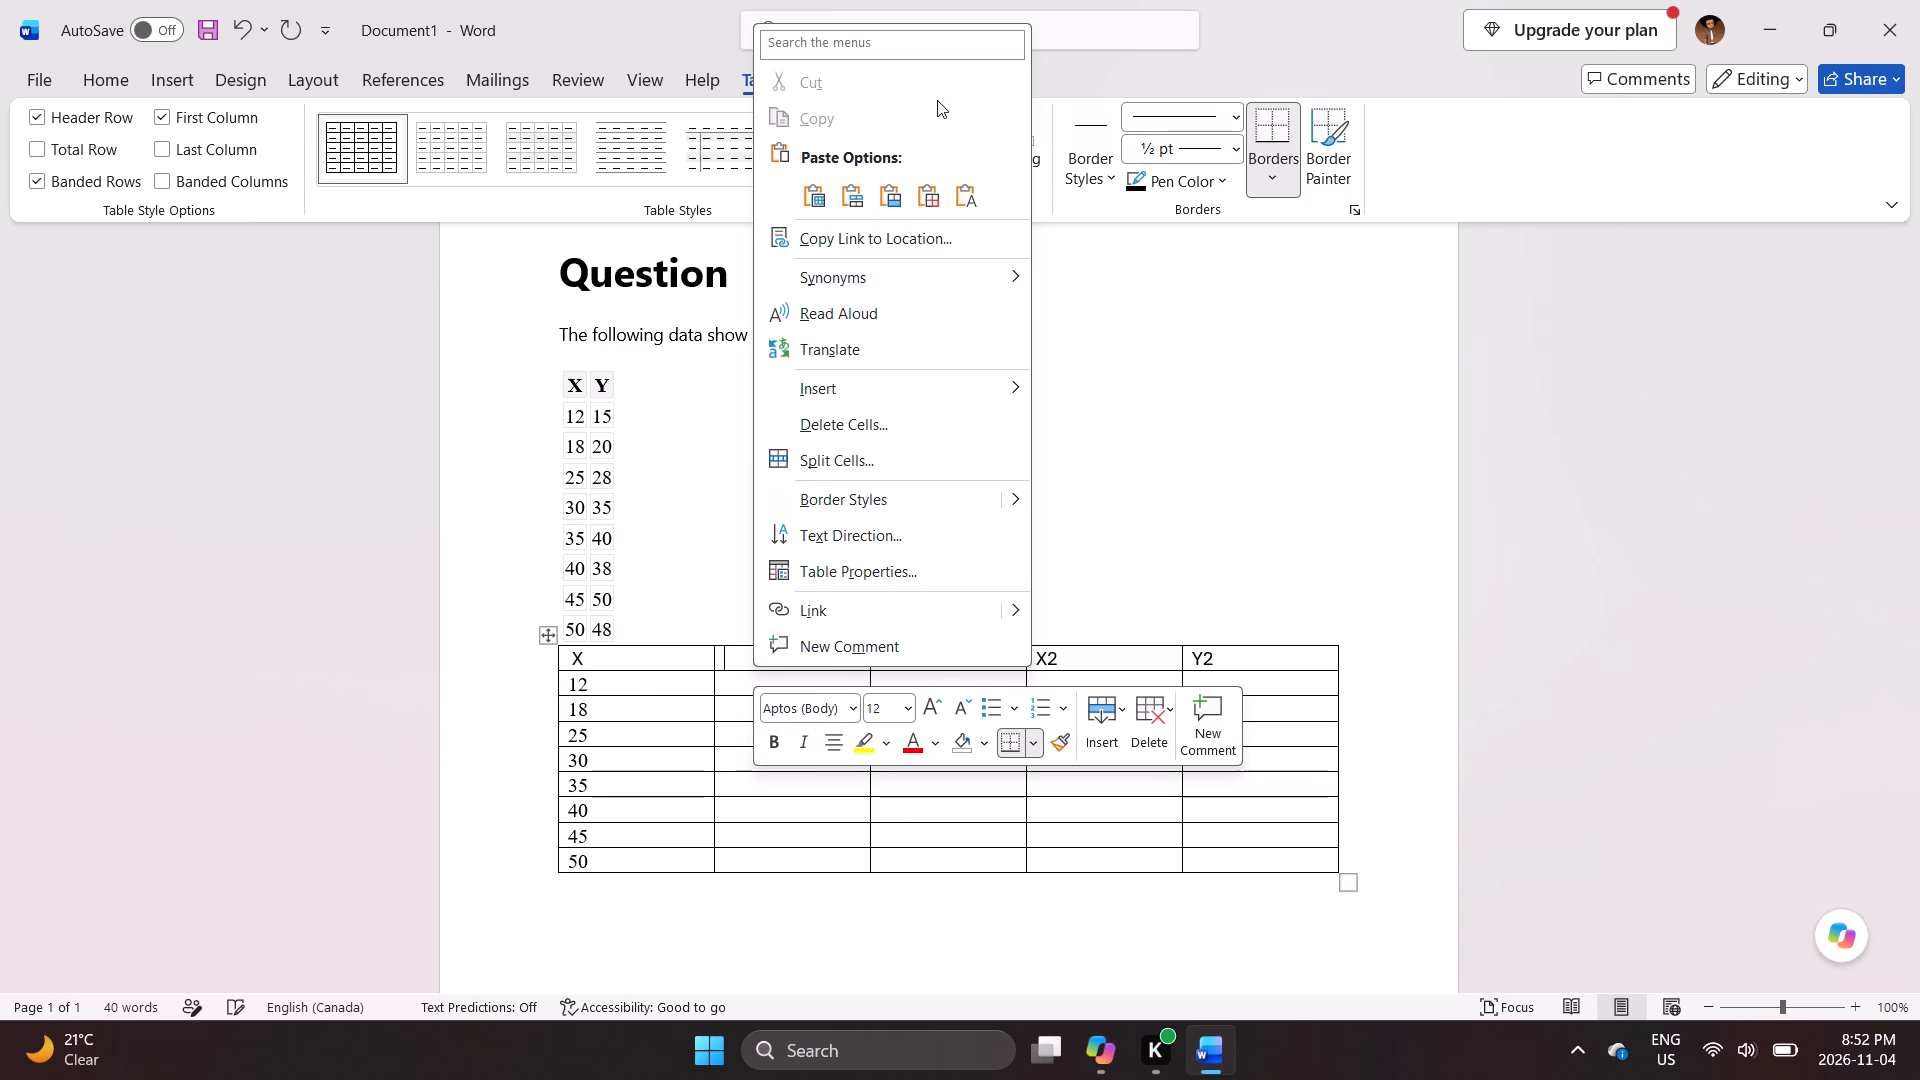
pyautogui.click(917, 193)
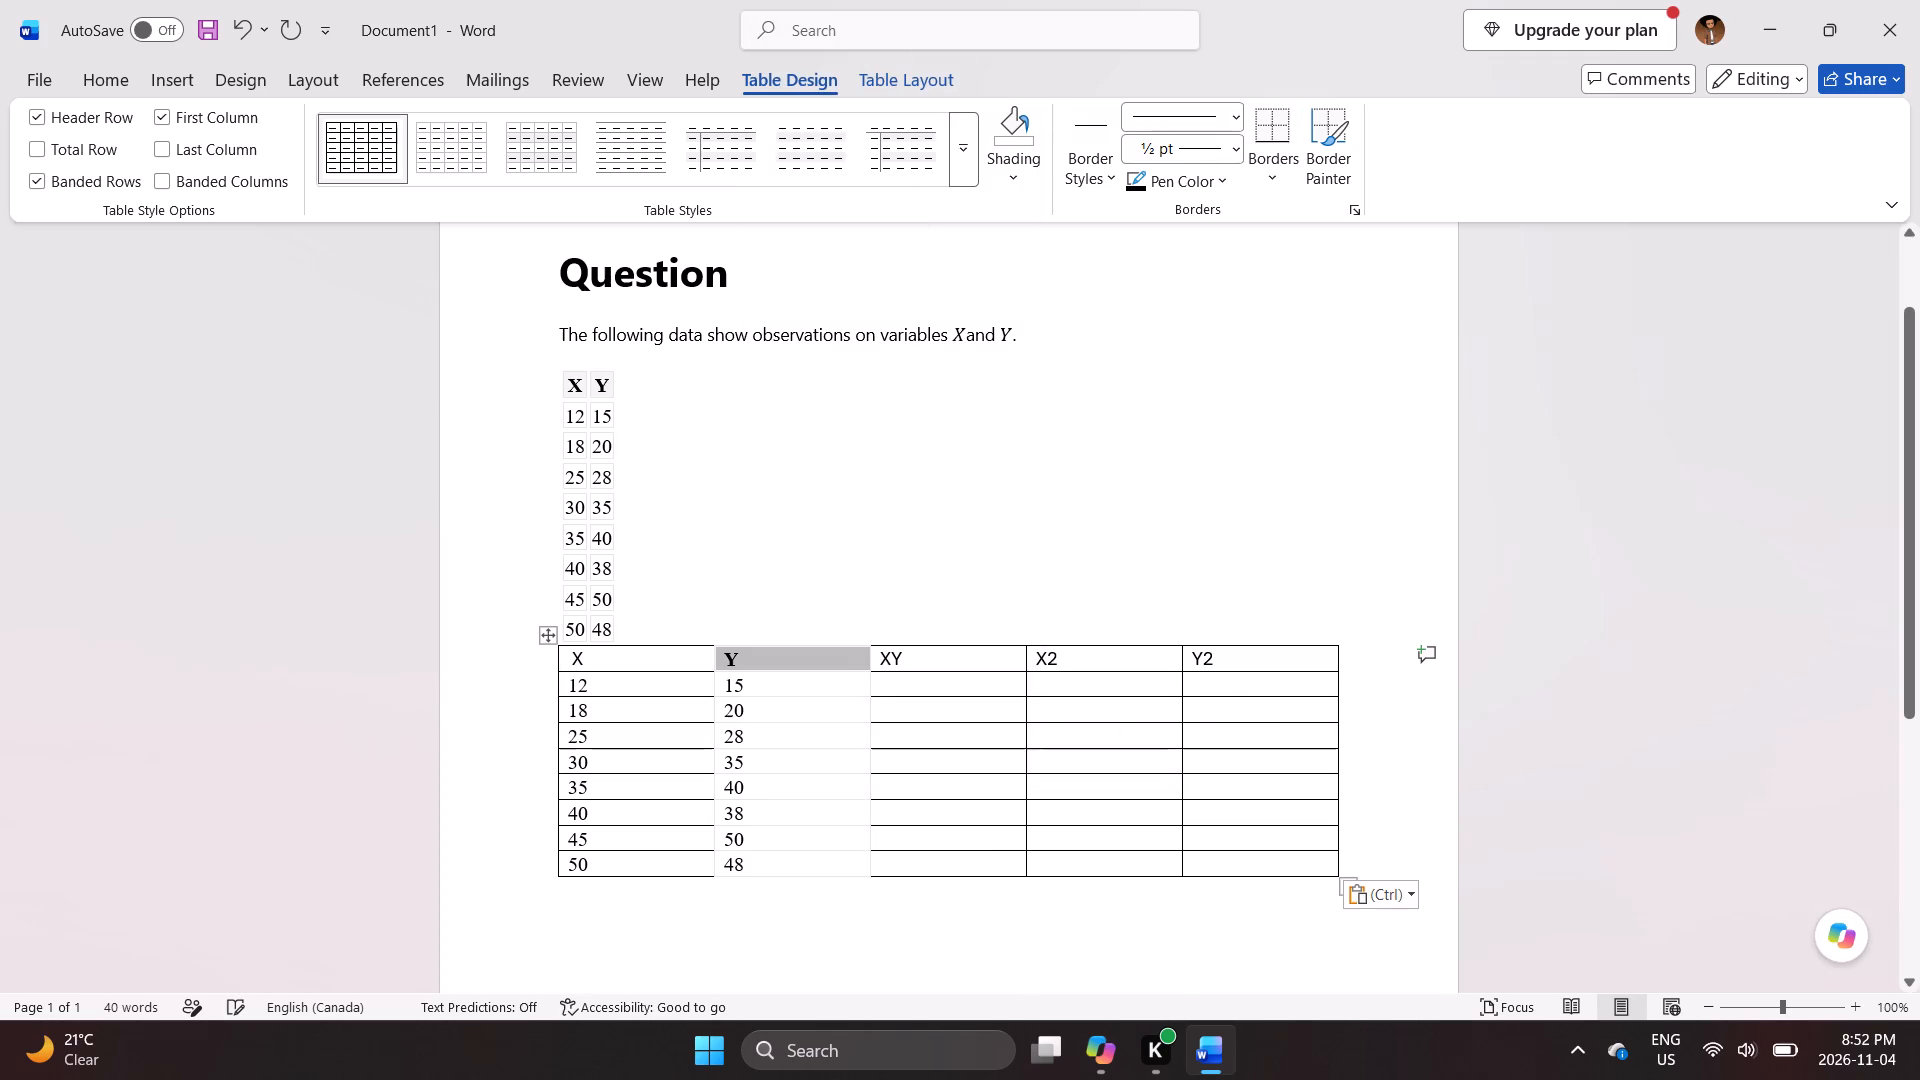
pyautogui.click(893, 510)
pyautogui.click(902, 682)
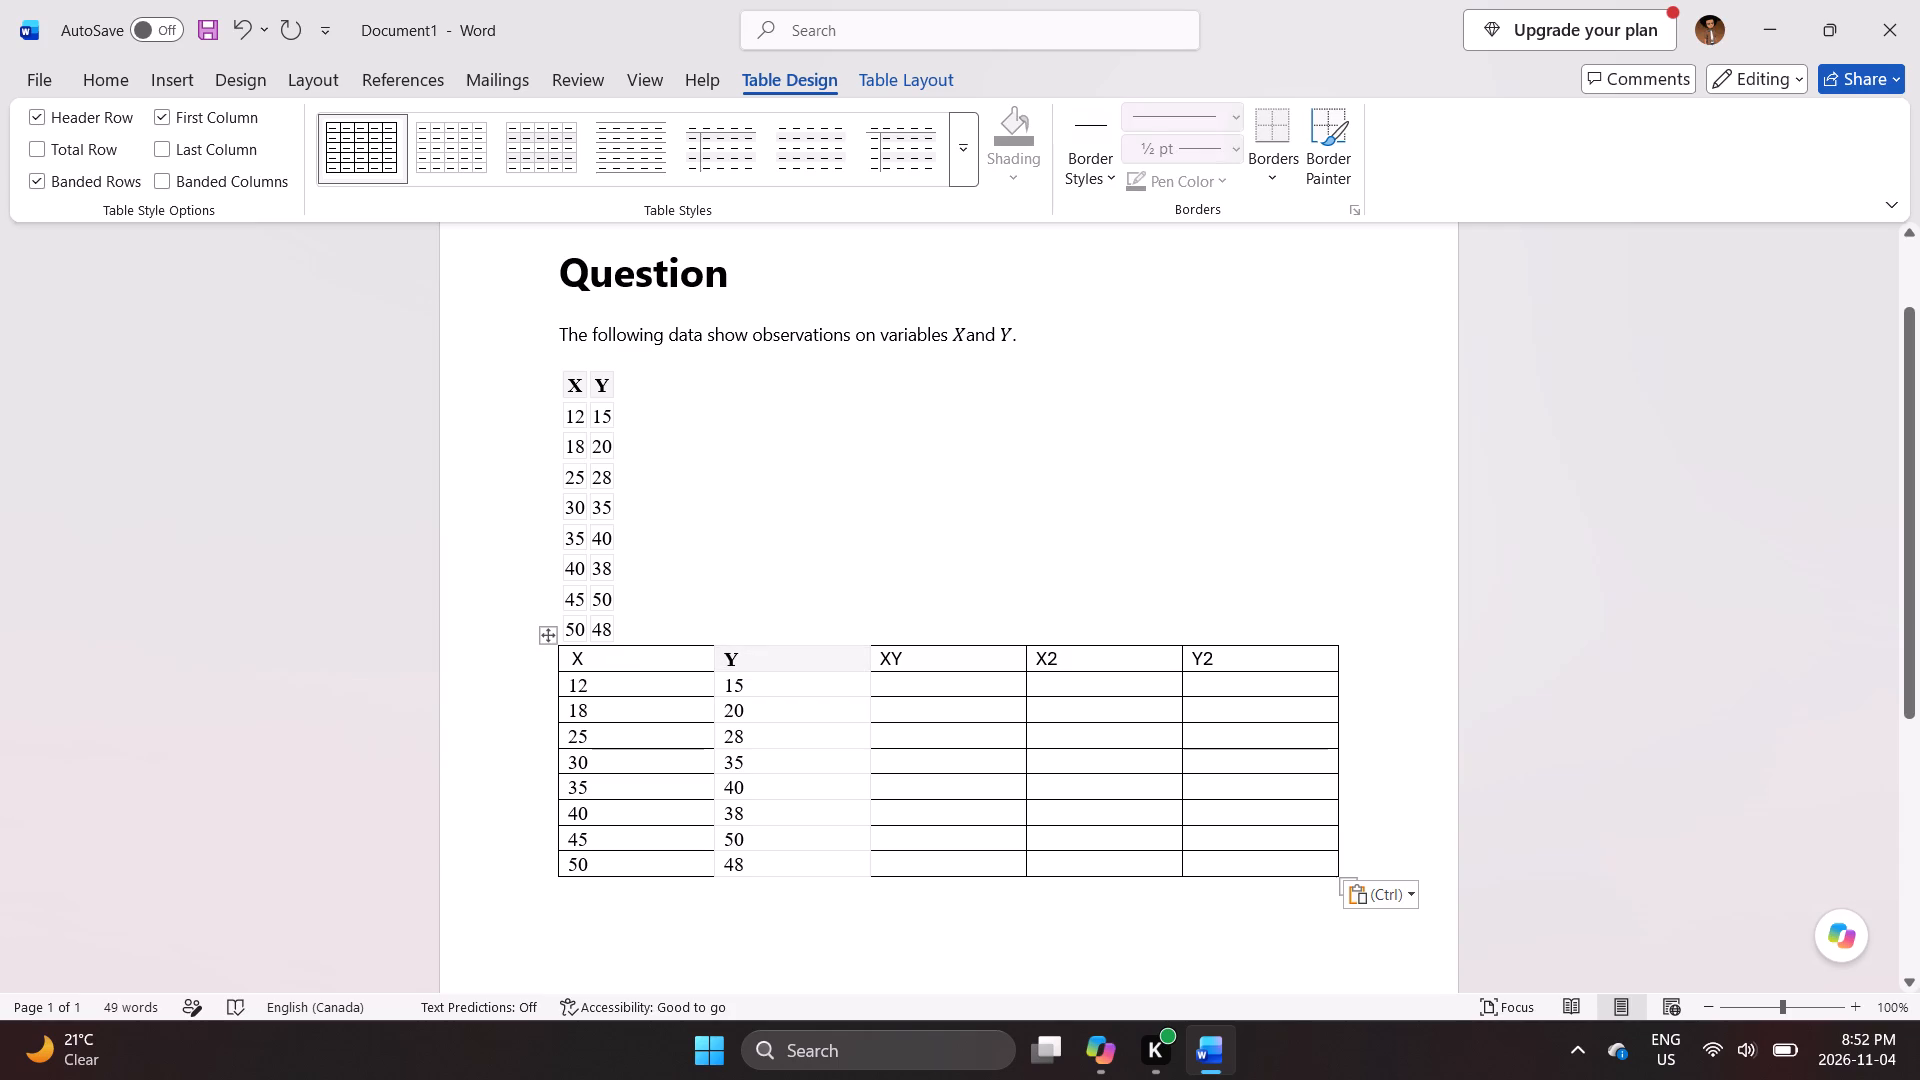
pyautogui.click(1011, 951)
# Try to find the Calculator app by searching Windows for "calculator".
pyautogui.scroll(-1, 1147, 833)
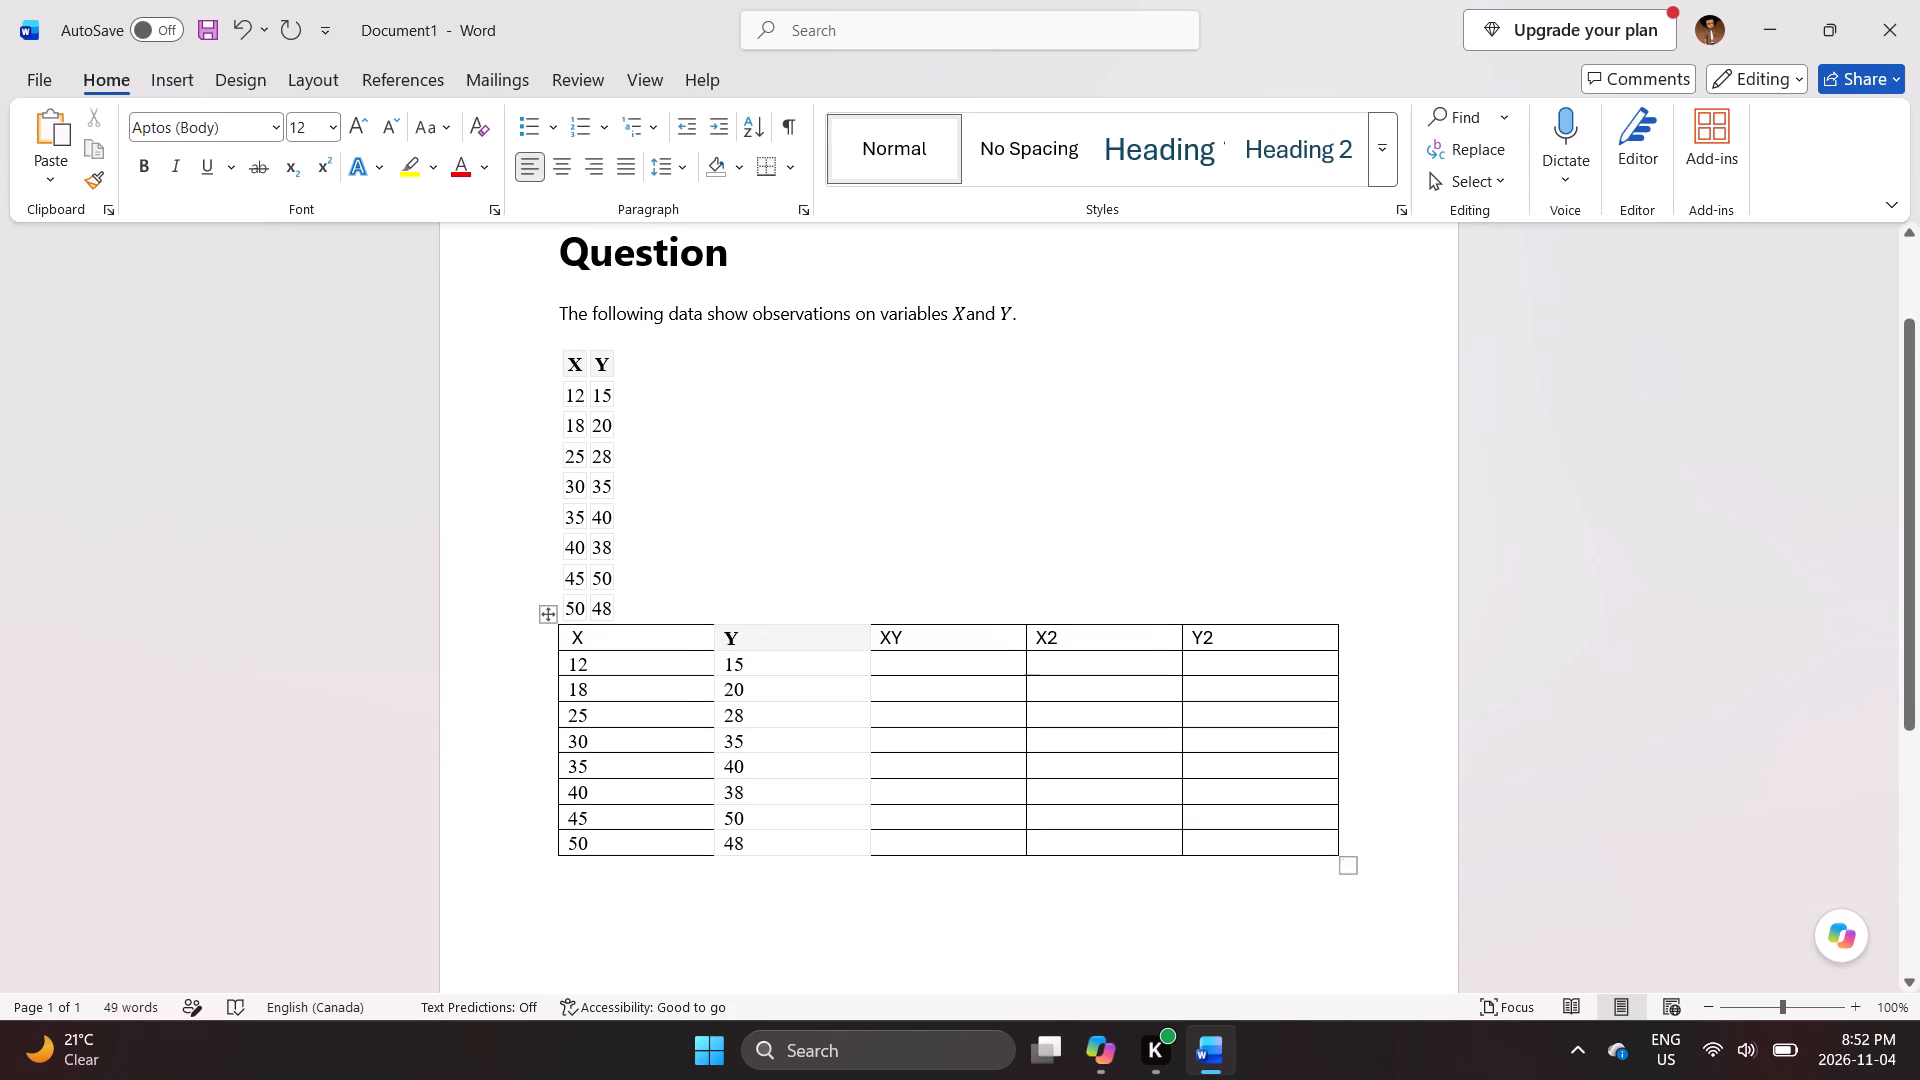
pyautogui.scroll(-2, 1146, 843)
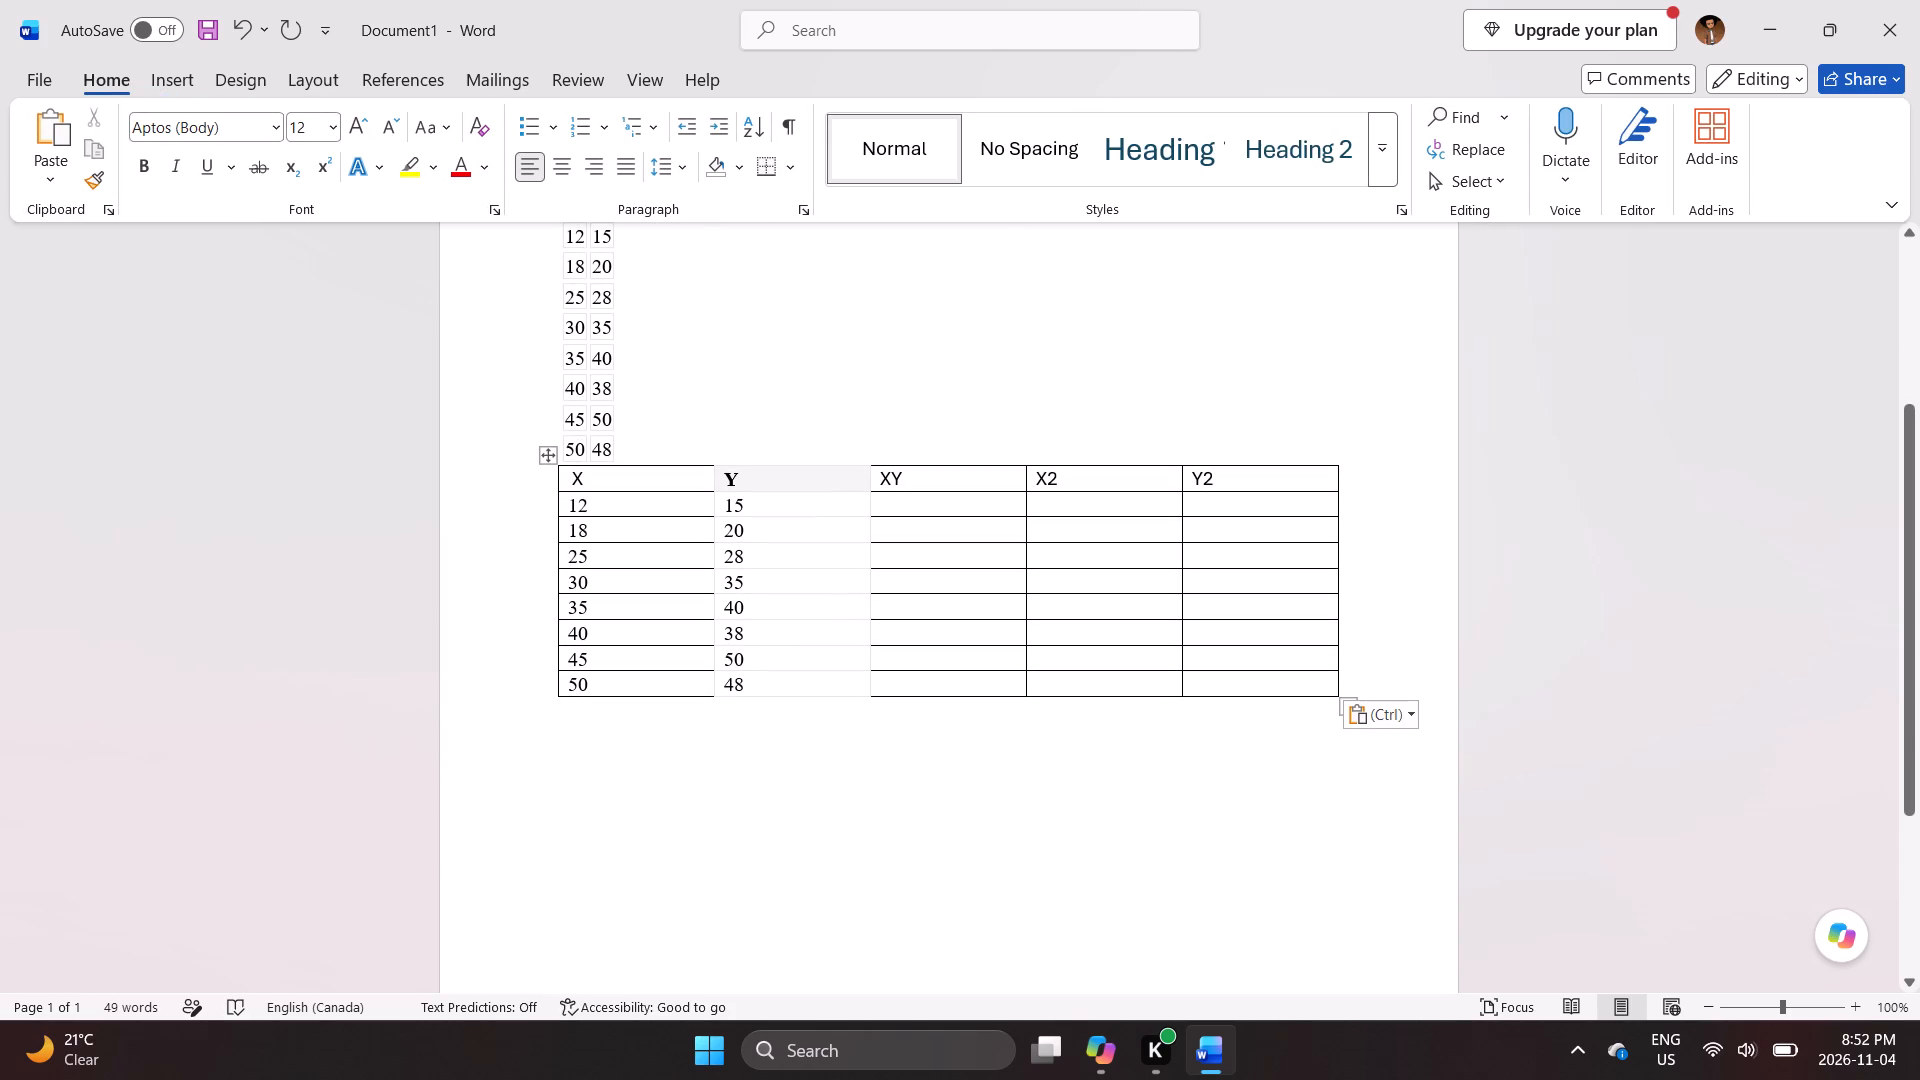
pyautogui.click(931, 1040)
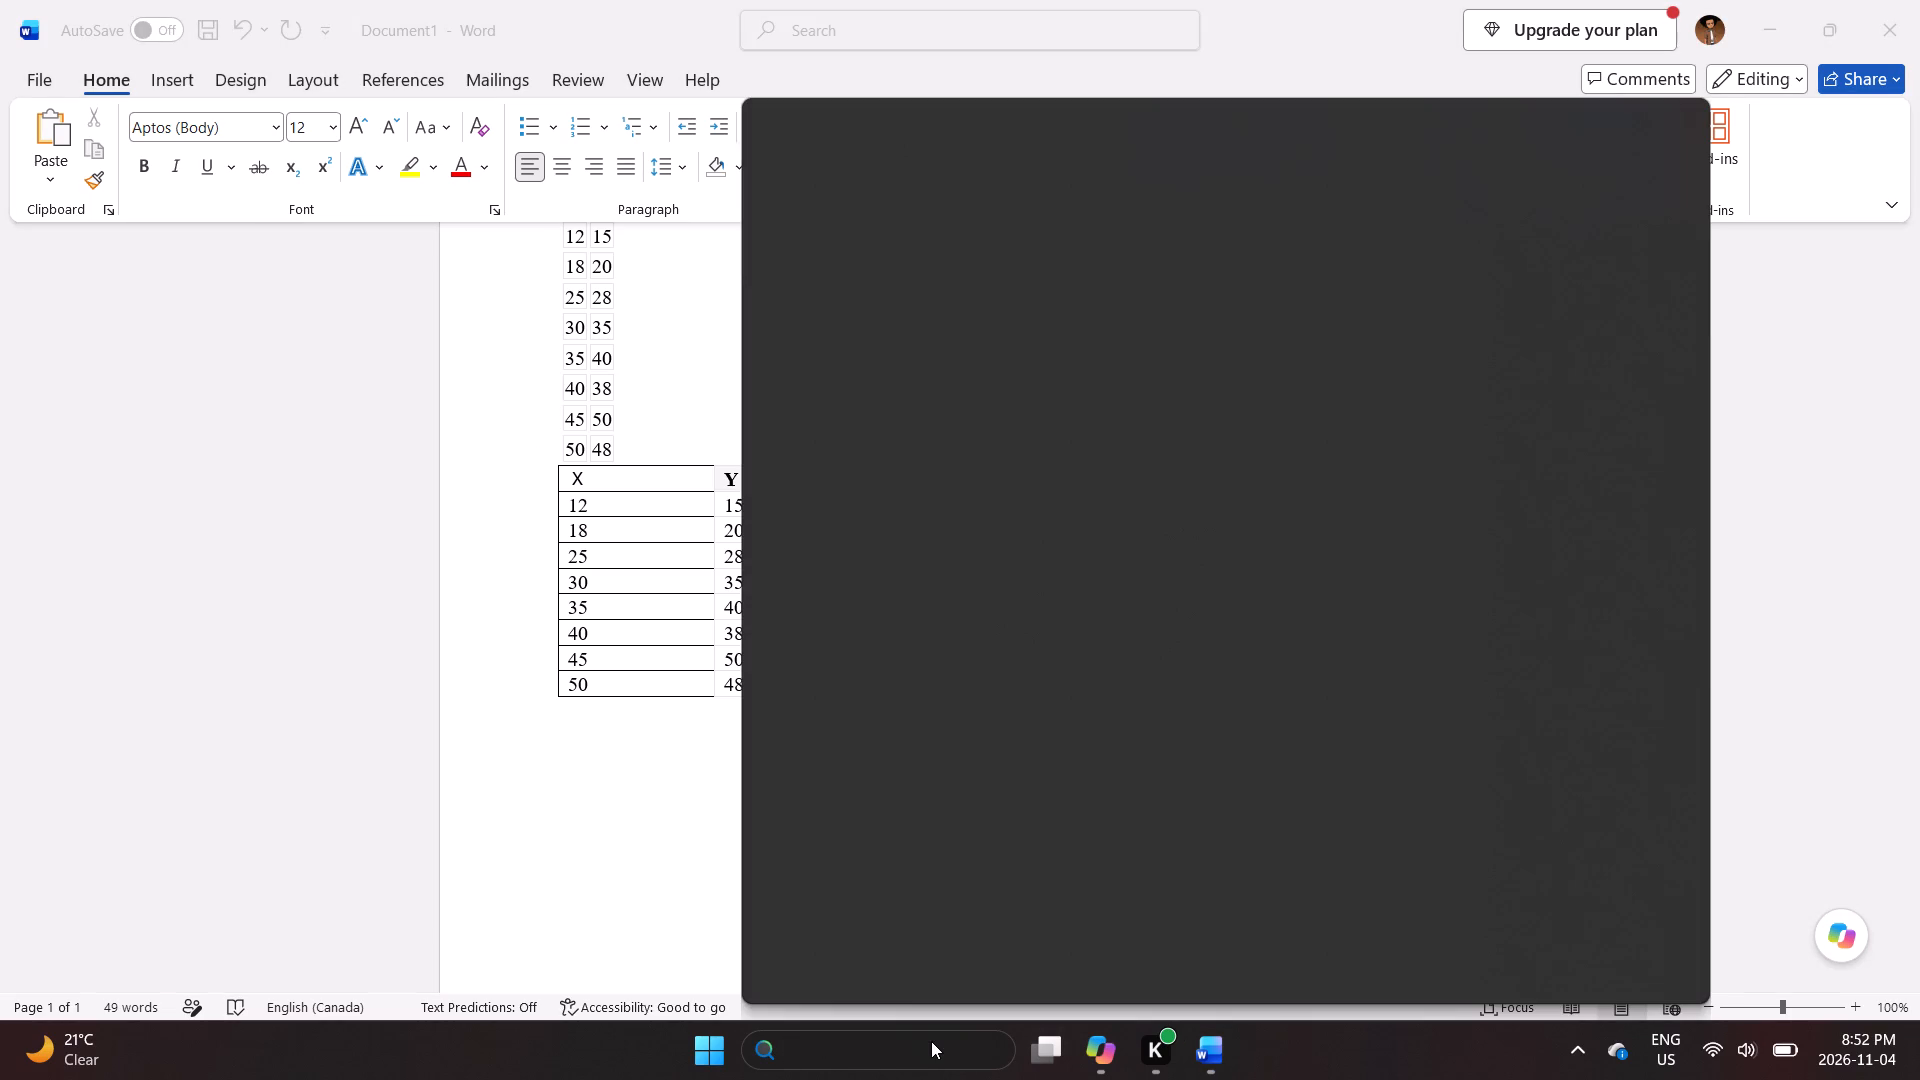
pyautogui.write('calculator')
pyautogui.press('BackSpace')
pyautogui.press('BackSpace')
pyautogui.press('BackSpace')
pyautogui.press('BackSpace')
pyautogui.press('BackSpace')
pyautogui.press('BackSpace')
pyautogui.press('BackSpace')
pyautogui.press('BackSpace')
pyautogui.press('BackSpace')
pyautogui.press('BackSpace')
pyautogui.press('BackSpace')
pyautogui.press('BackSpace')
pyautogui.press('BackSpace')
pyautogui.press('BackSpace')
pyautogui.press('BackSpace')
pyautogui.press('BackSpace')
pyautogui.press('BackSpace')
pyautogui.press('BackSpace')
# Find Calculator among the installed Utilities & Tools apps and open it.
pyautogui.click(723, 1057)
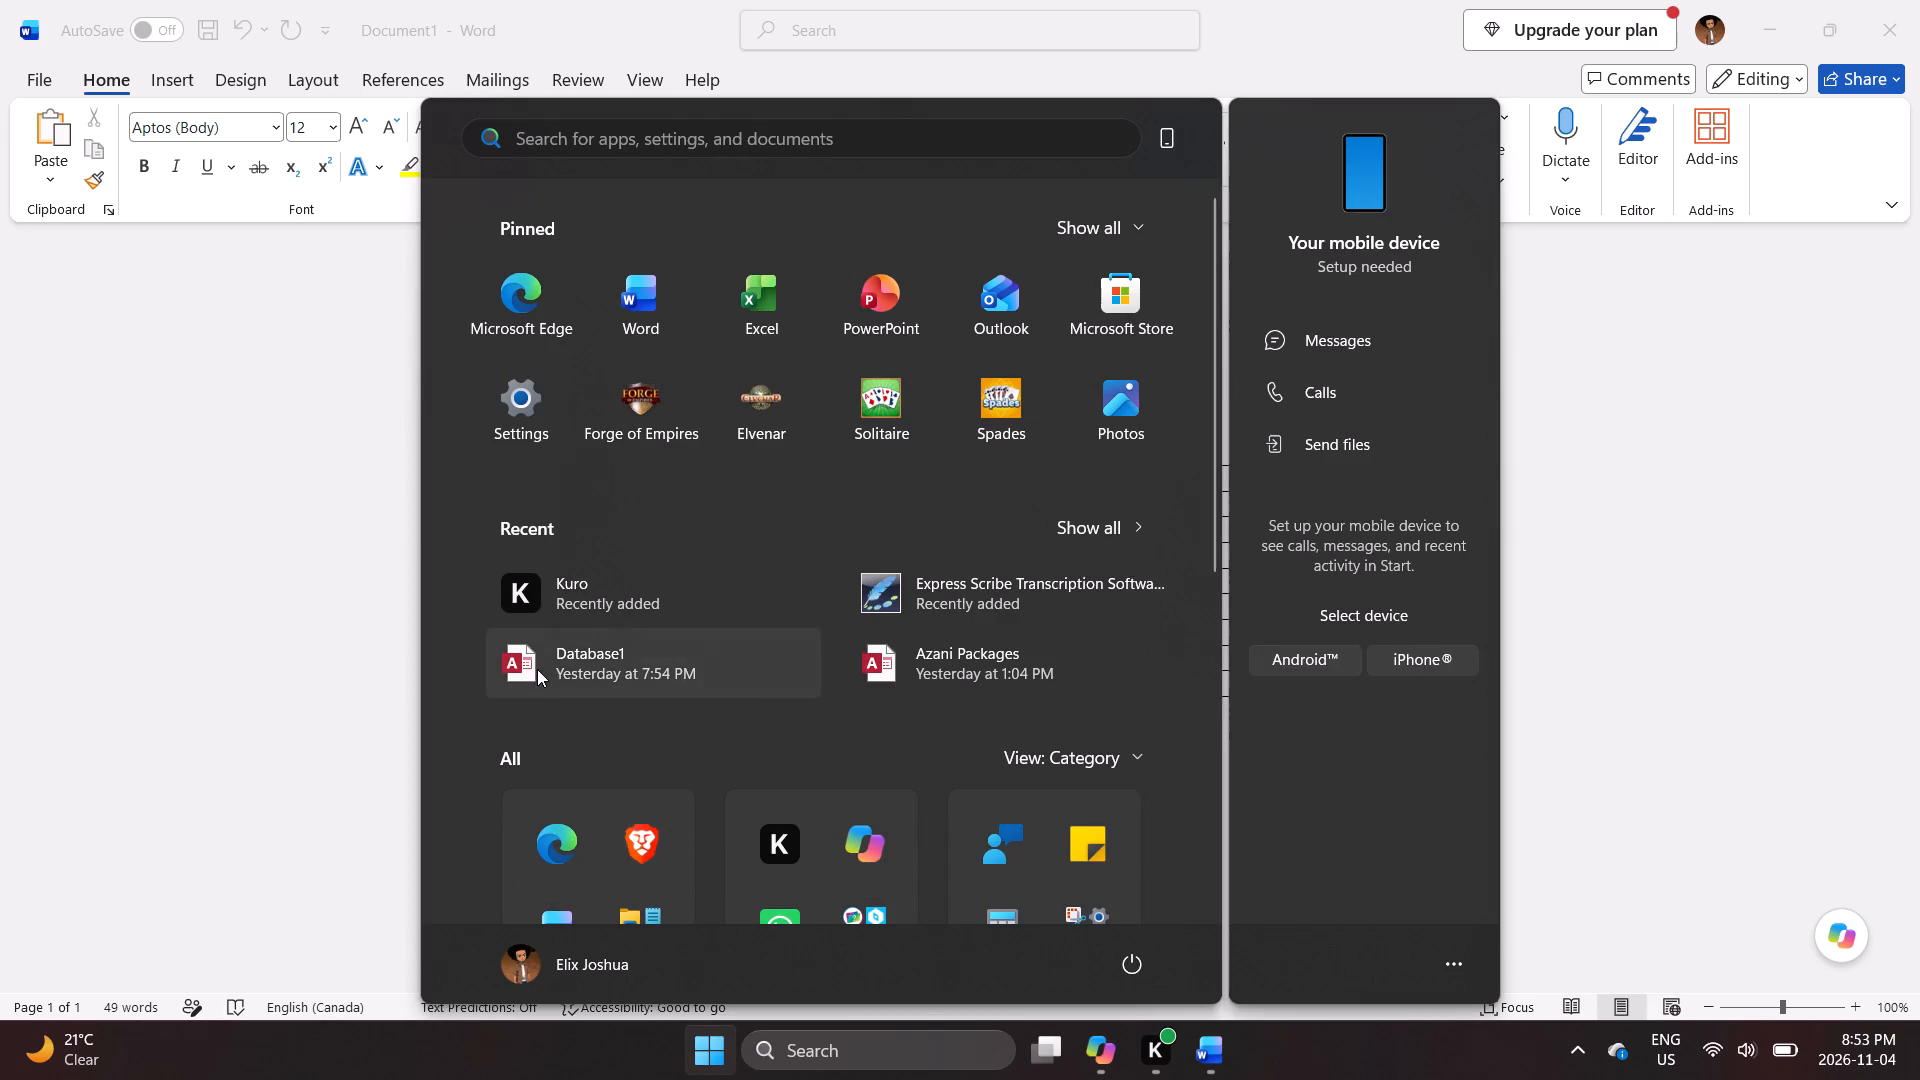
pyautogui.scroll(-3, 540, 669)
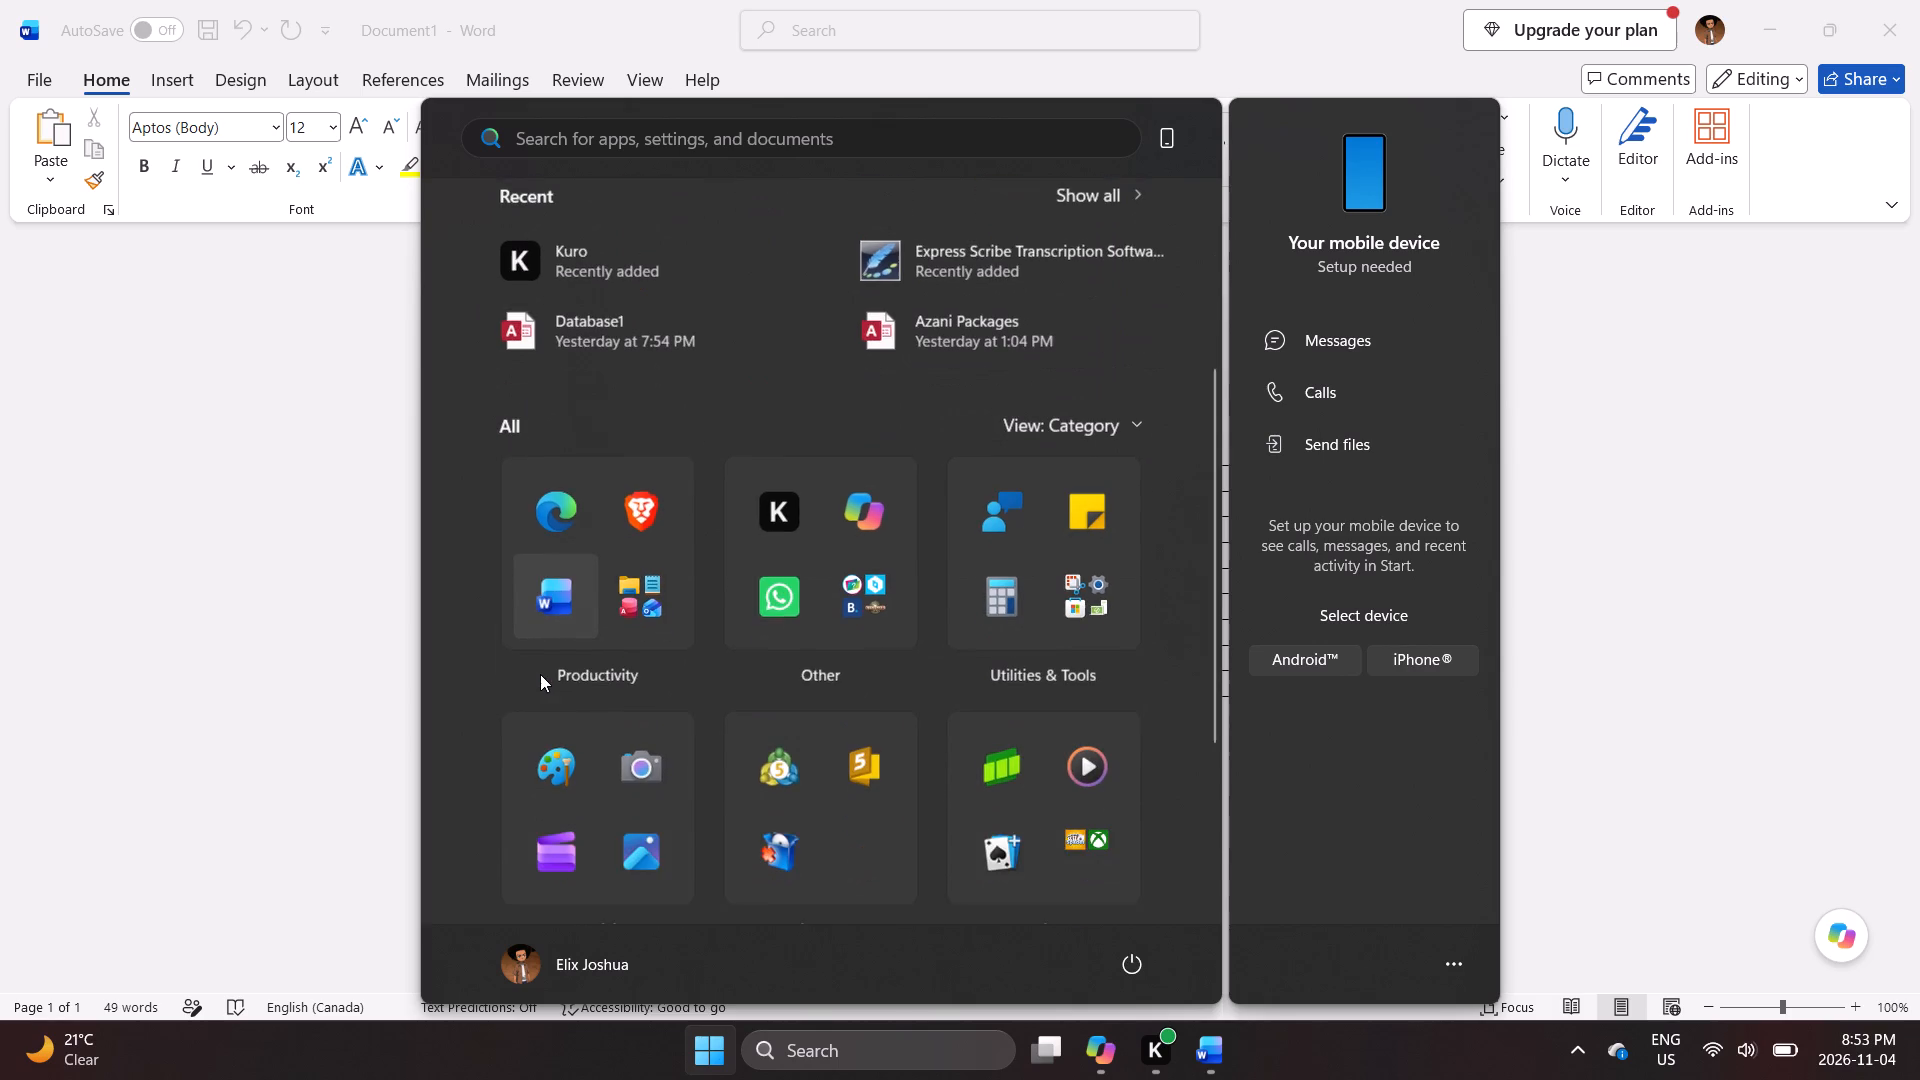
pyautogui.scroll(-4, 540, 674)
pyautogui.scroll(3, 538, 686)
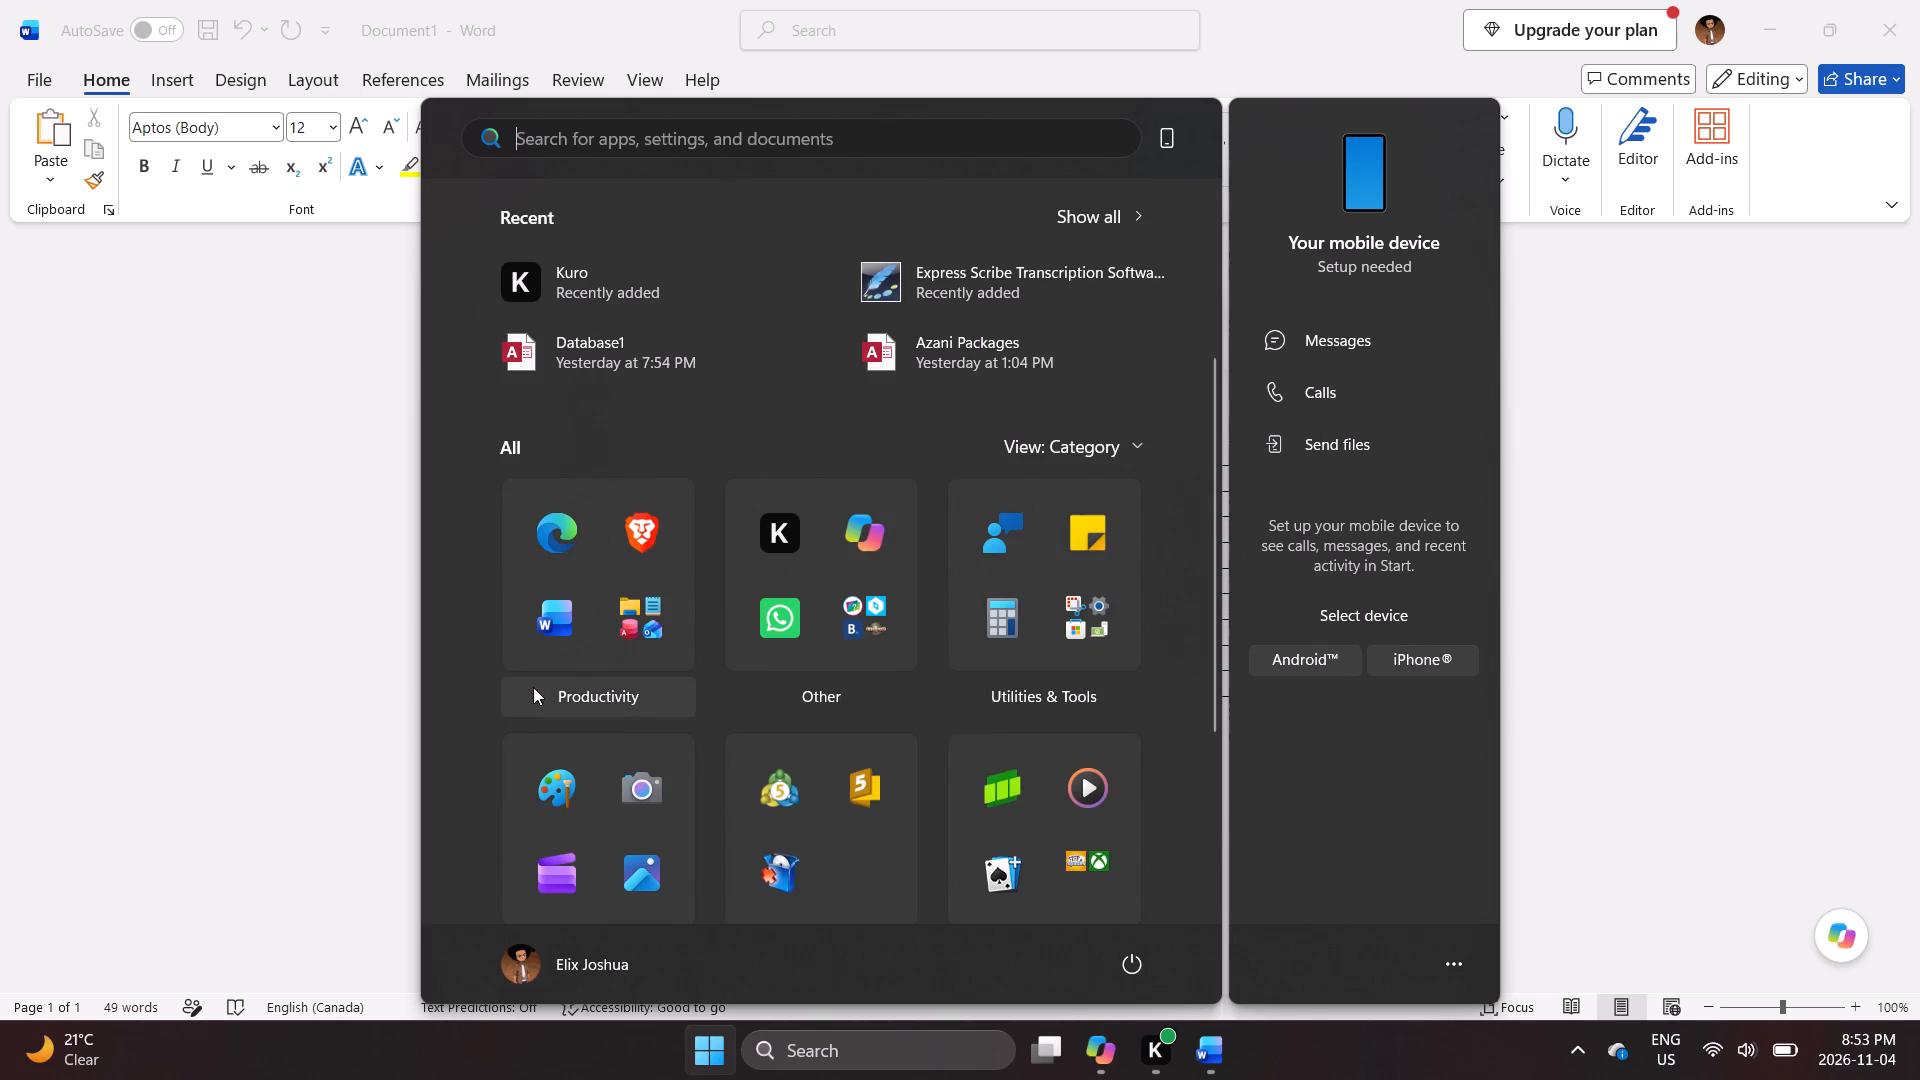
pyautogui.scroll(4, 705, 696)
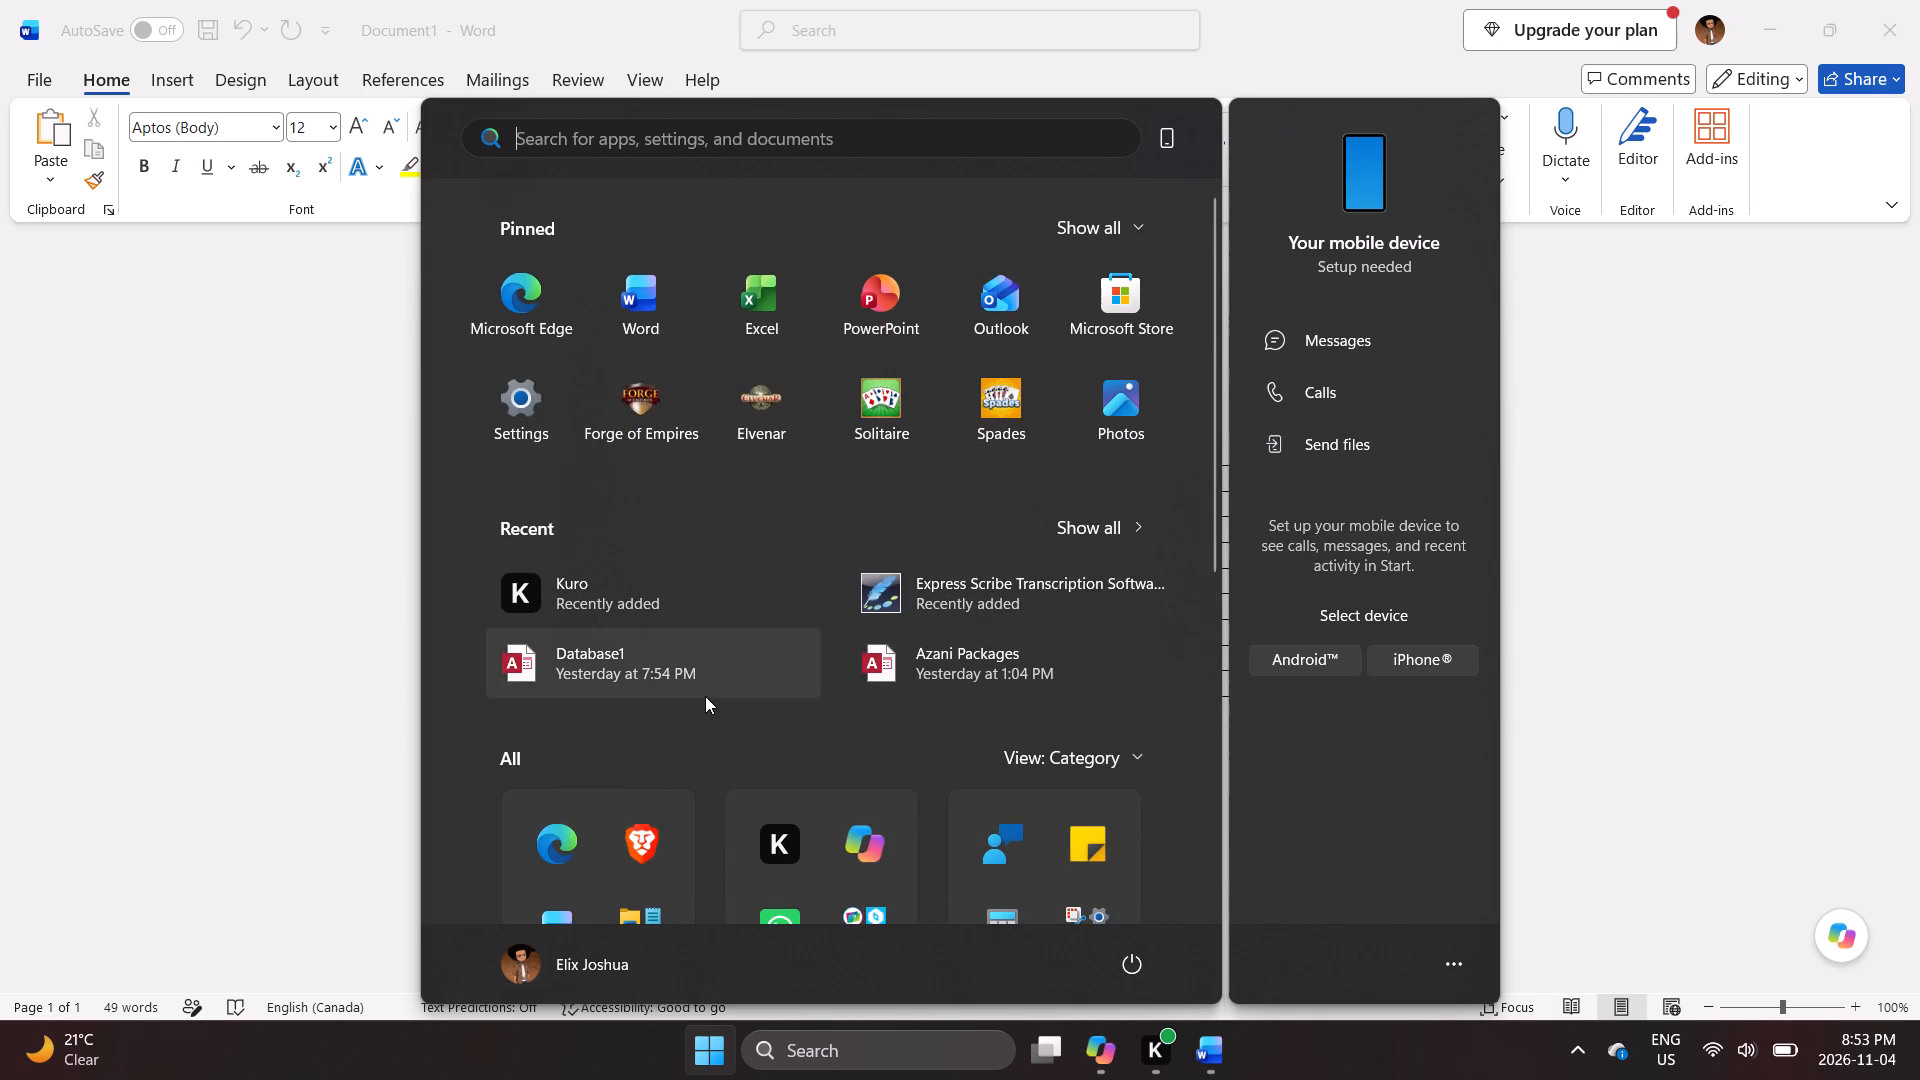
pyautogui.scroll(-3, 709, 687)
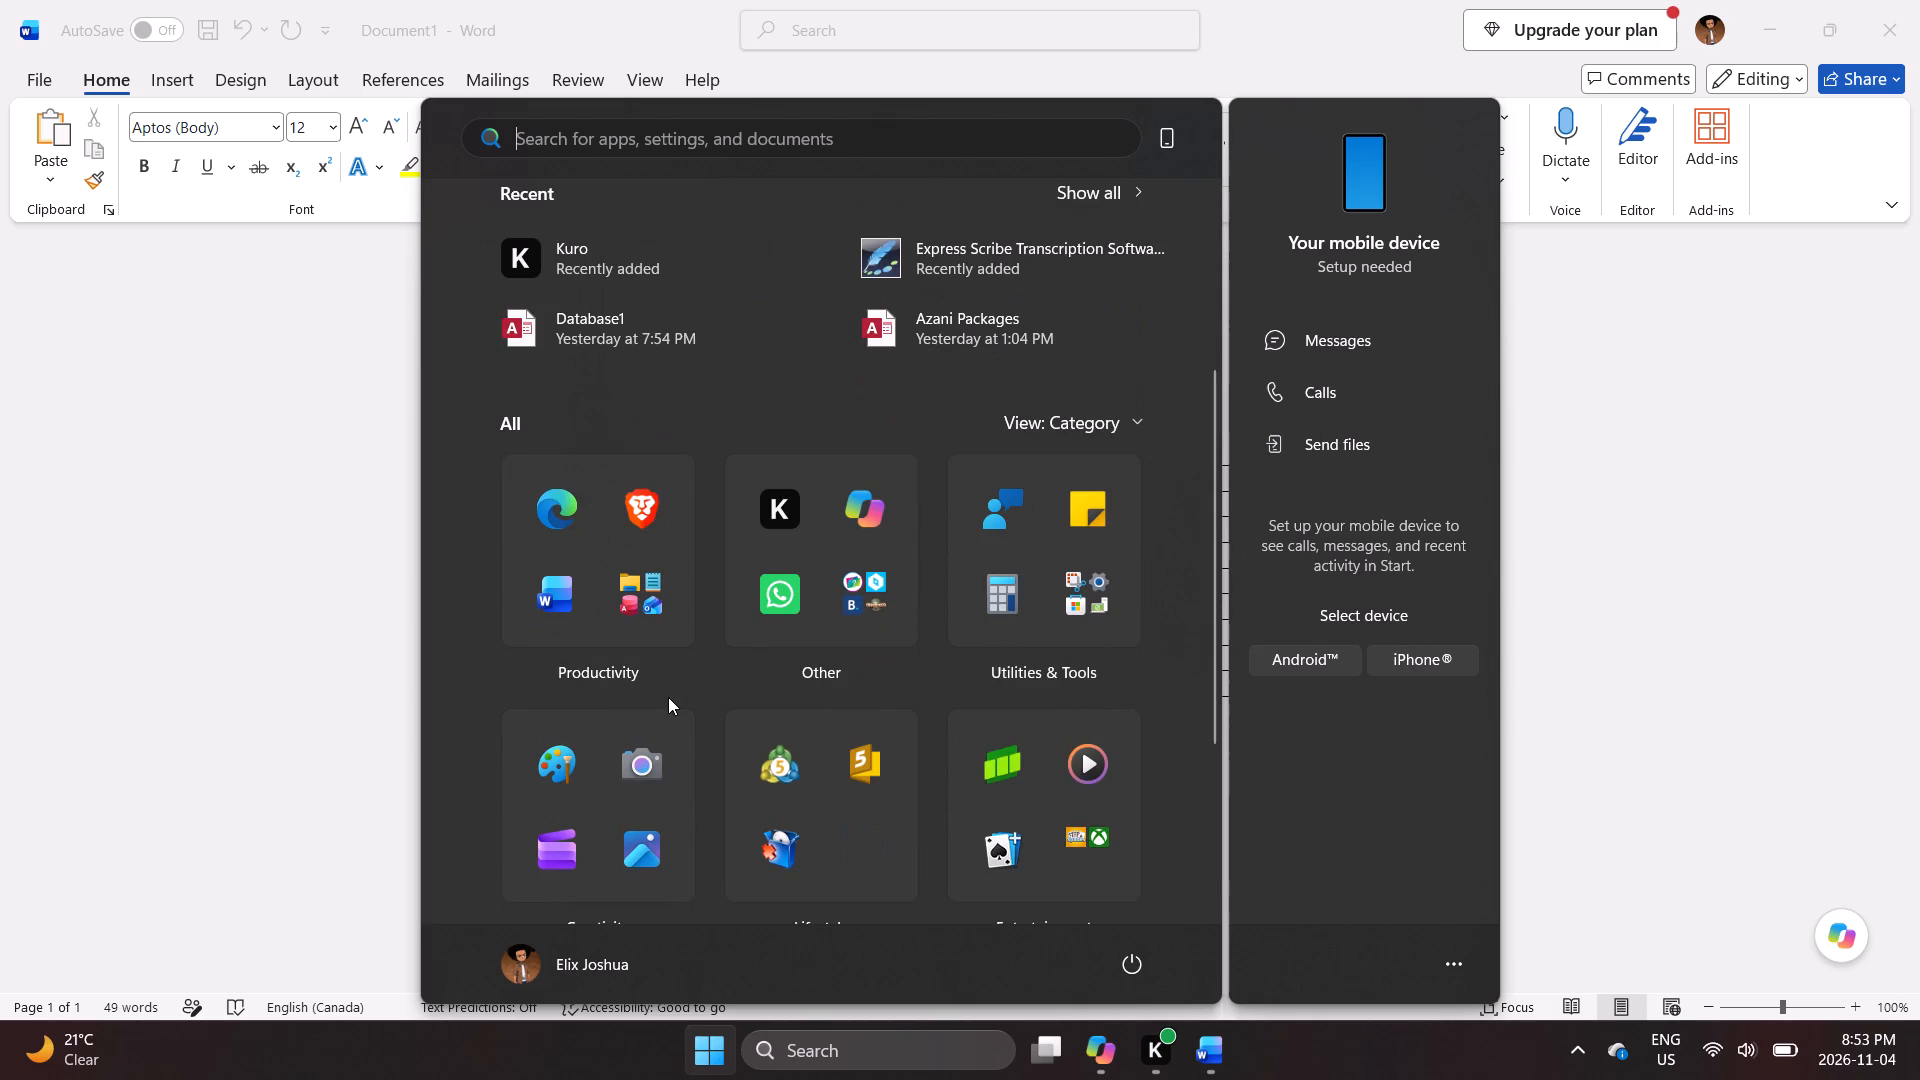
pyautogui.click(993, 580)
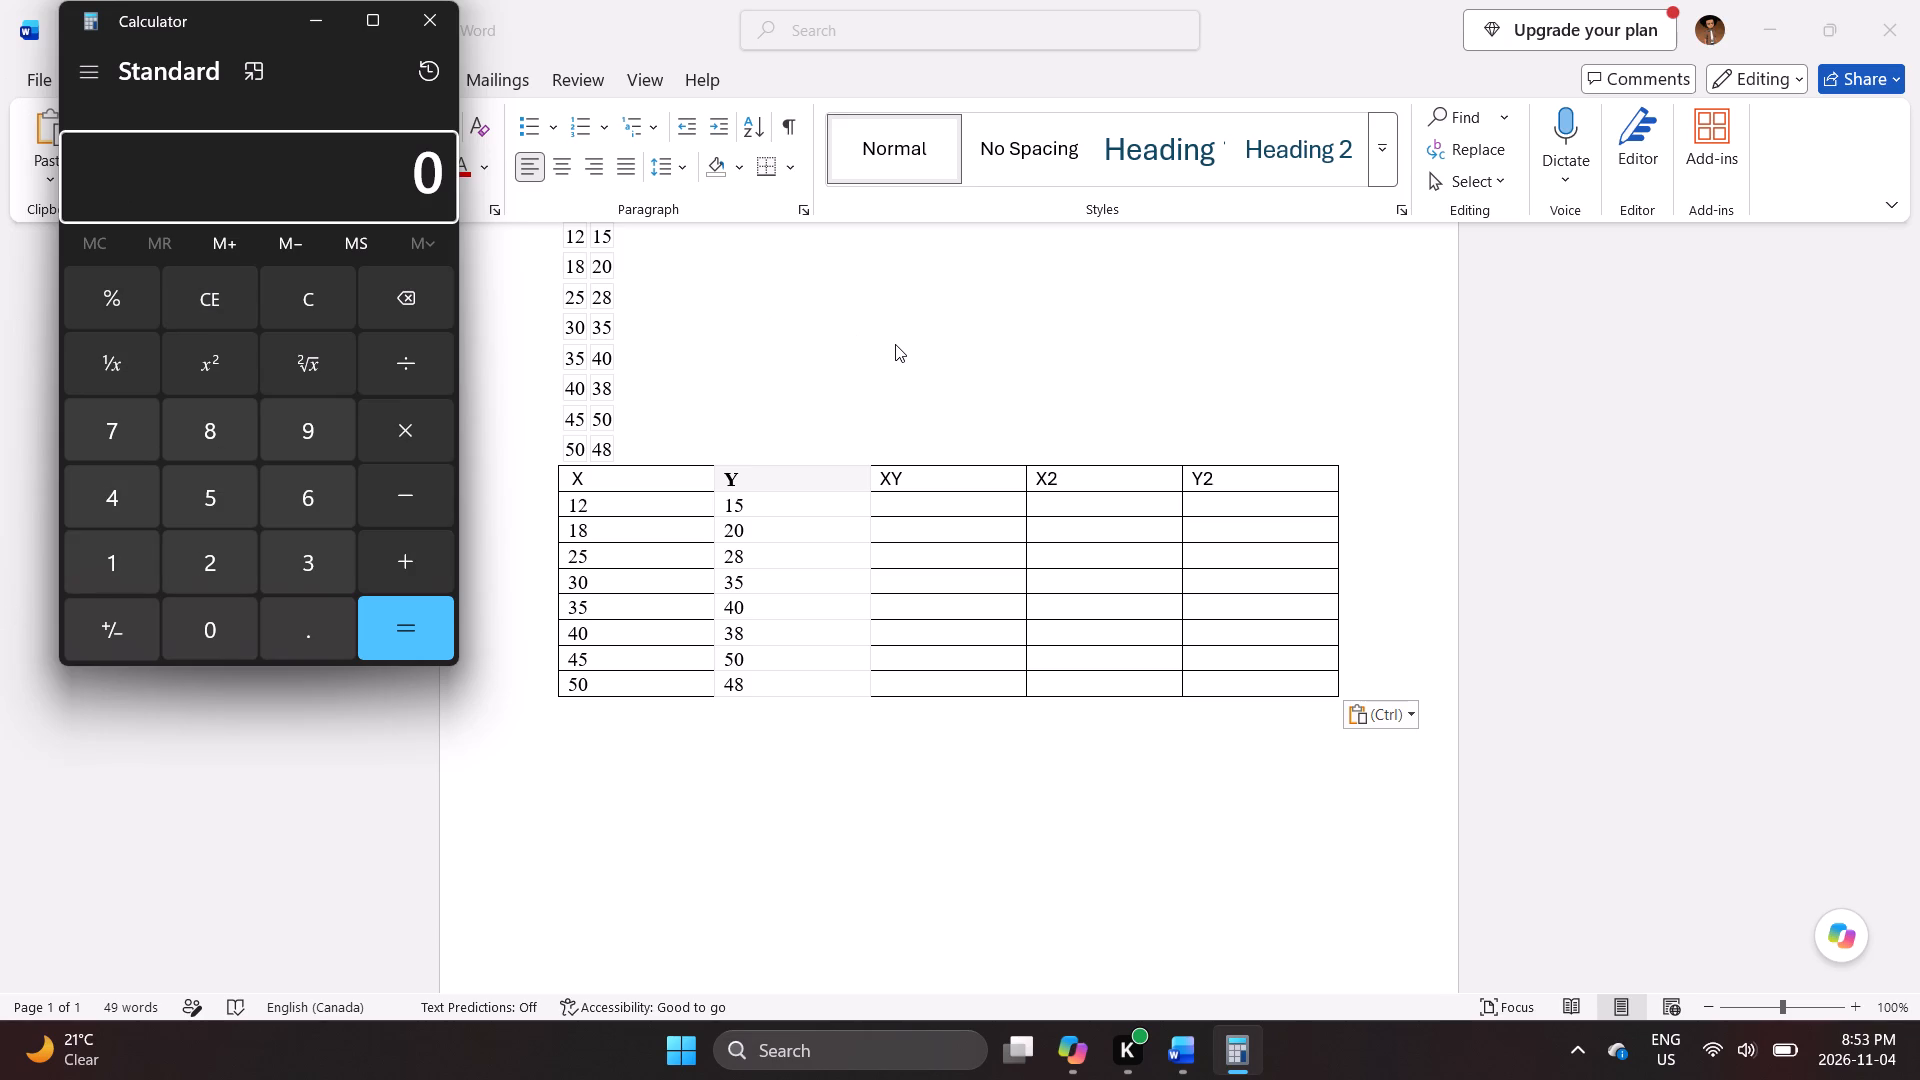
# Compute 12 × 15 in Calculator and enter 180 in the Word table's XY cell for X = 12.
pyautogui.press('End')
pyautogui.press('Down')
pyautogui.write('12')
pyautogui.click(448, 425)
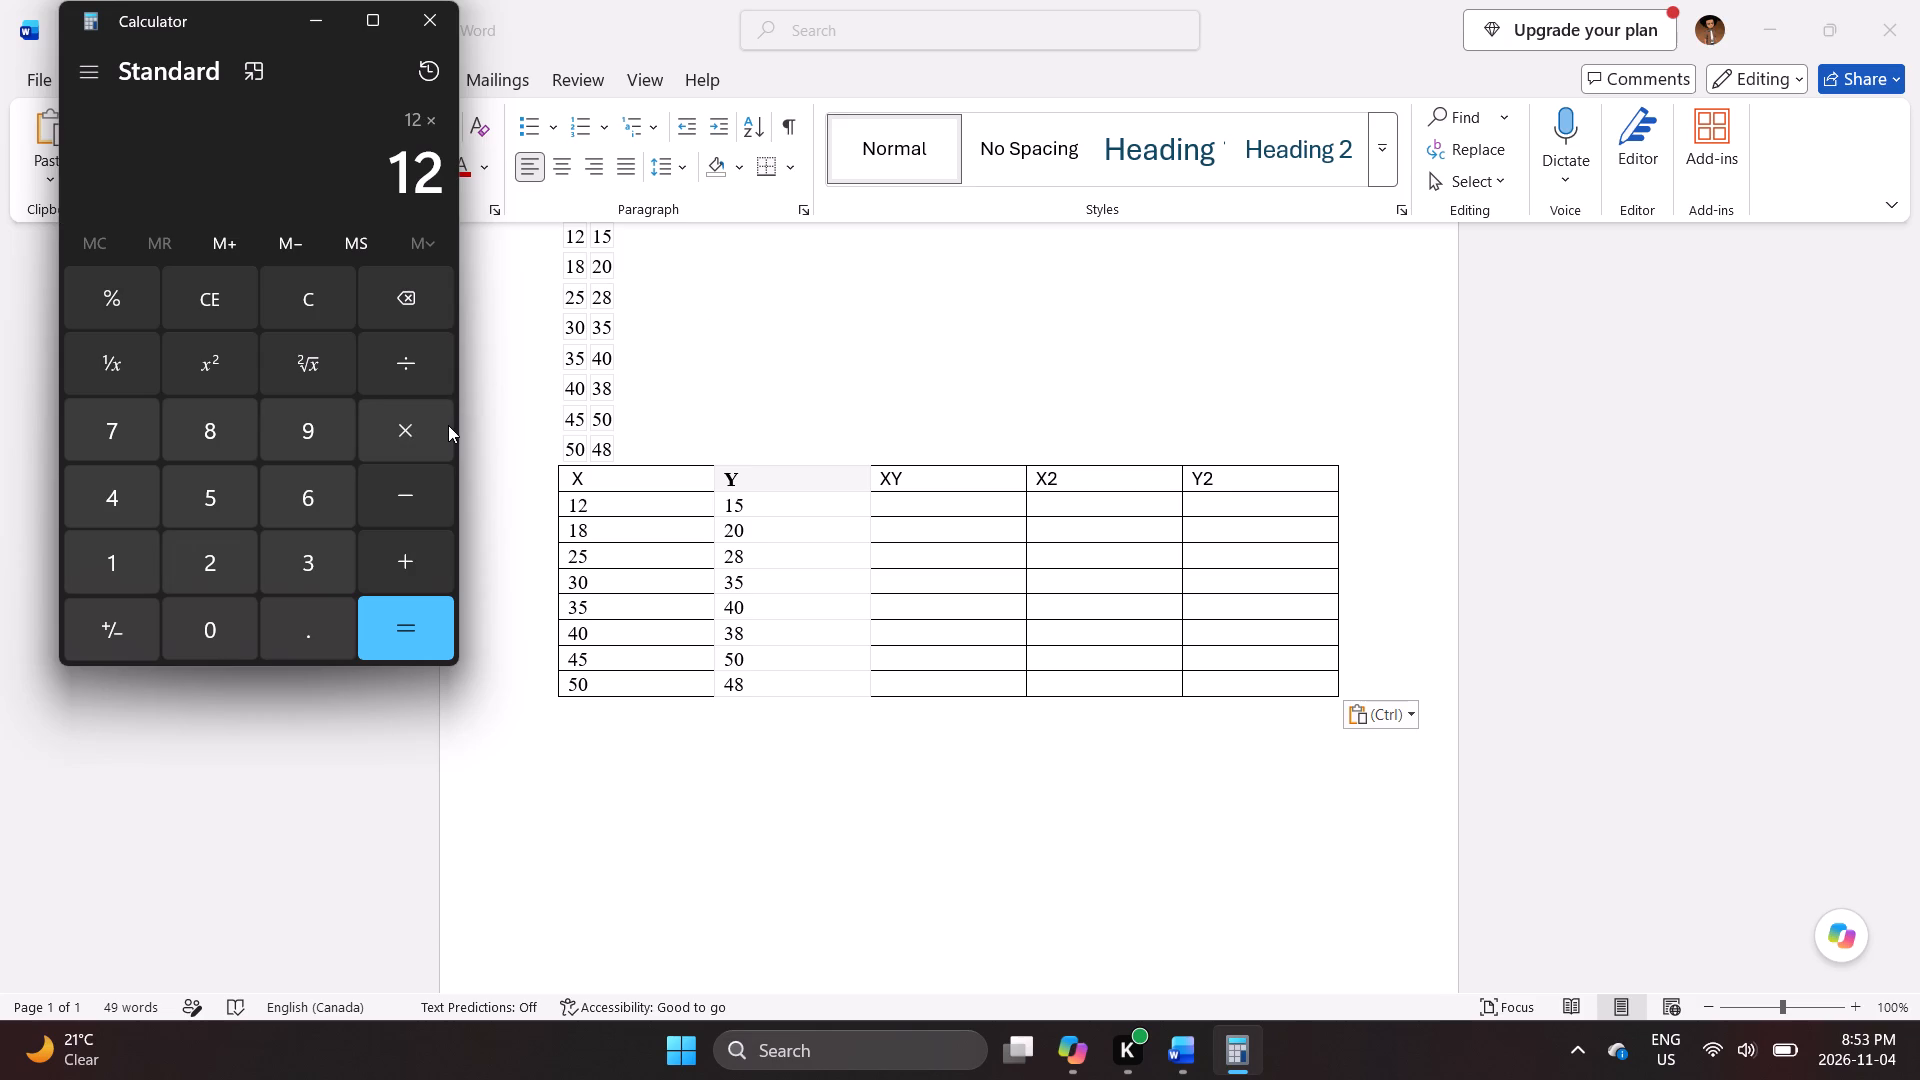
pyautogui.press('BackSpace')
pyautogui.press('BackSpace')
pyautogui.click(377, 325)
pyautogui.press('1')
pyautogui.press('5')
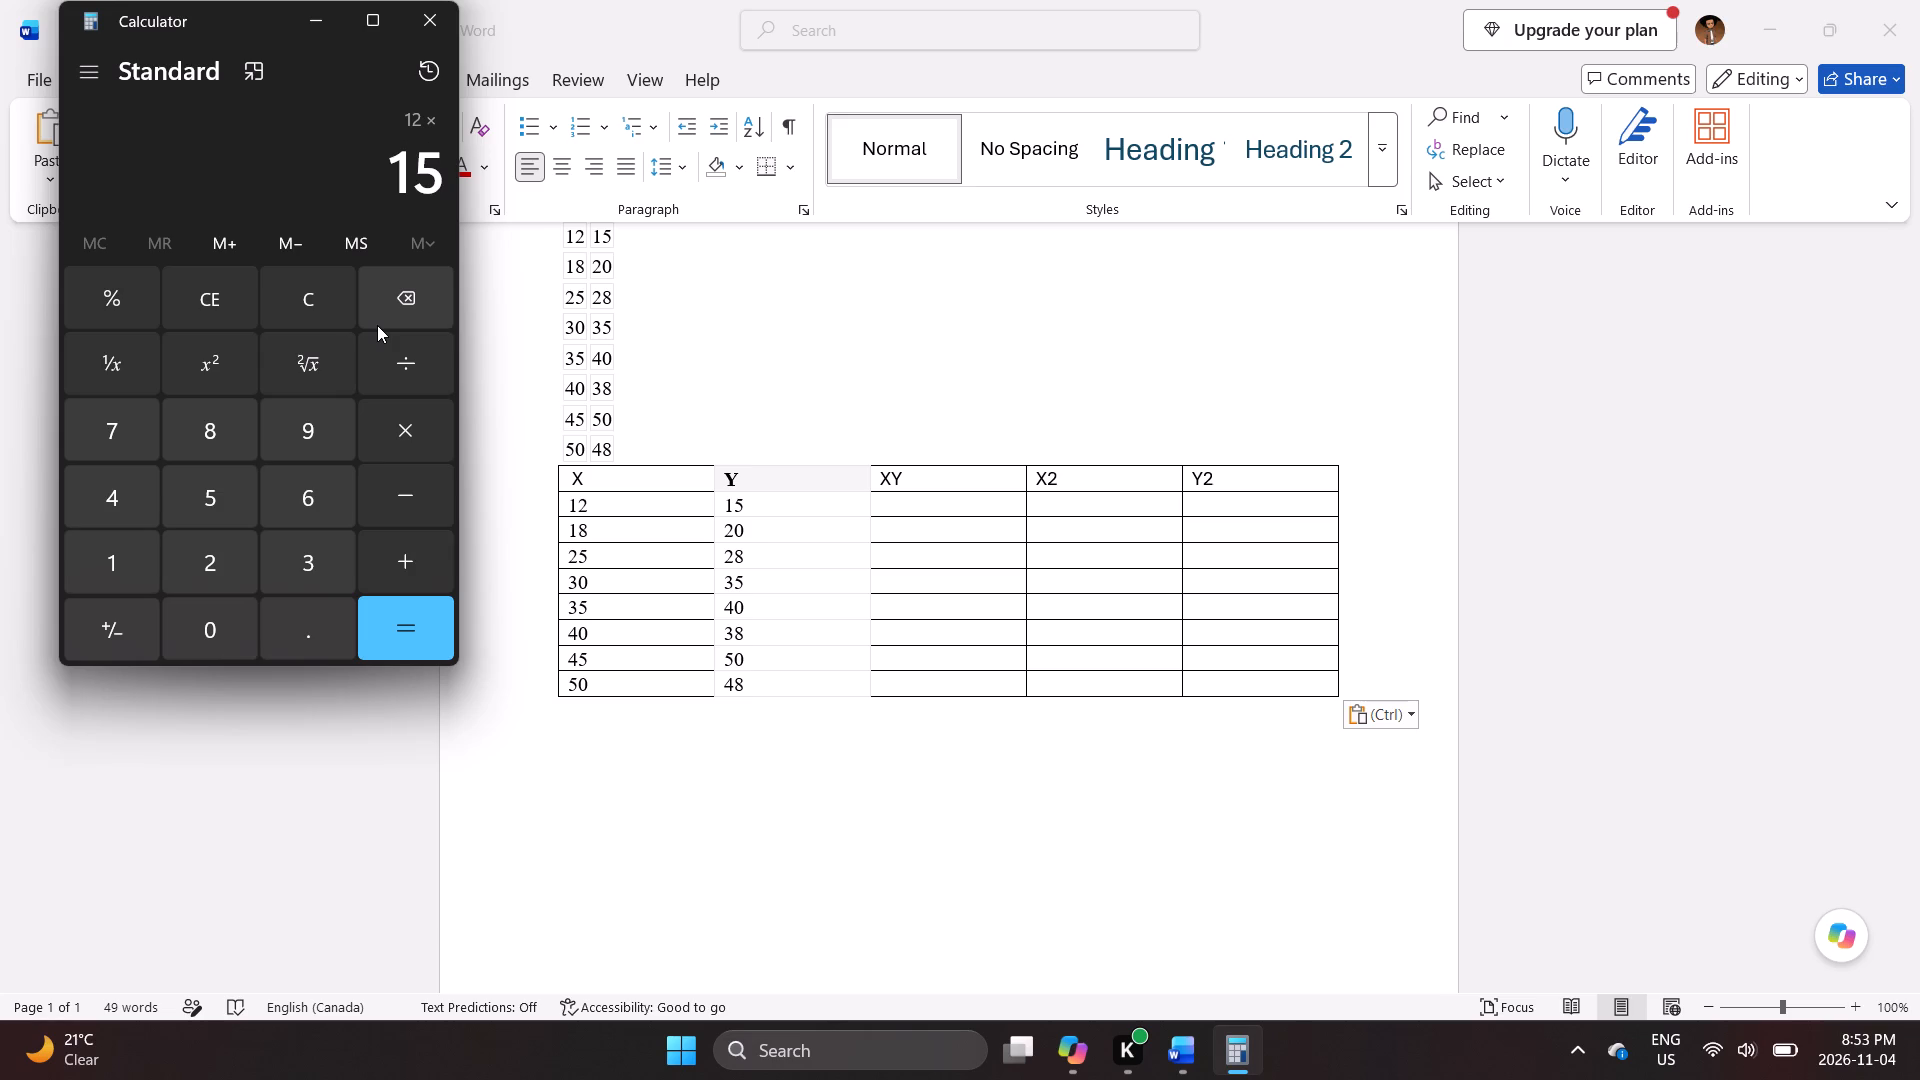
pyautogui.click(438, 618)
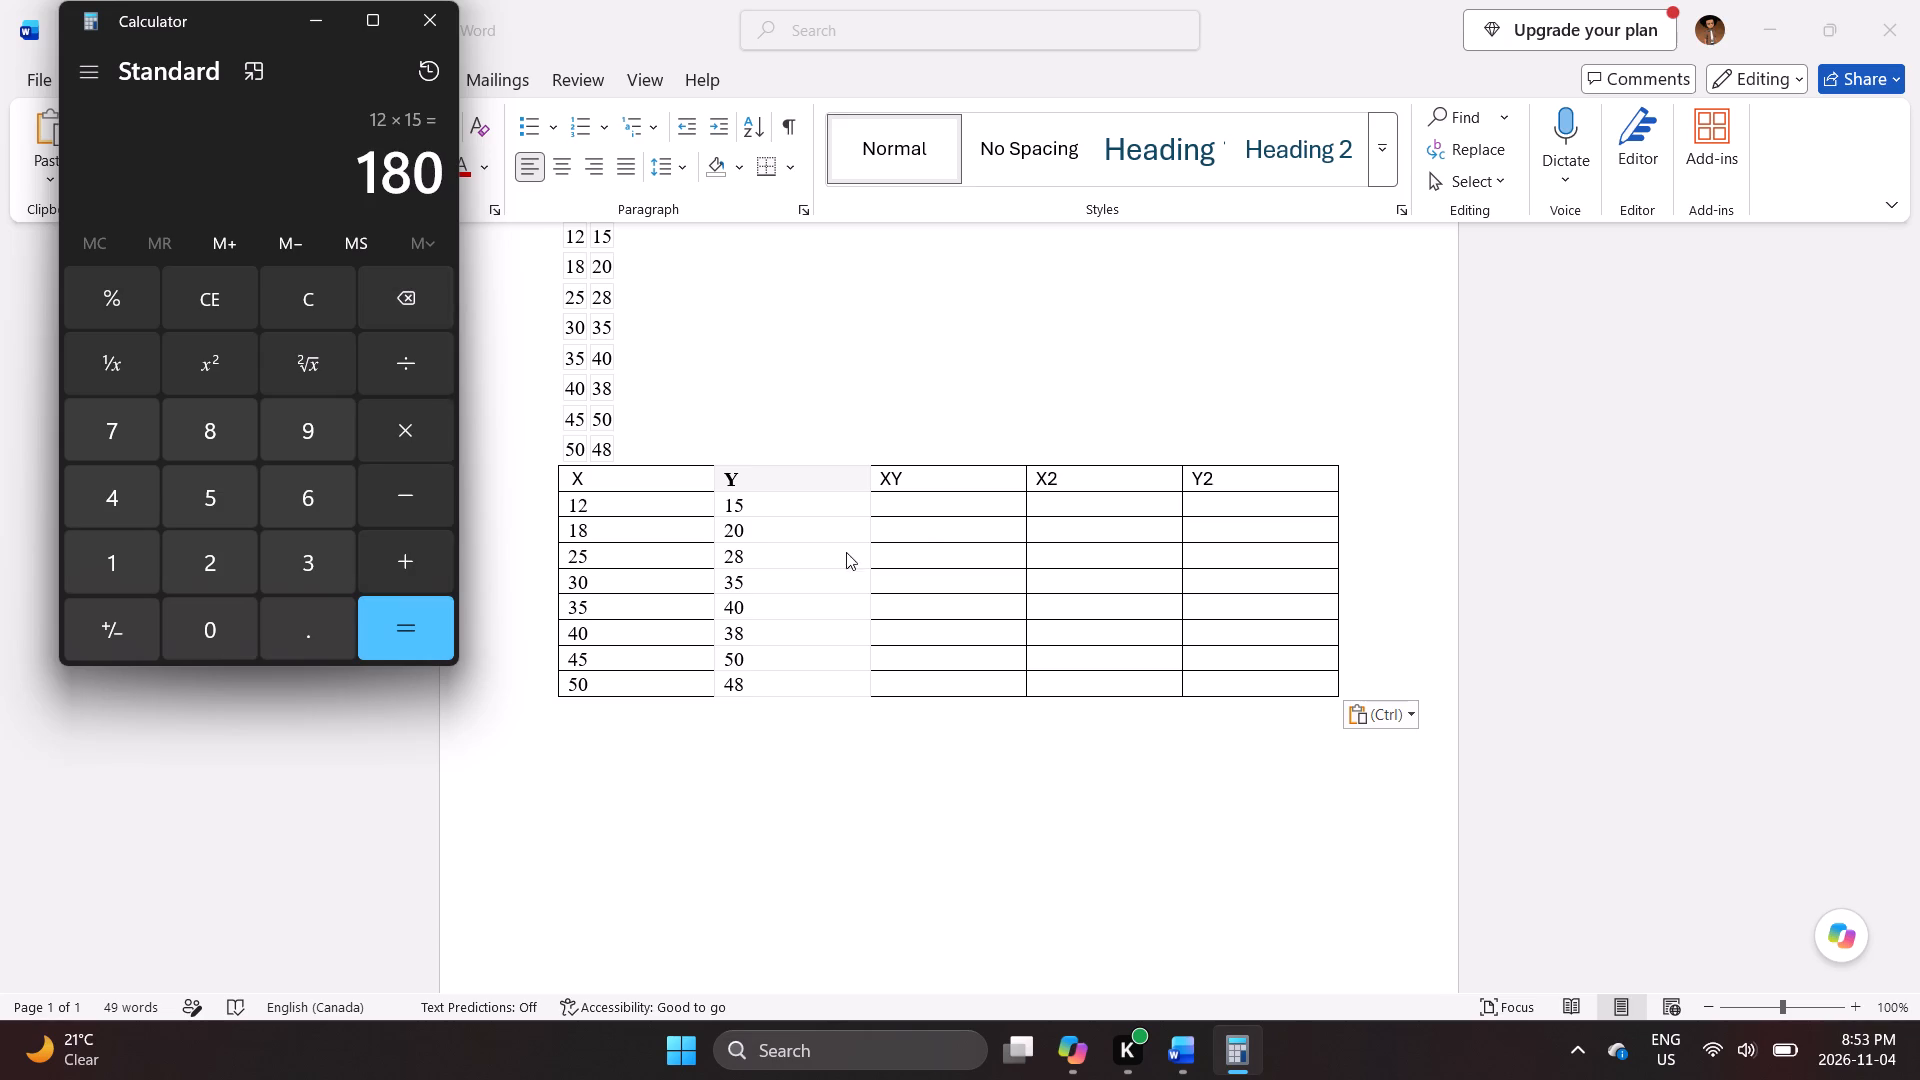
pyautogui.click(917, 504)
pyautogui.click(917, 504)
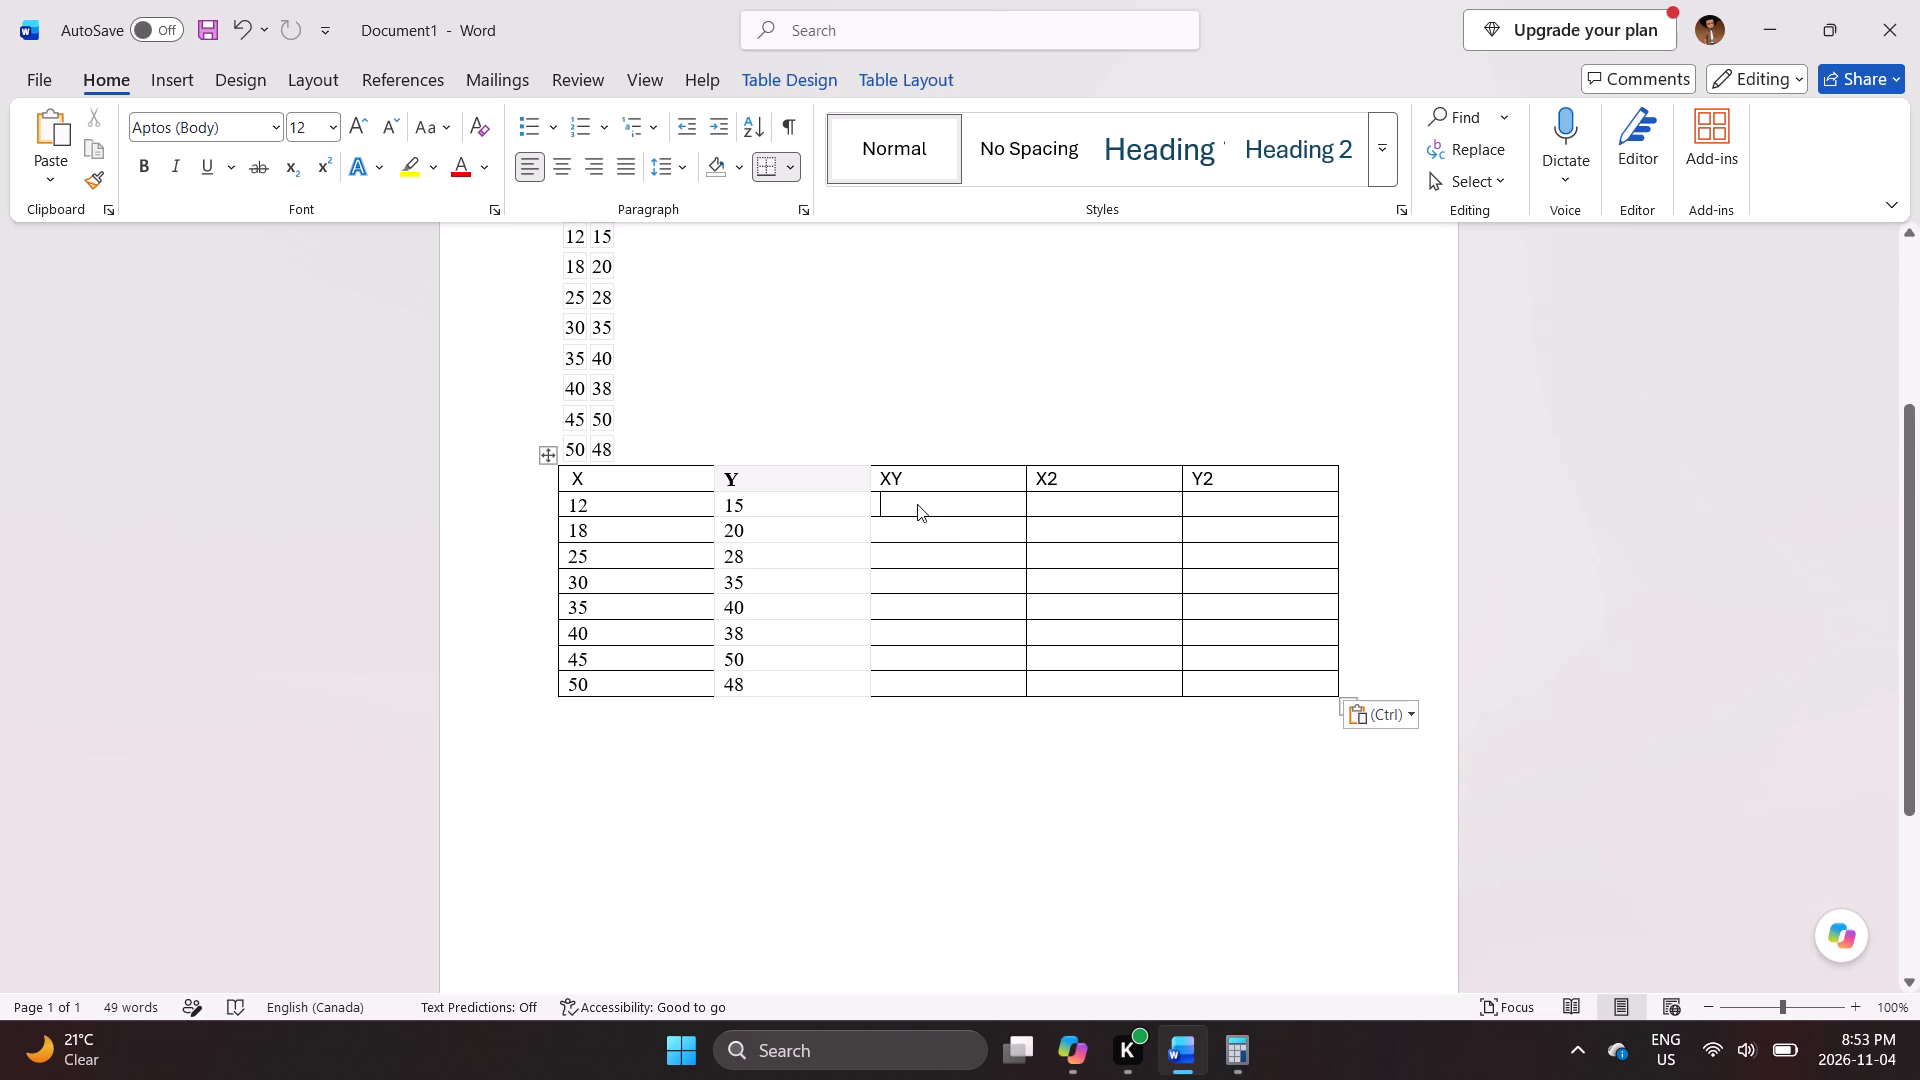
pyautogui.write('180')
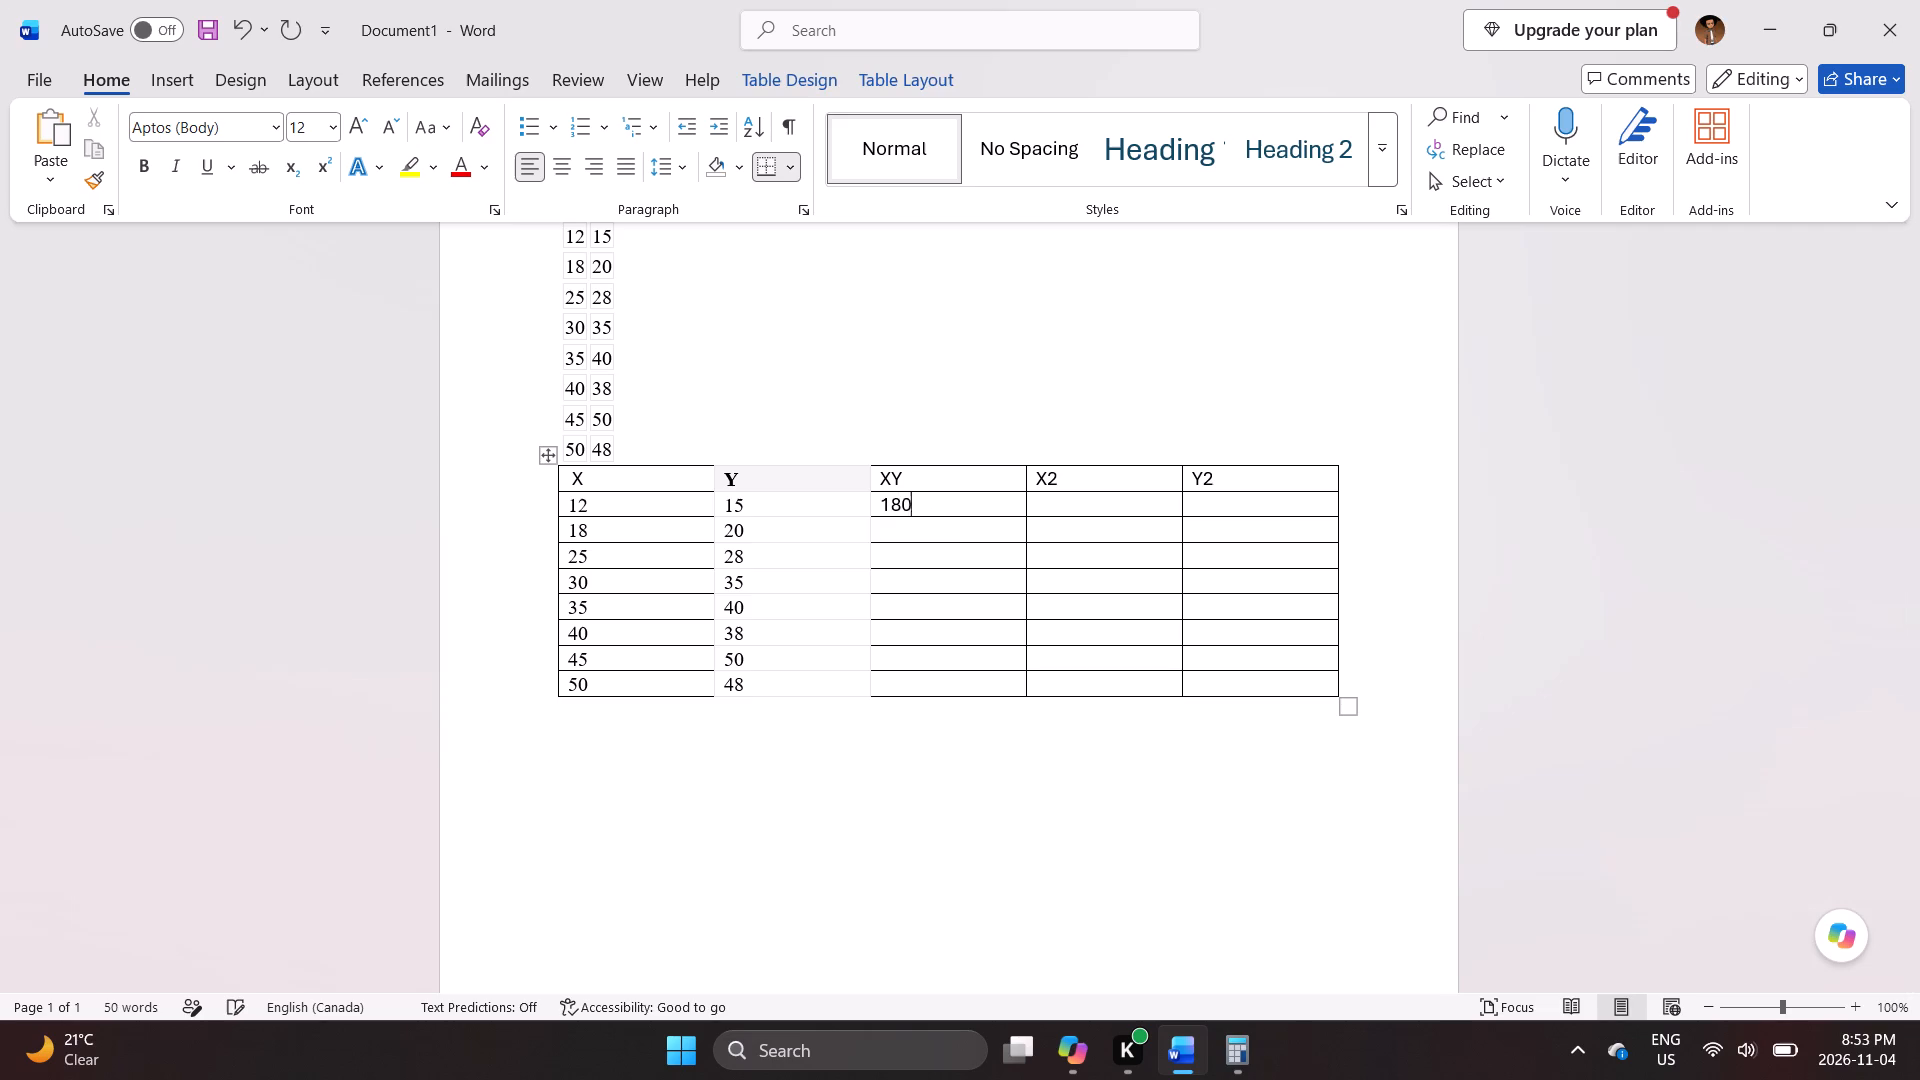
# Compute 18 × 20 in Calculator and enter 360 in the Word table's XY cell for X = 18.
pyautogui.click(1238, 1038)
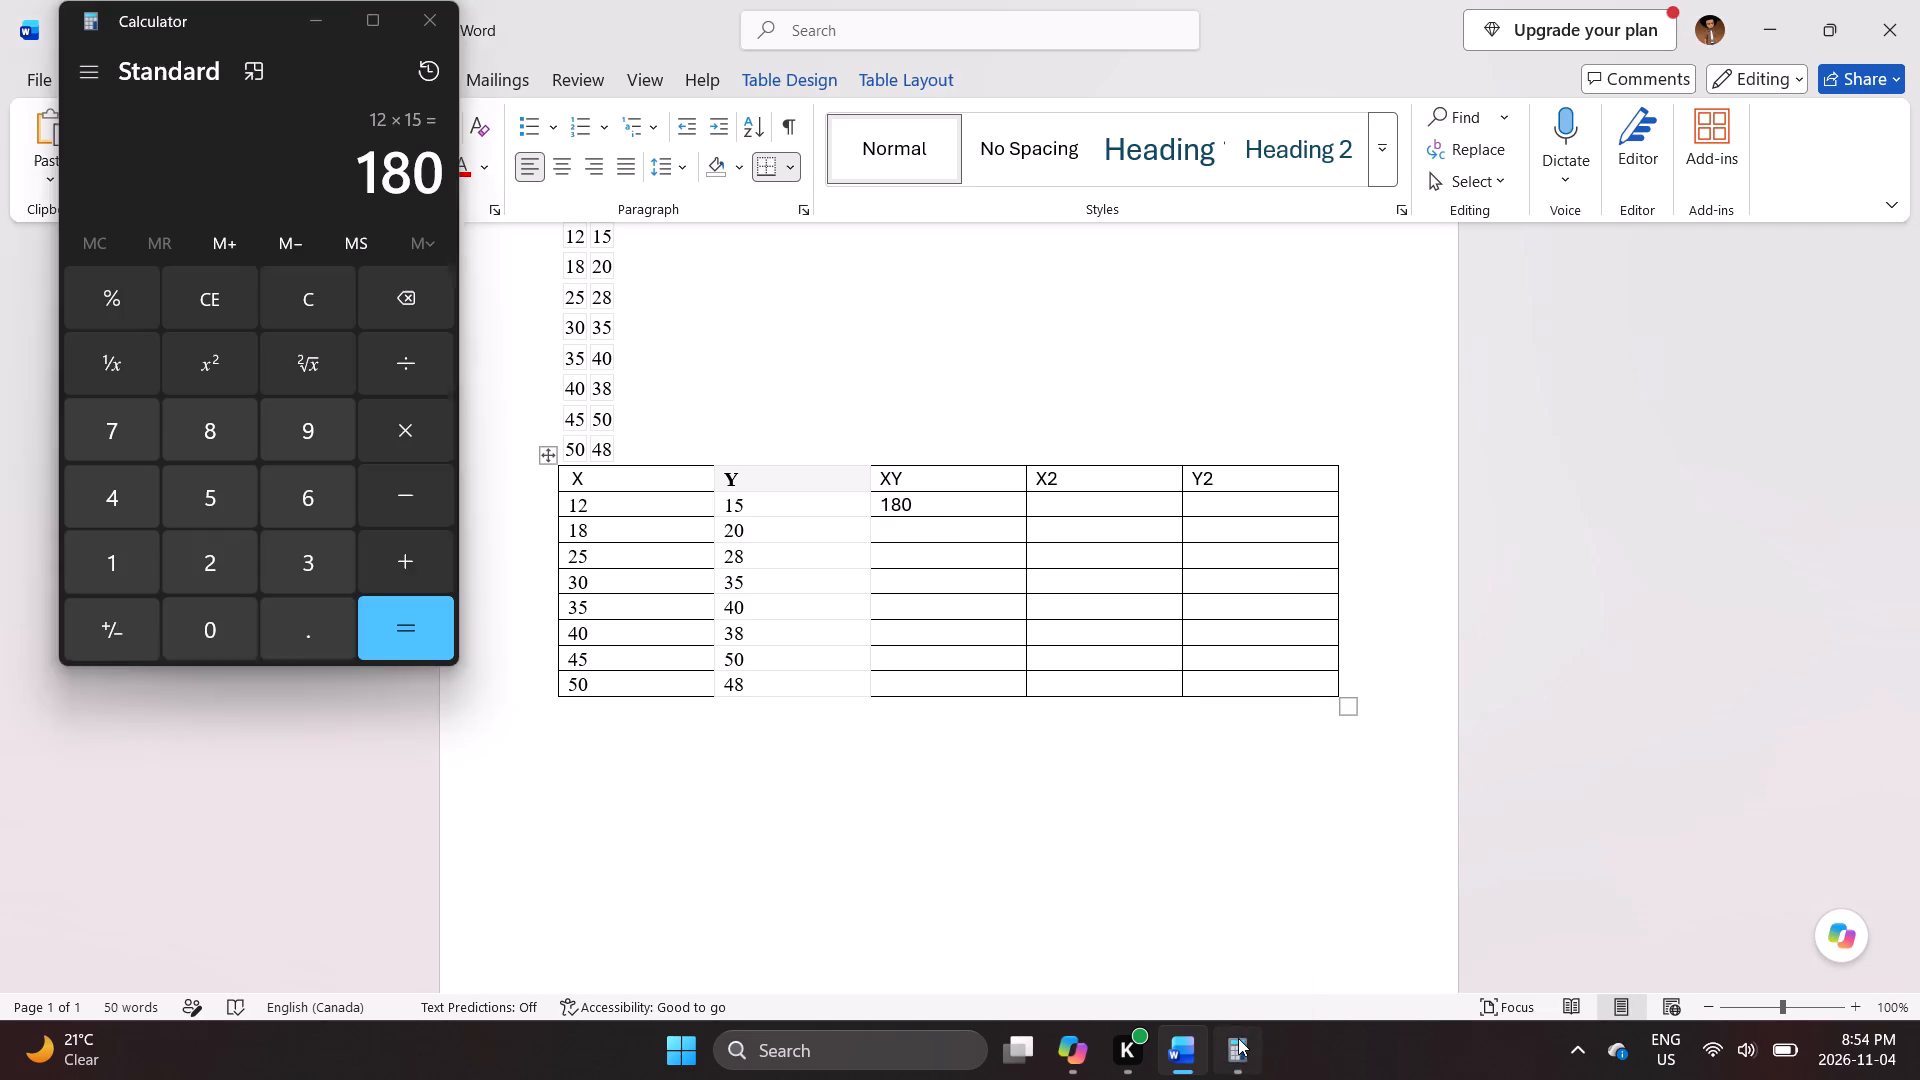
pyautogui.click(407, 315)
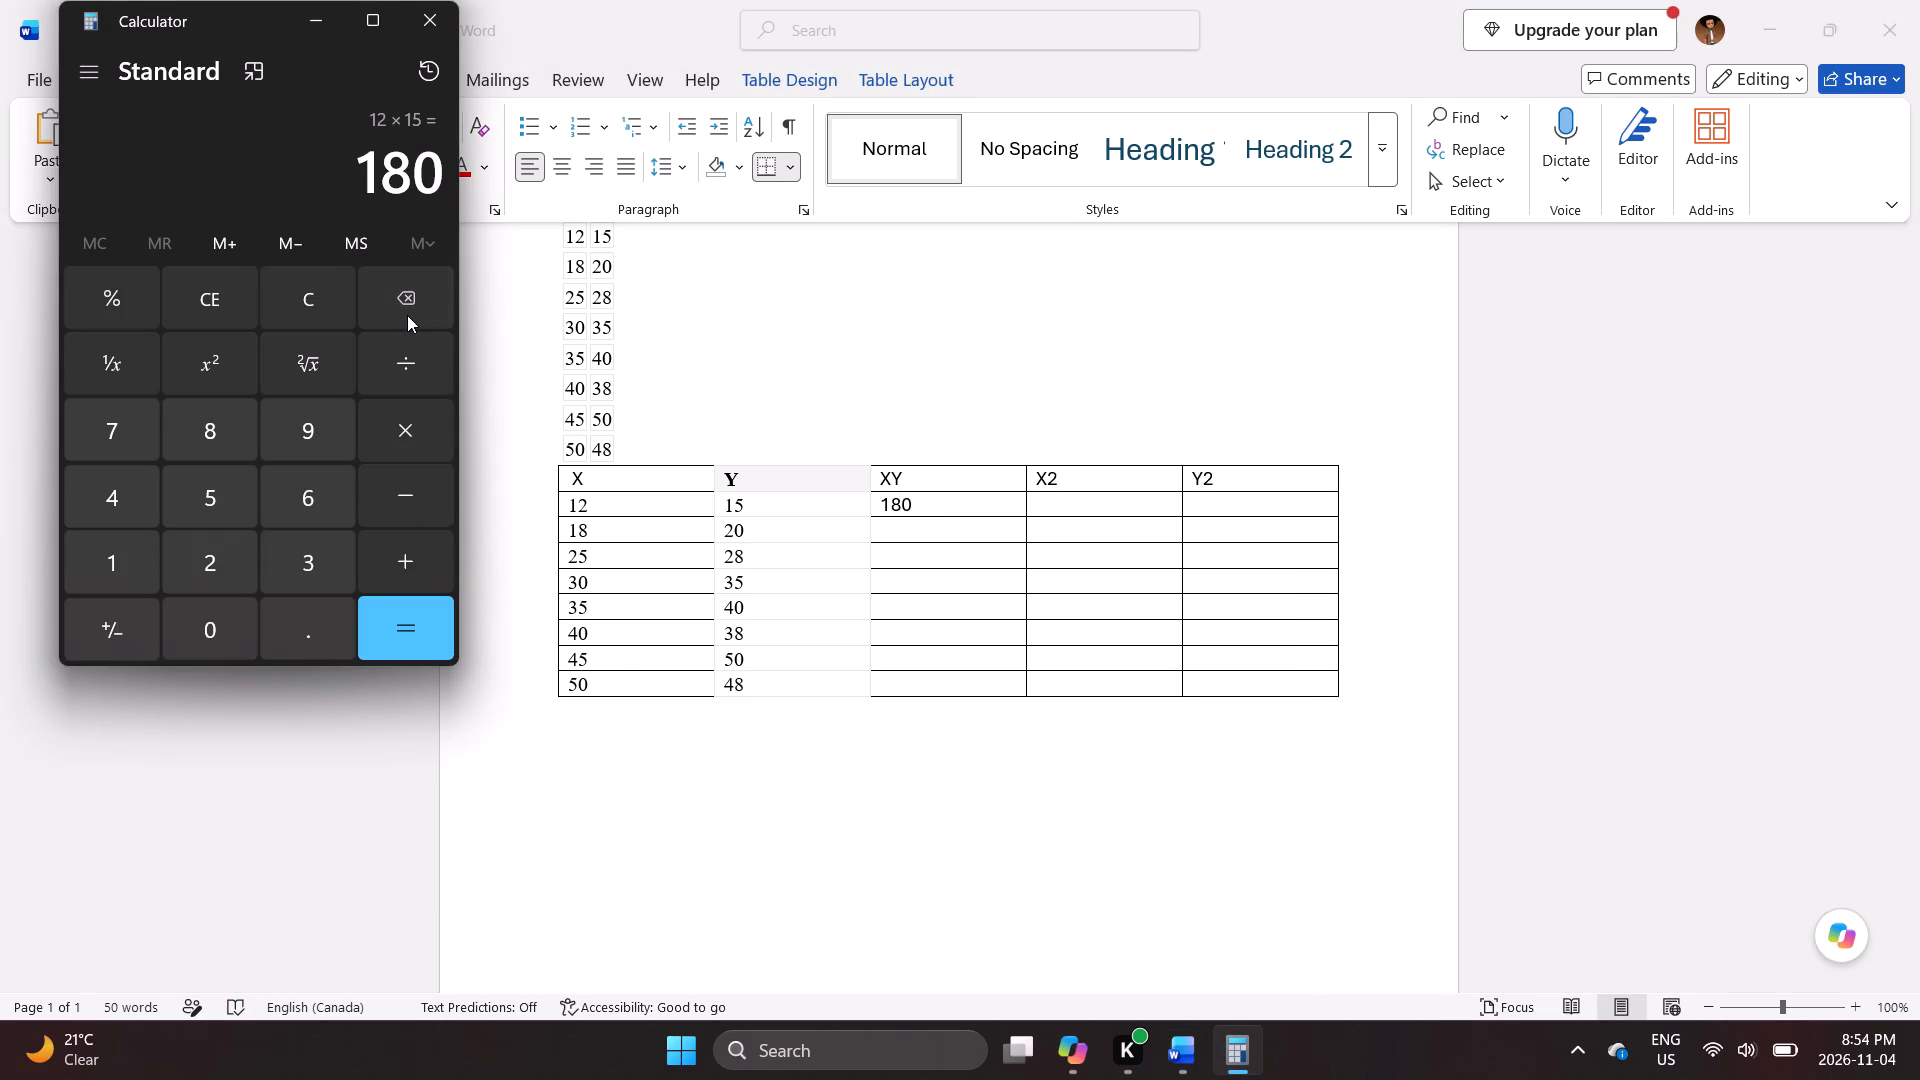
pyautogui.doubleClick(407, 315)
pyautogui.click(339, 322)
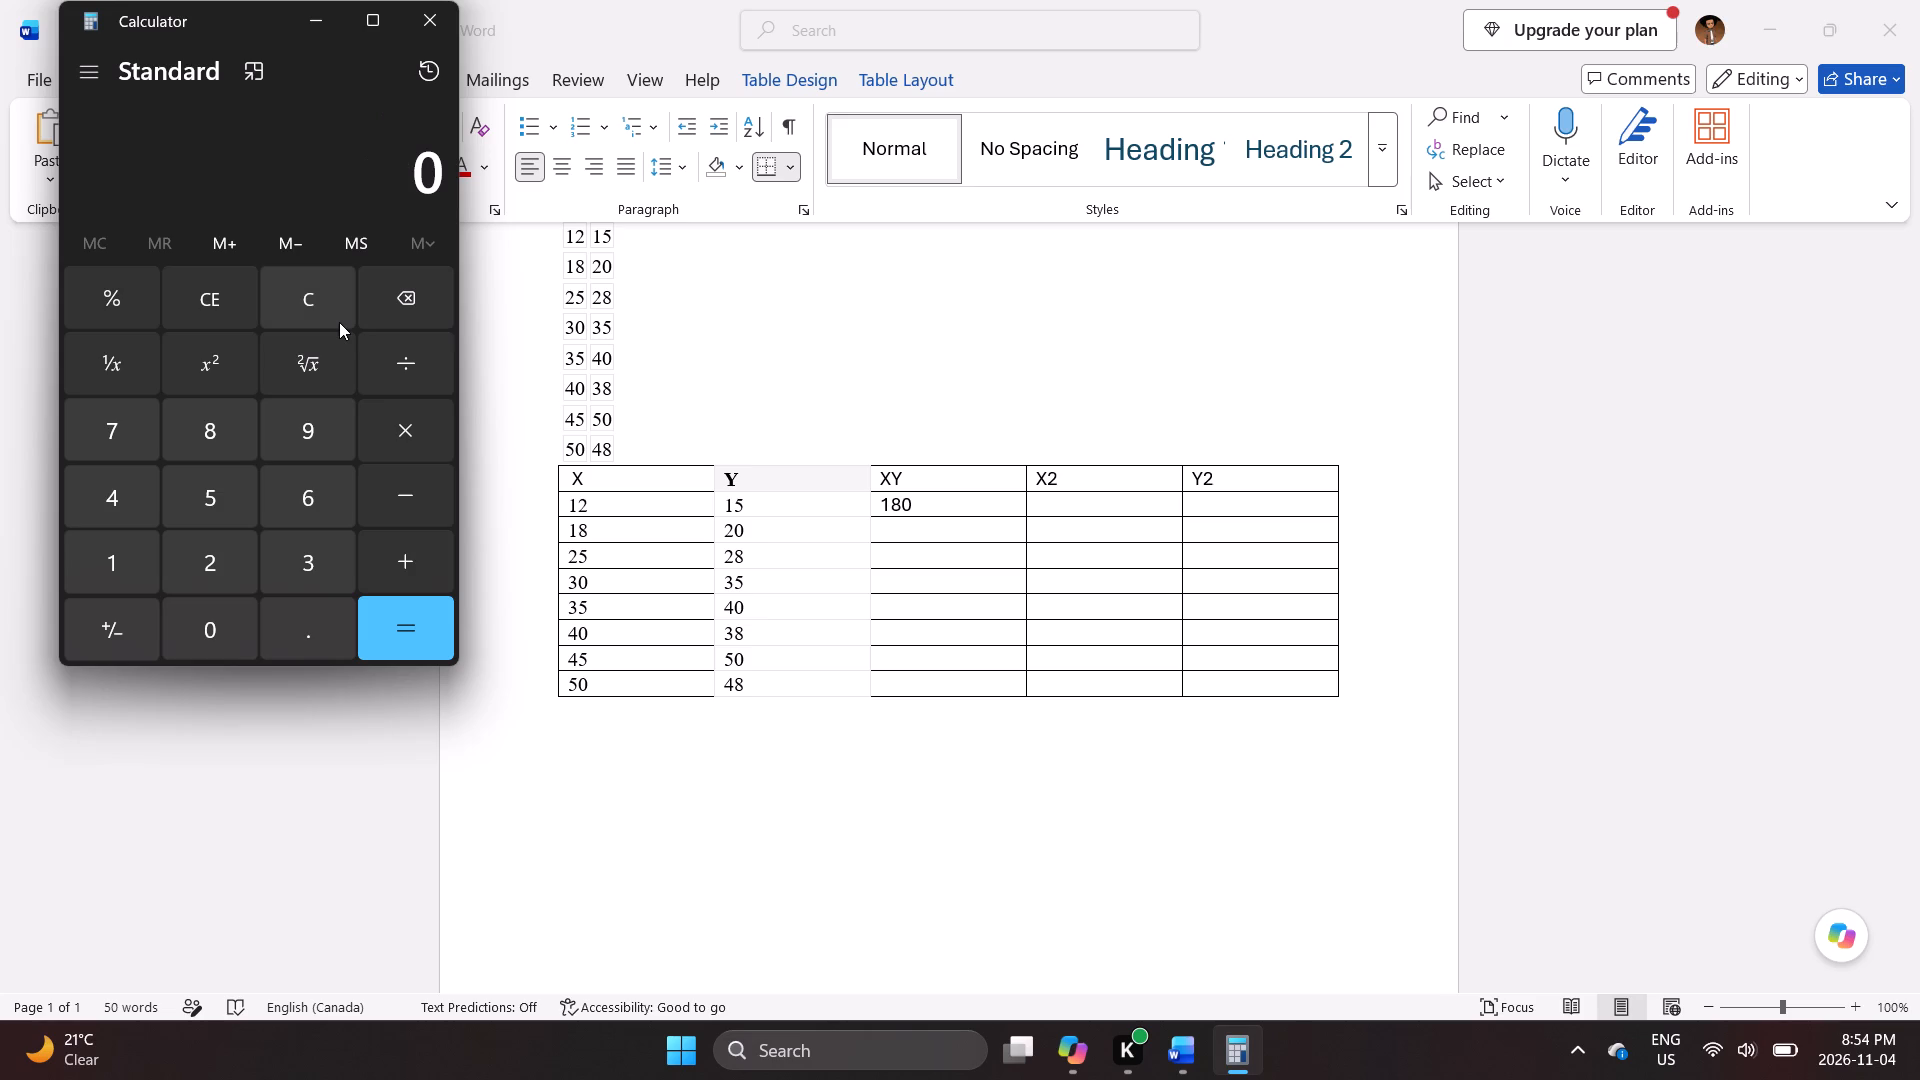
pyautogui.click(131, 564)
pyautogui.click(193, 439)
pyautogui.click(392, 429)
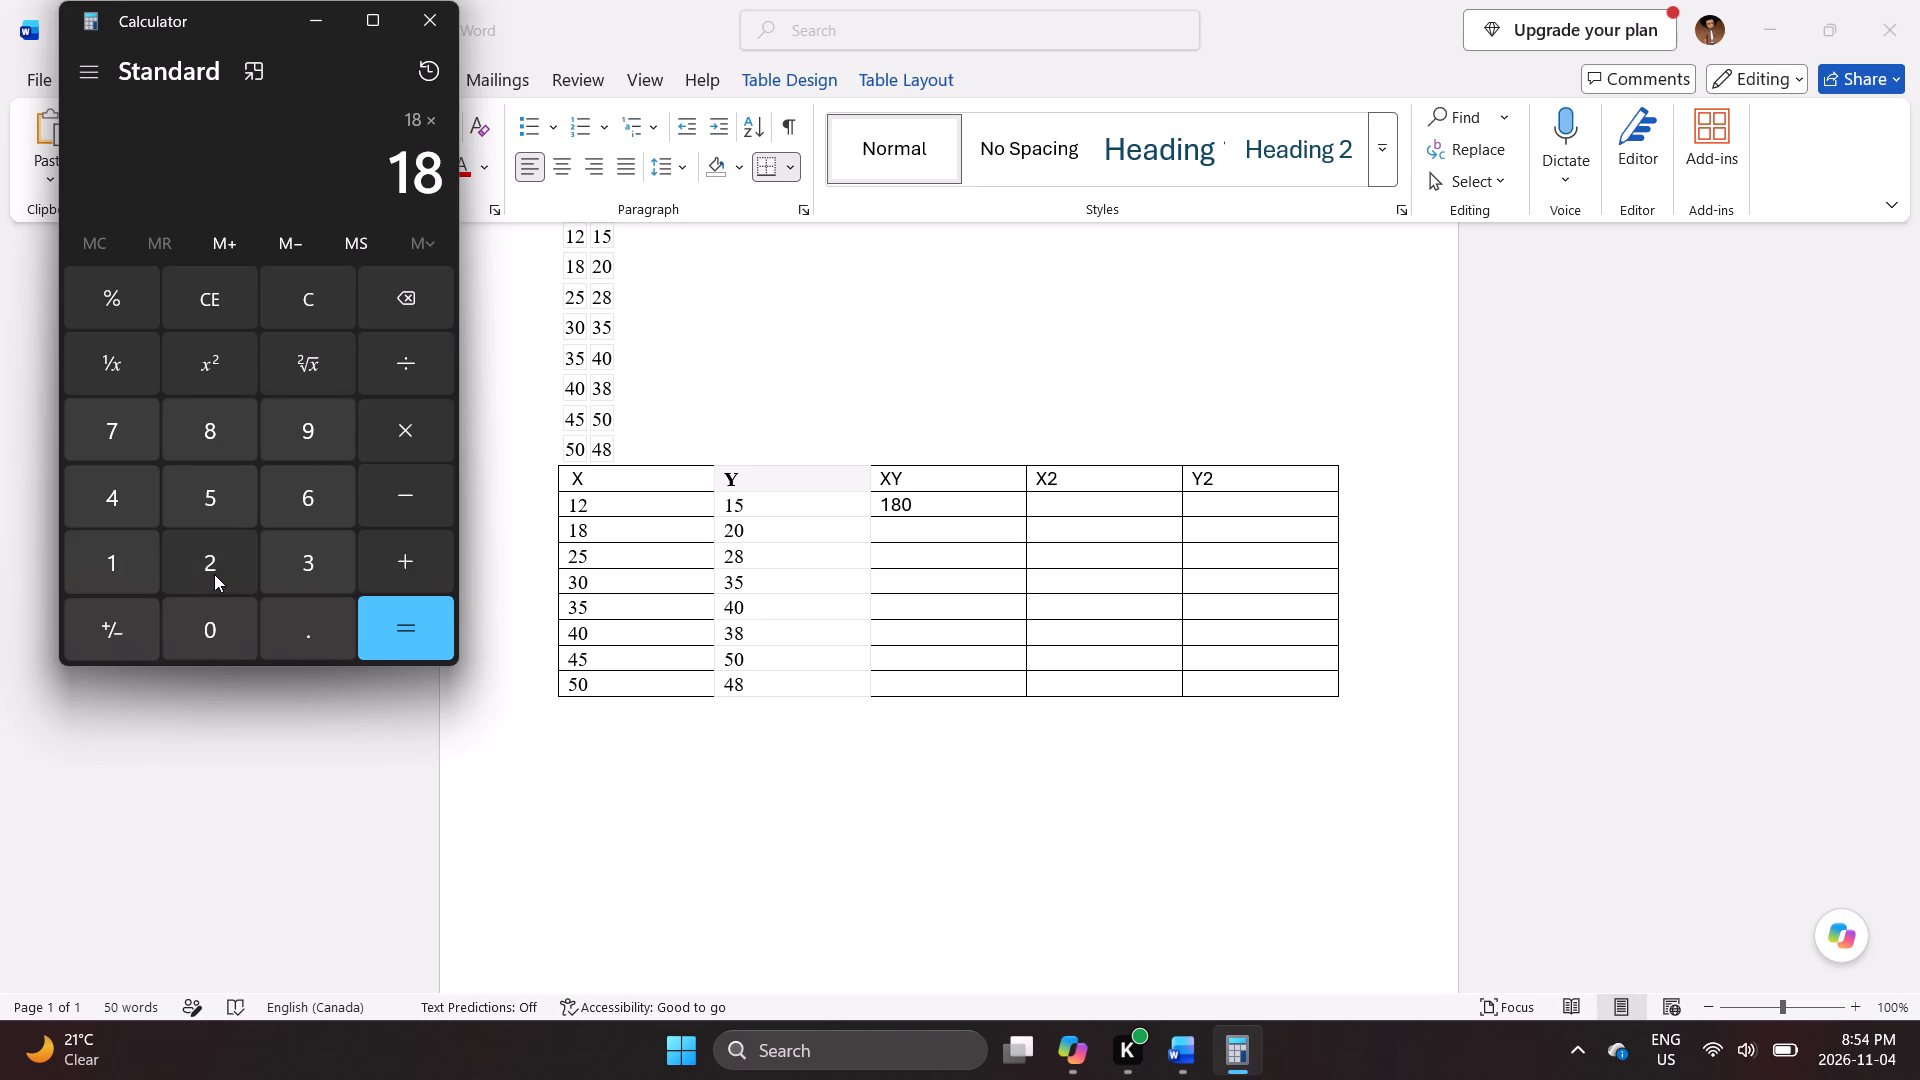
pyautogui.click(214, 574)
pyautogui.click(207, 640)
pyautogui.click(410, 645)
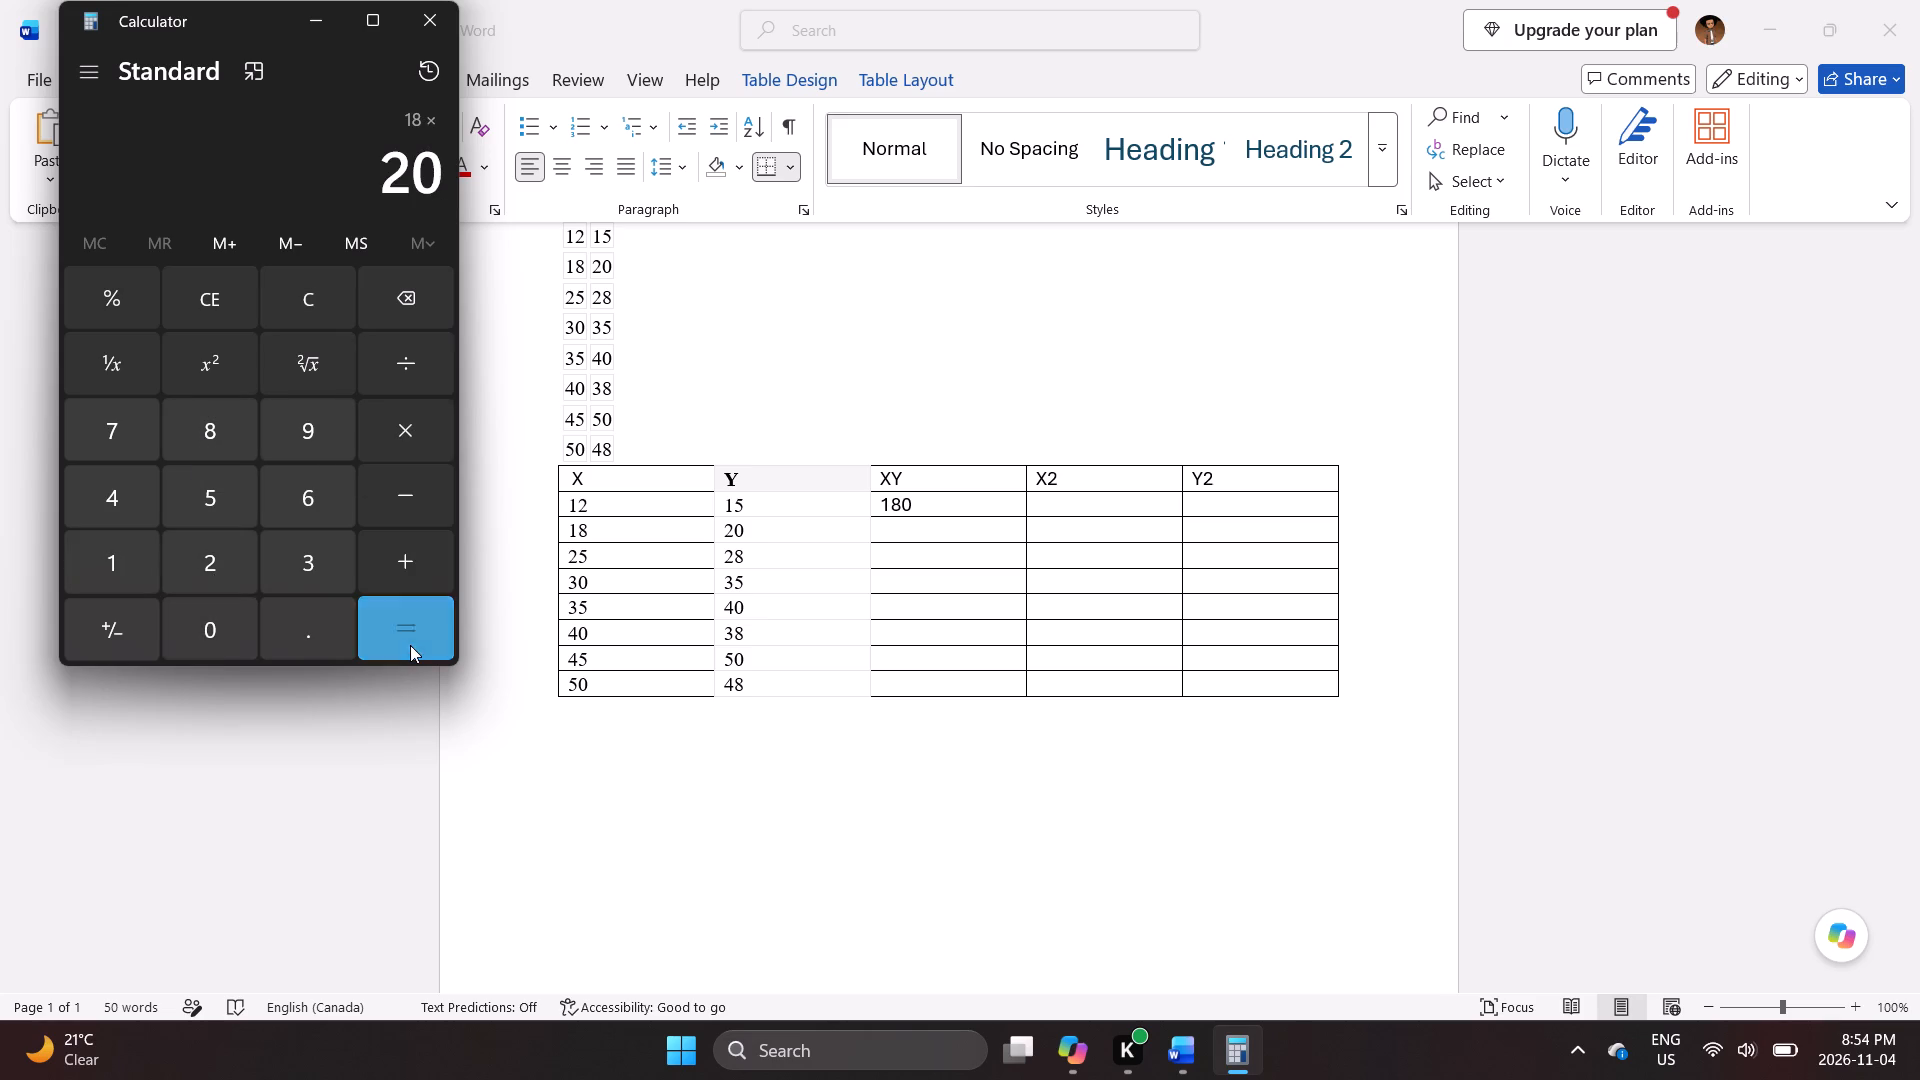
pyautogui.click(1068, 499)
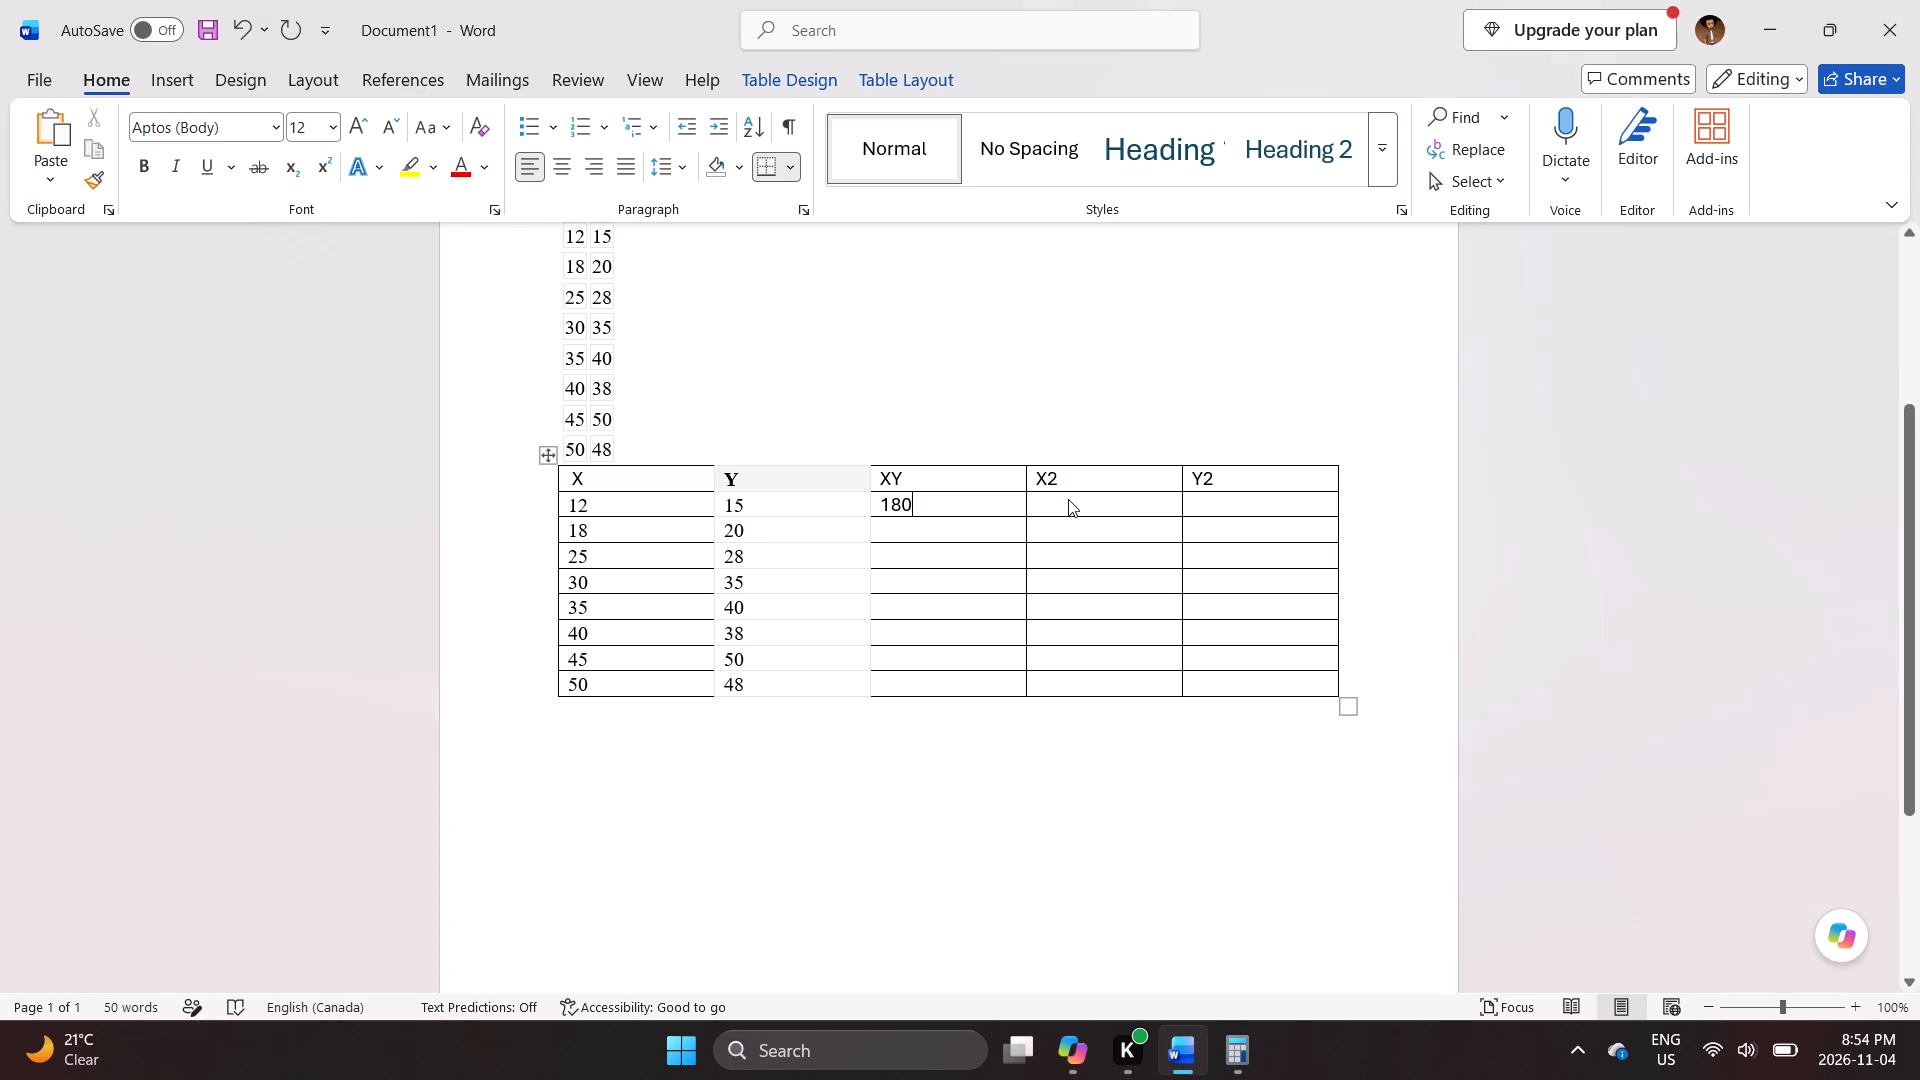
pyautogui.click(1068, 499)
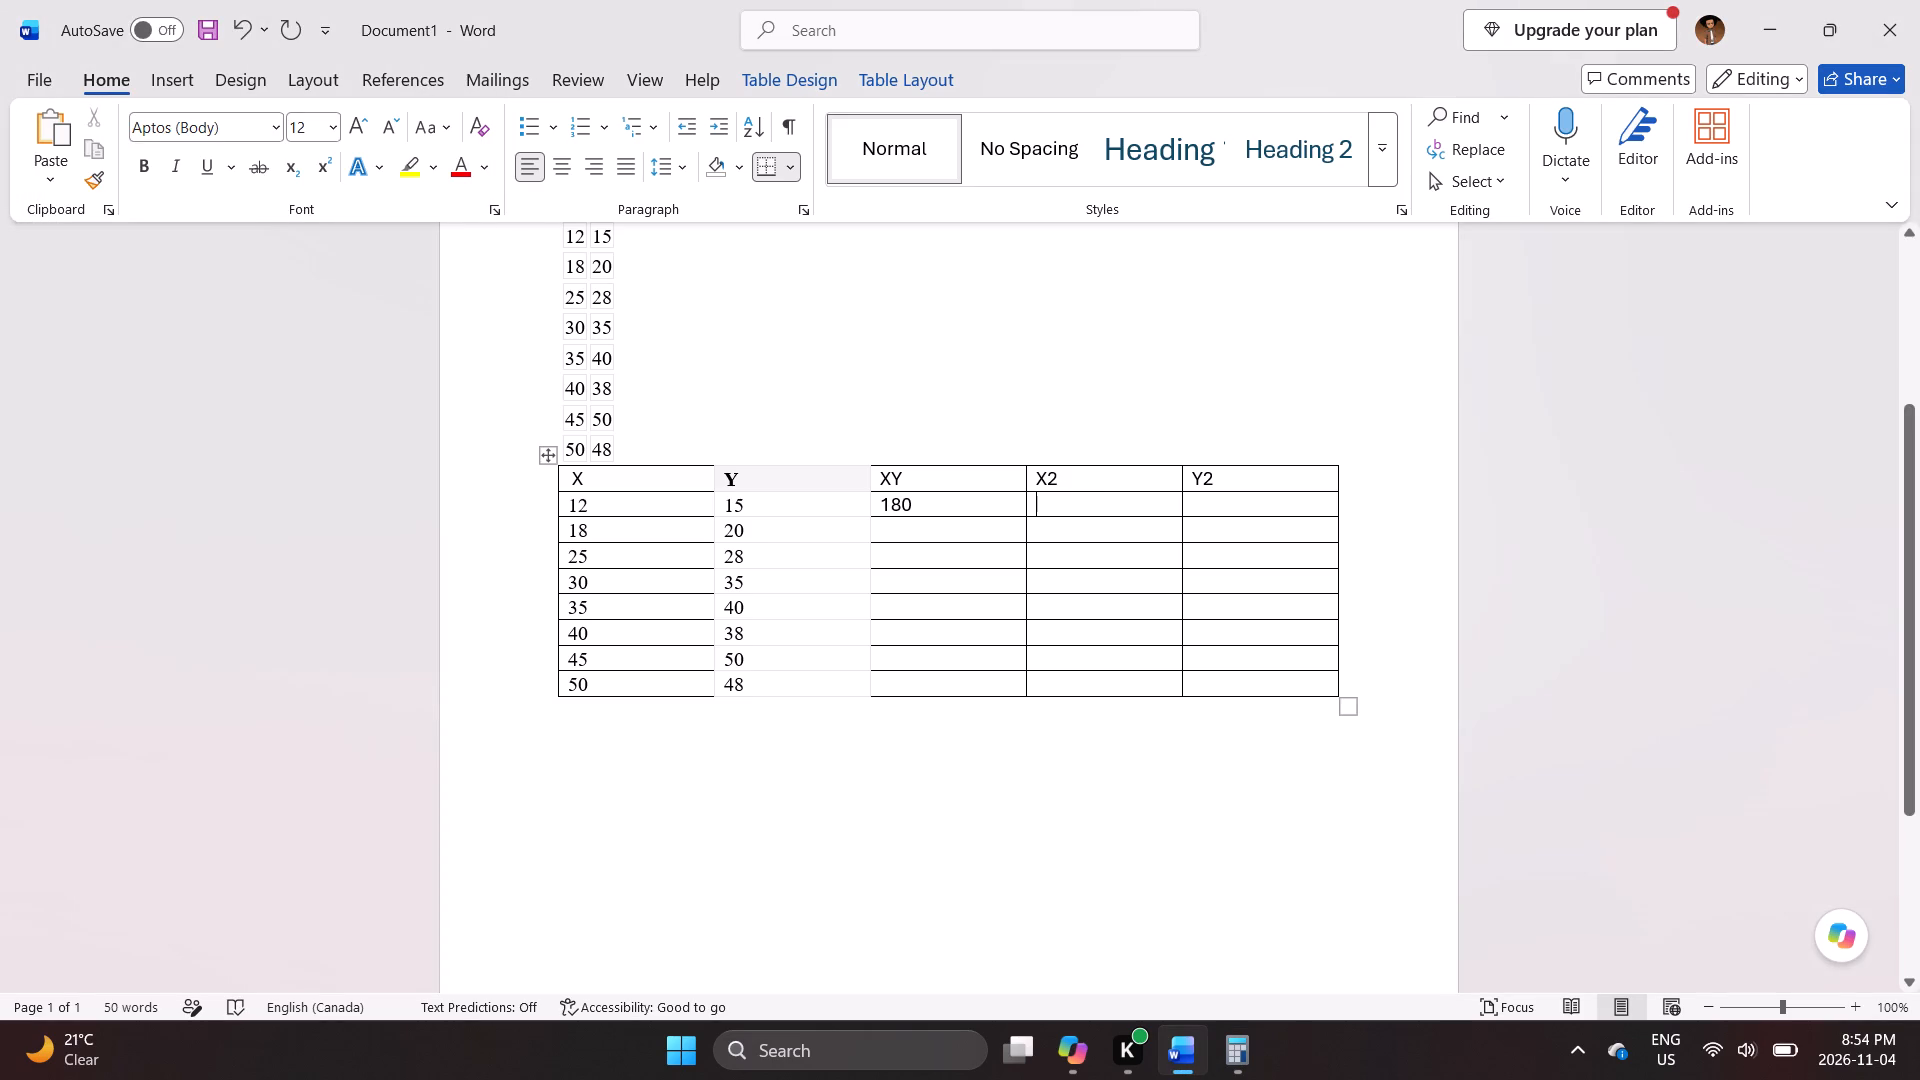
pyautogui.click(888, 535)
pyautogui.write('360')
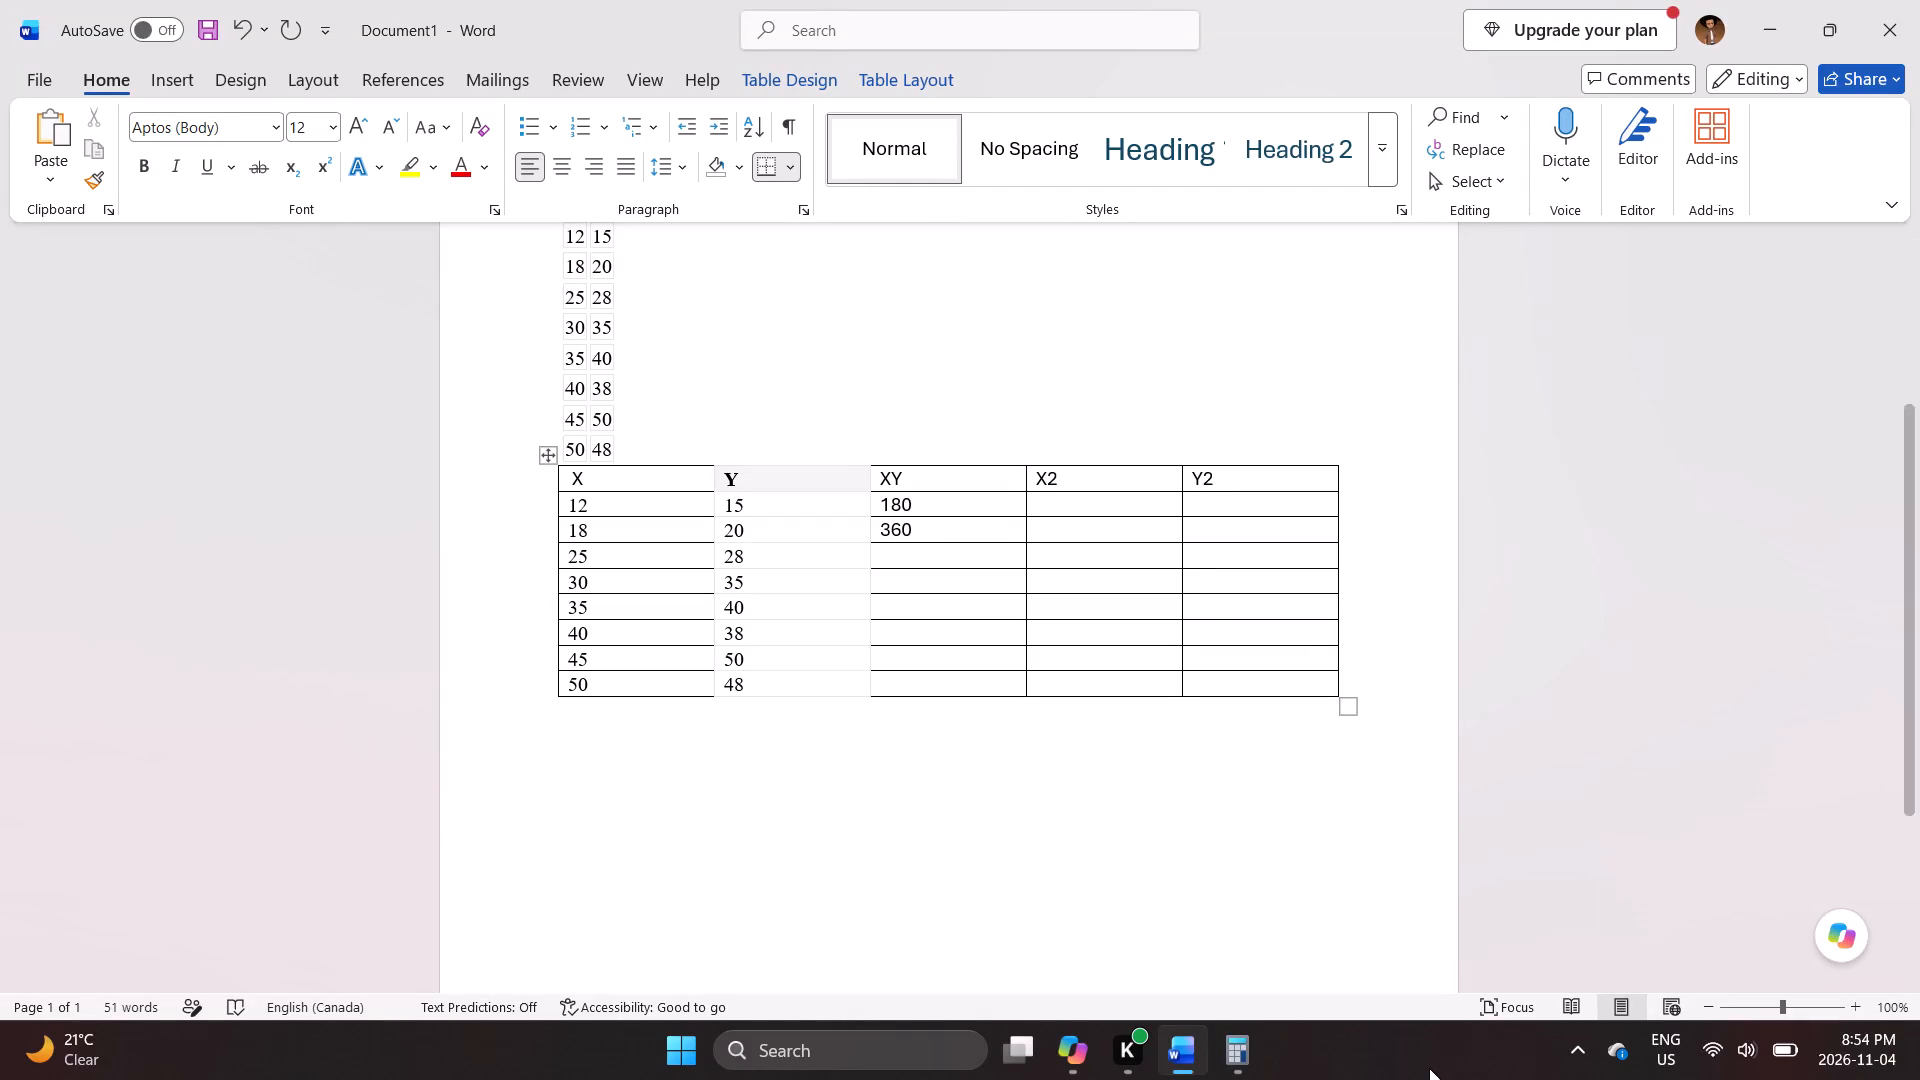
# Compute 25 × 28 in Calculator and enter 700 in the Word table's XY cell for X = 25.
pyautogui.click(1255, 1052)
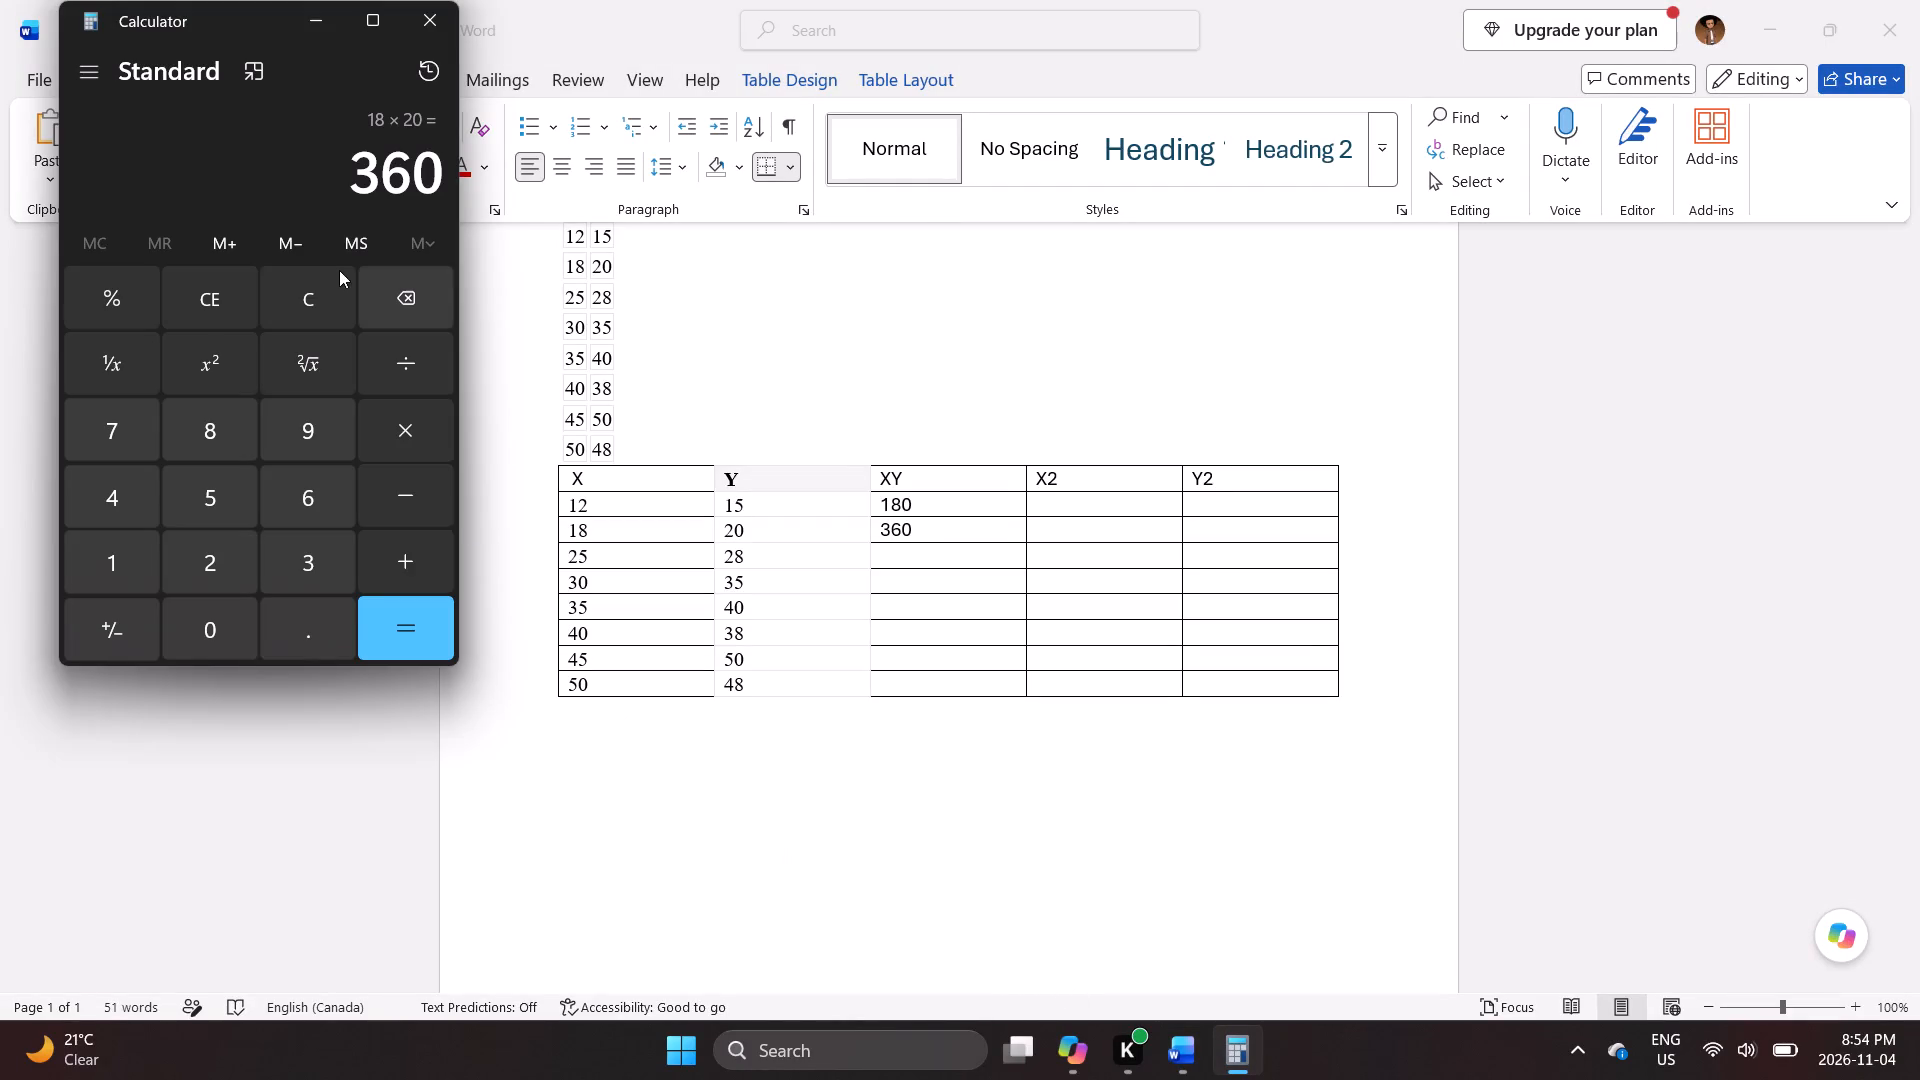
pyautogui.click(334, 276)
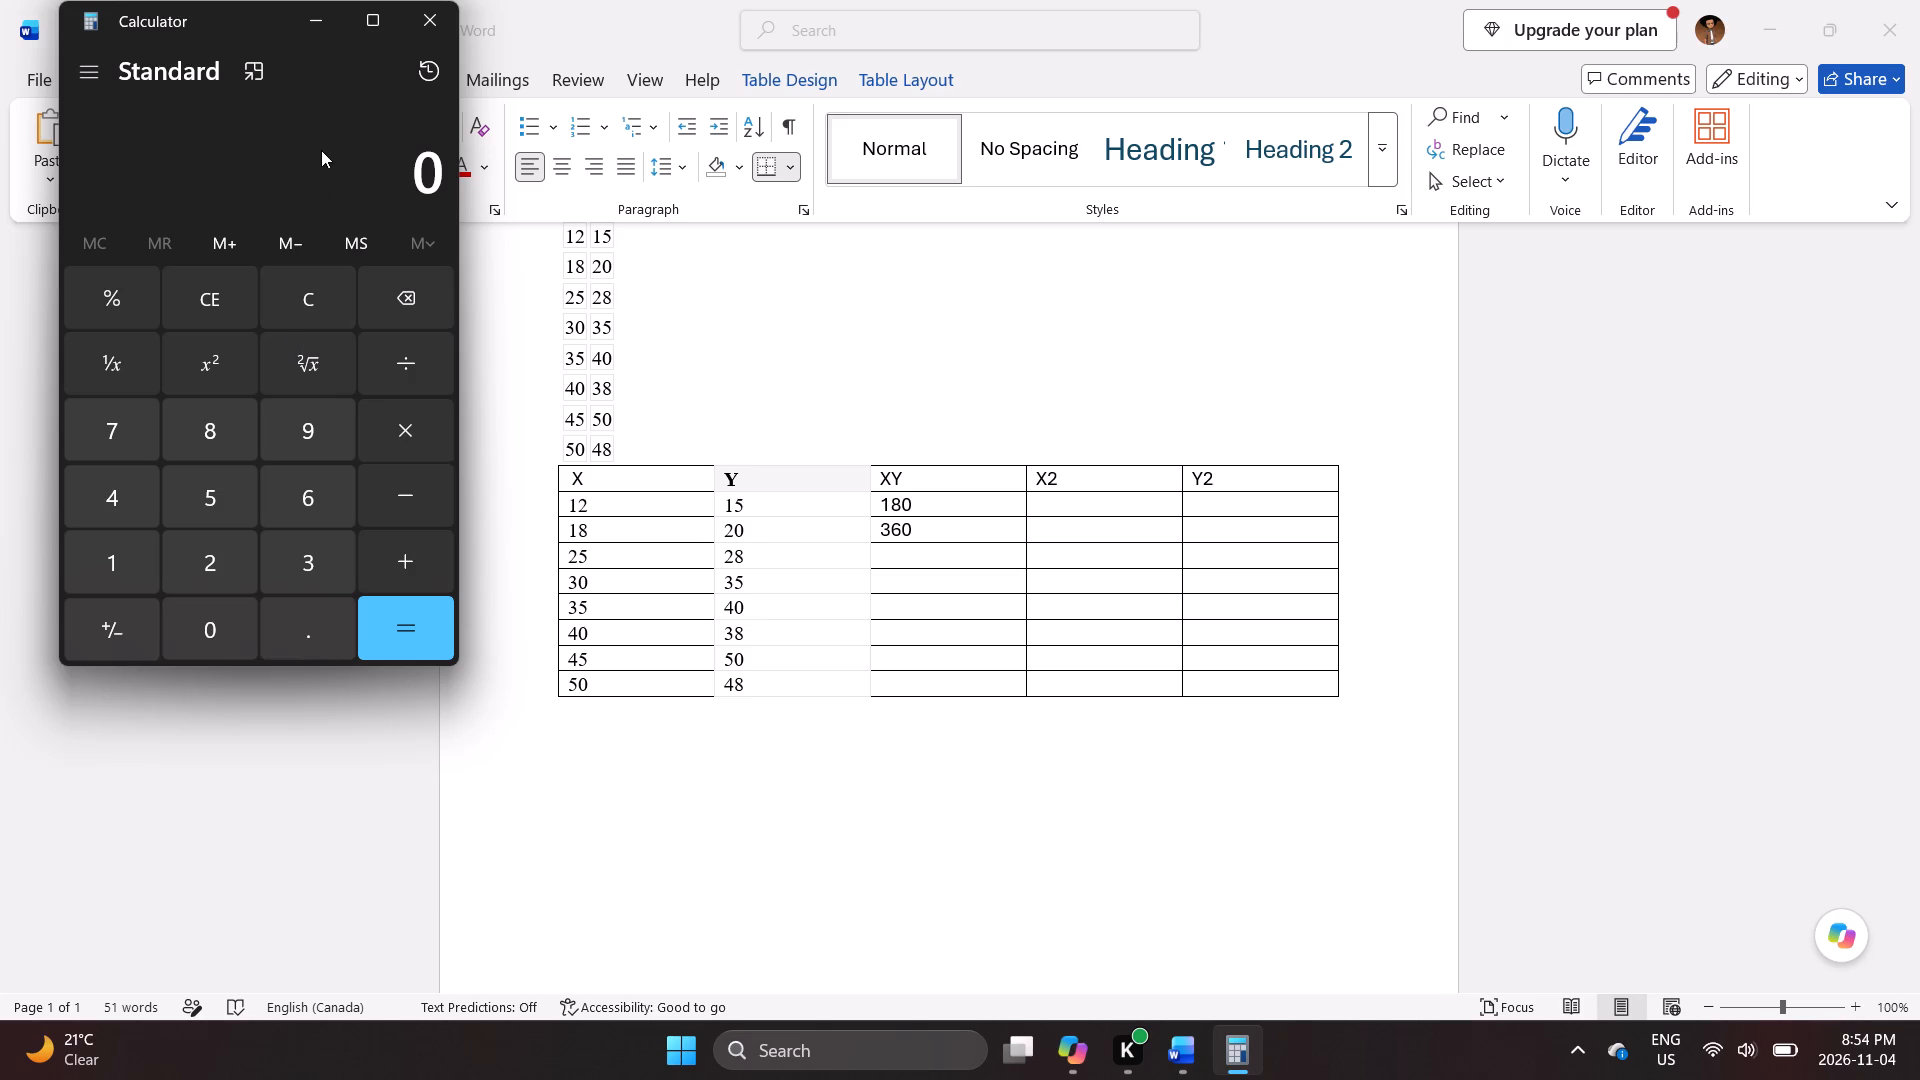
pyautogui.write('25')
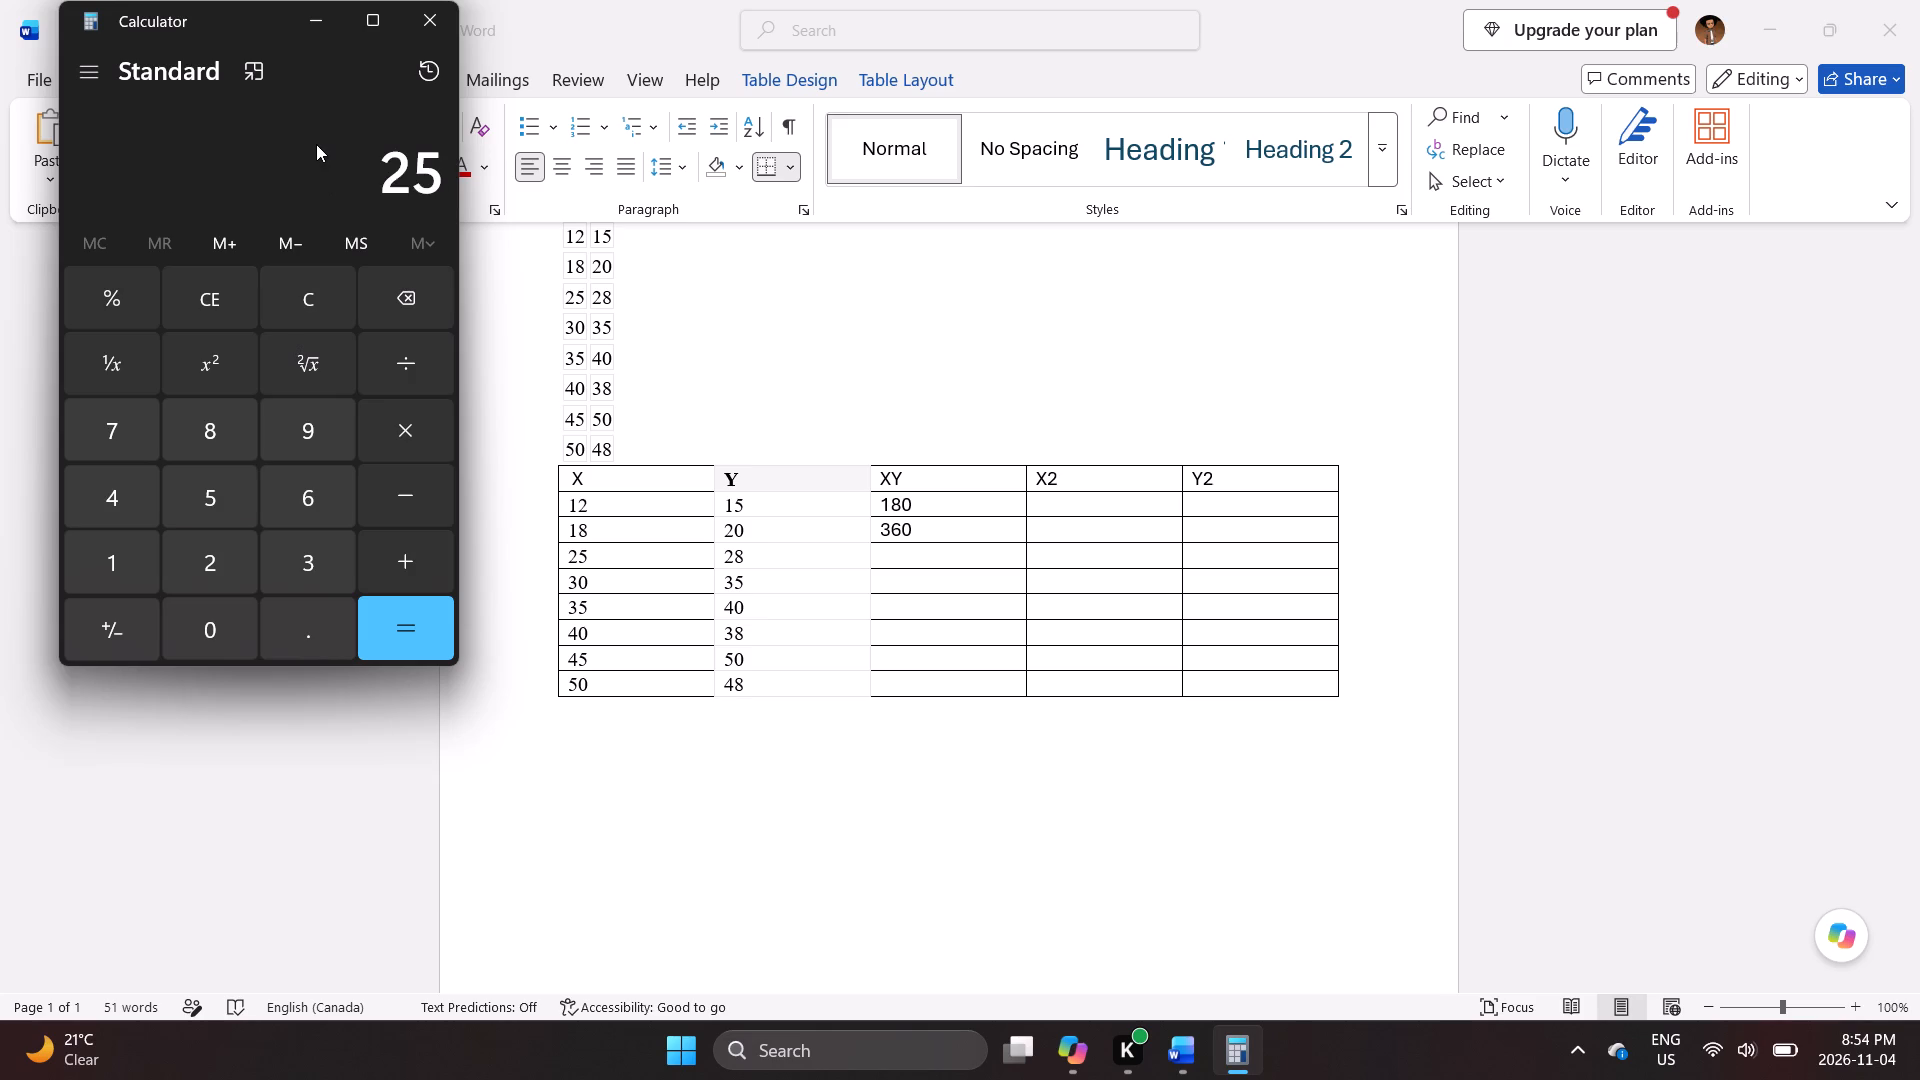
pyautogui.press('x')
pyautogui.click(398, 407)
pyautogui.write('28')
pyautogui.click(402, 625)
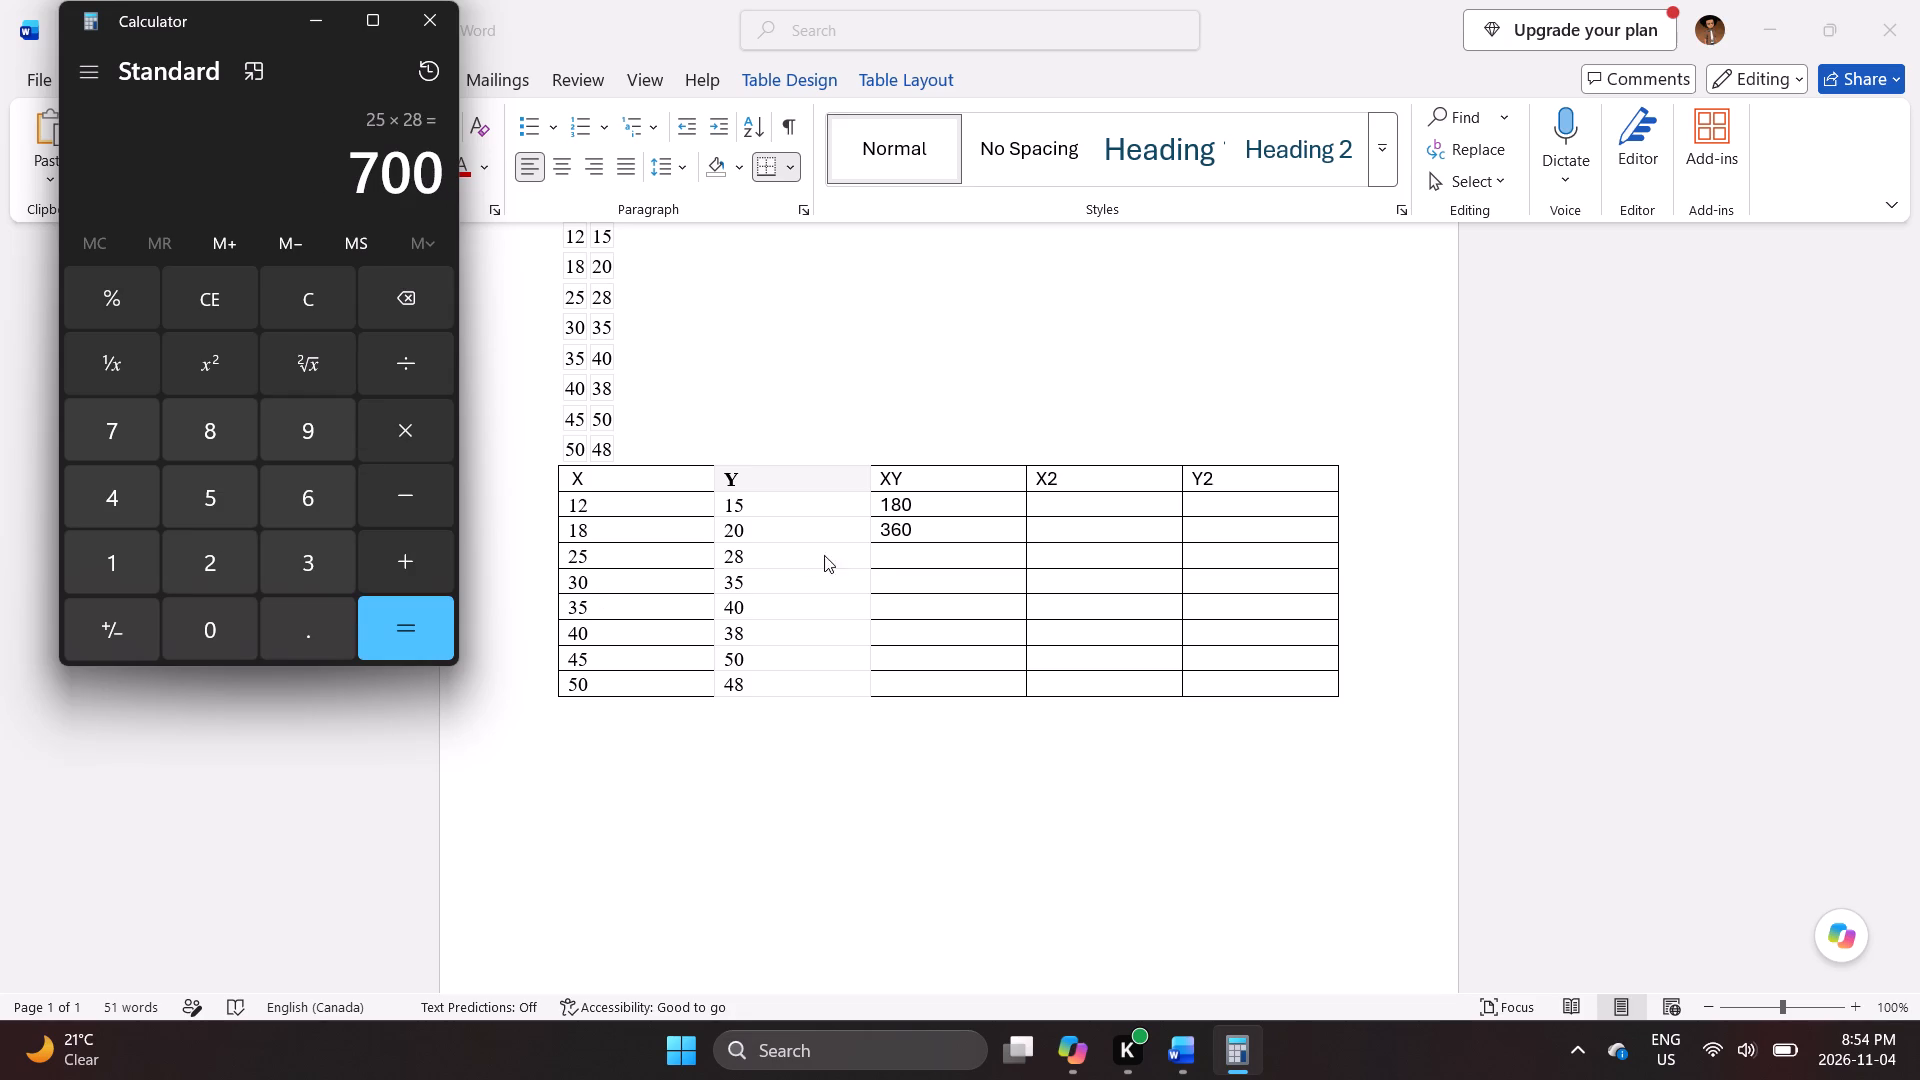
pyautogui.click(879, 549)
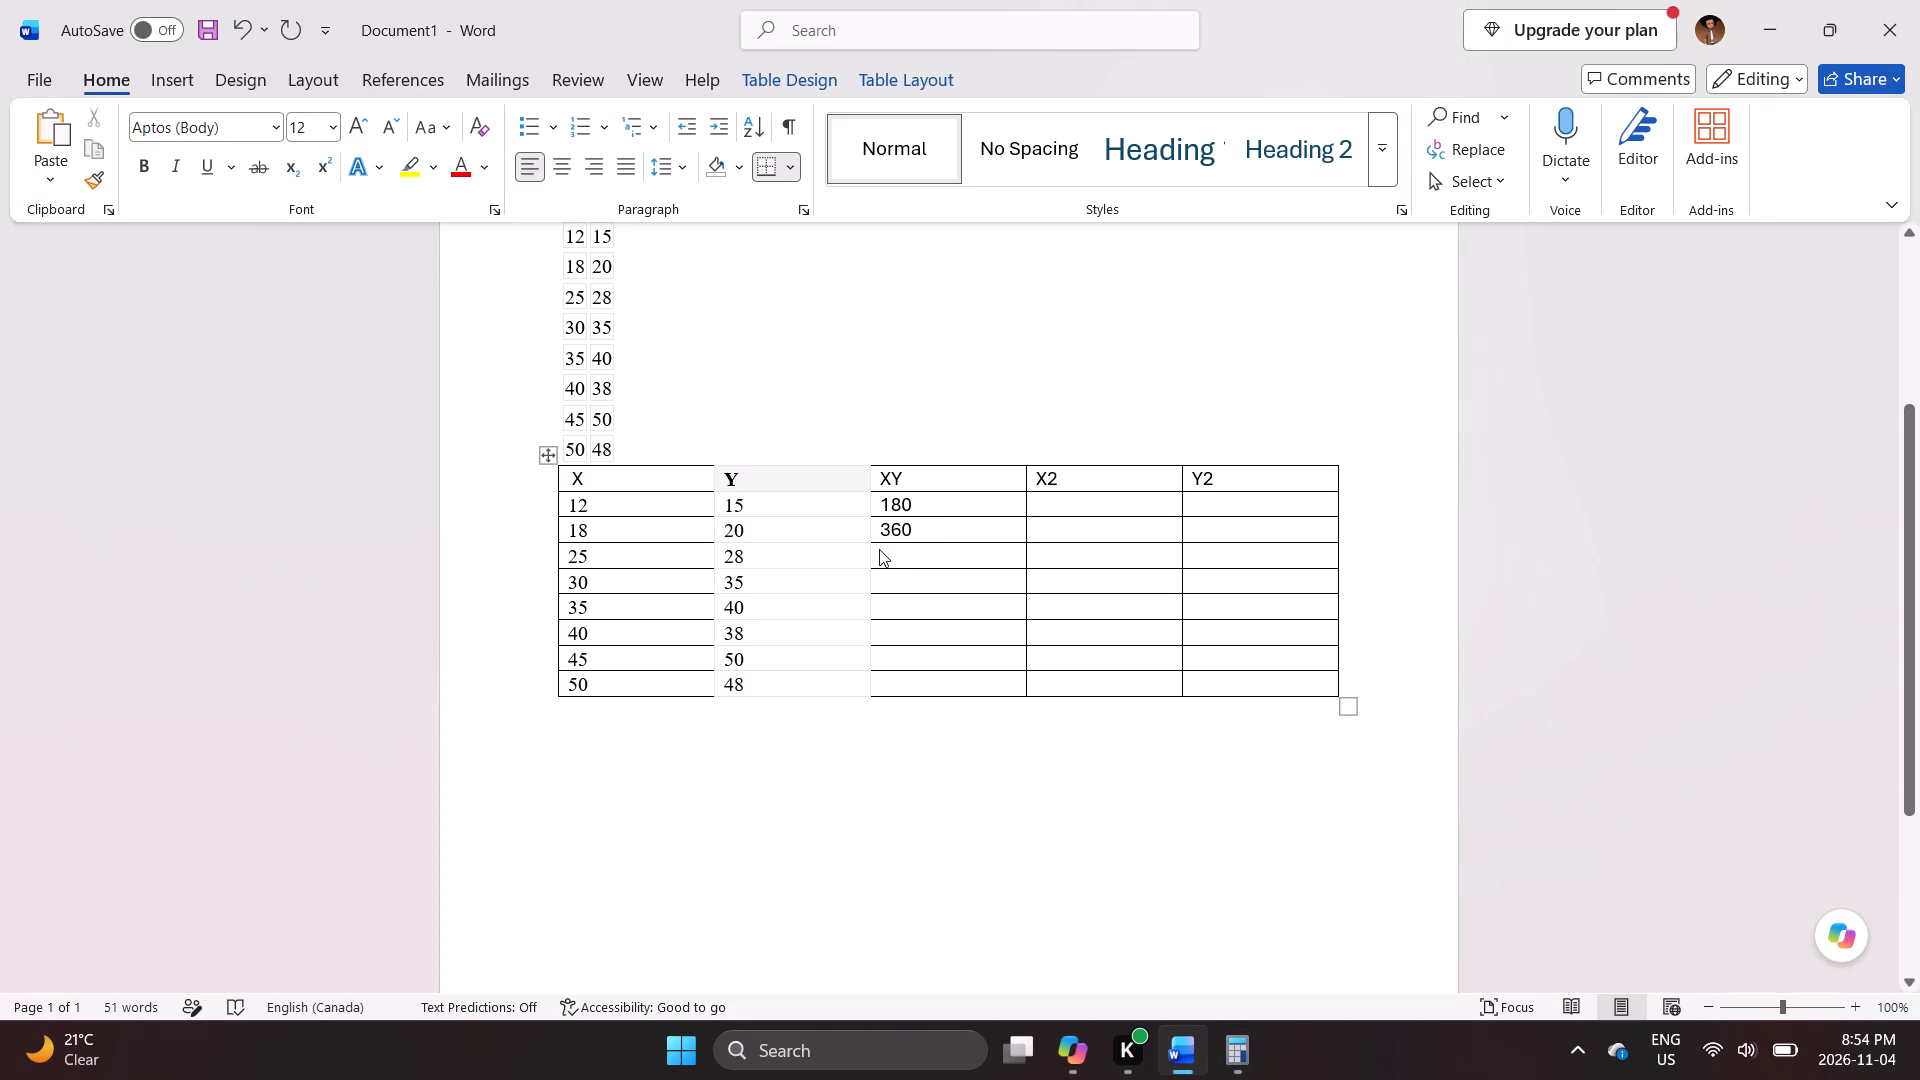
pyautogui.click(879, 549)
pyautogui.click(879, 549)
pyautogui.click(879, 549)
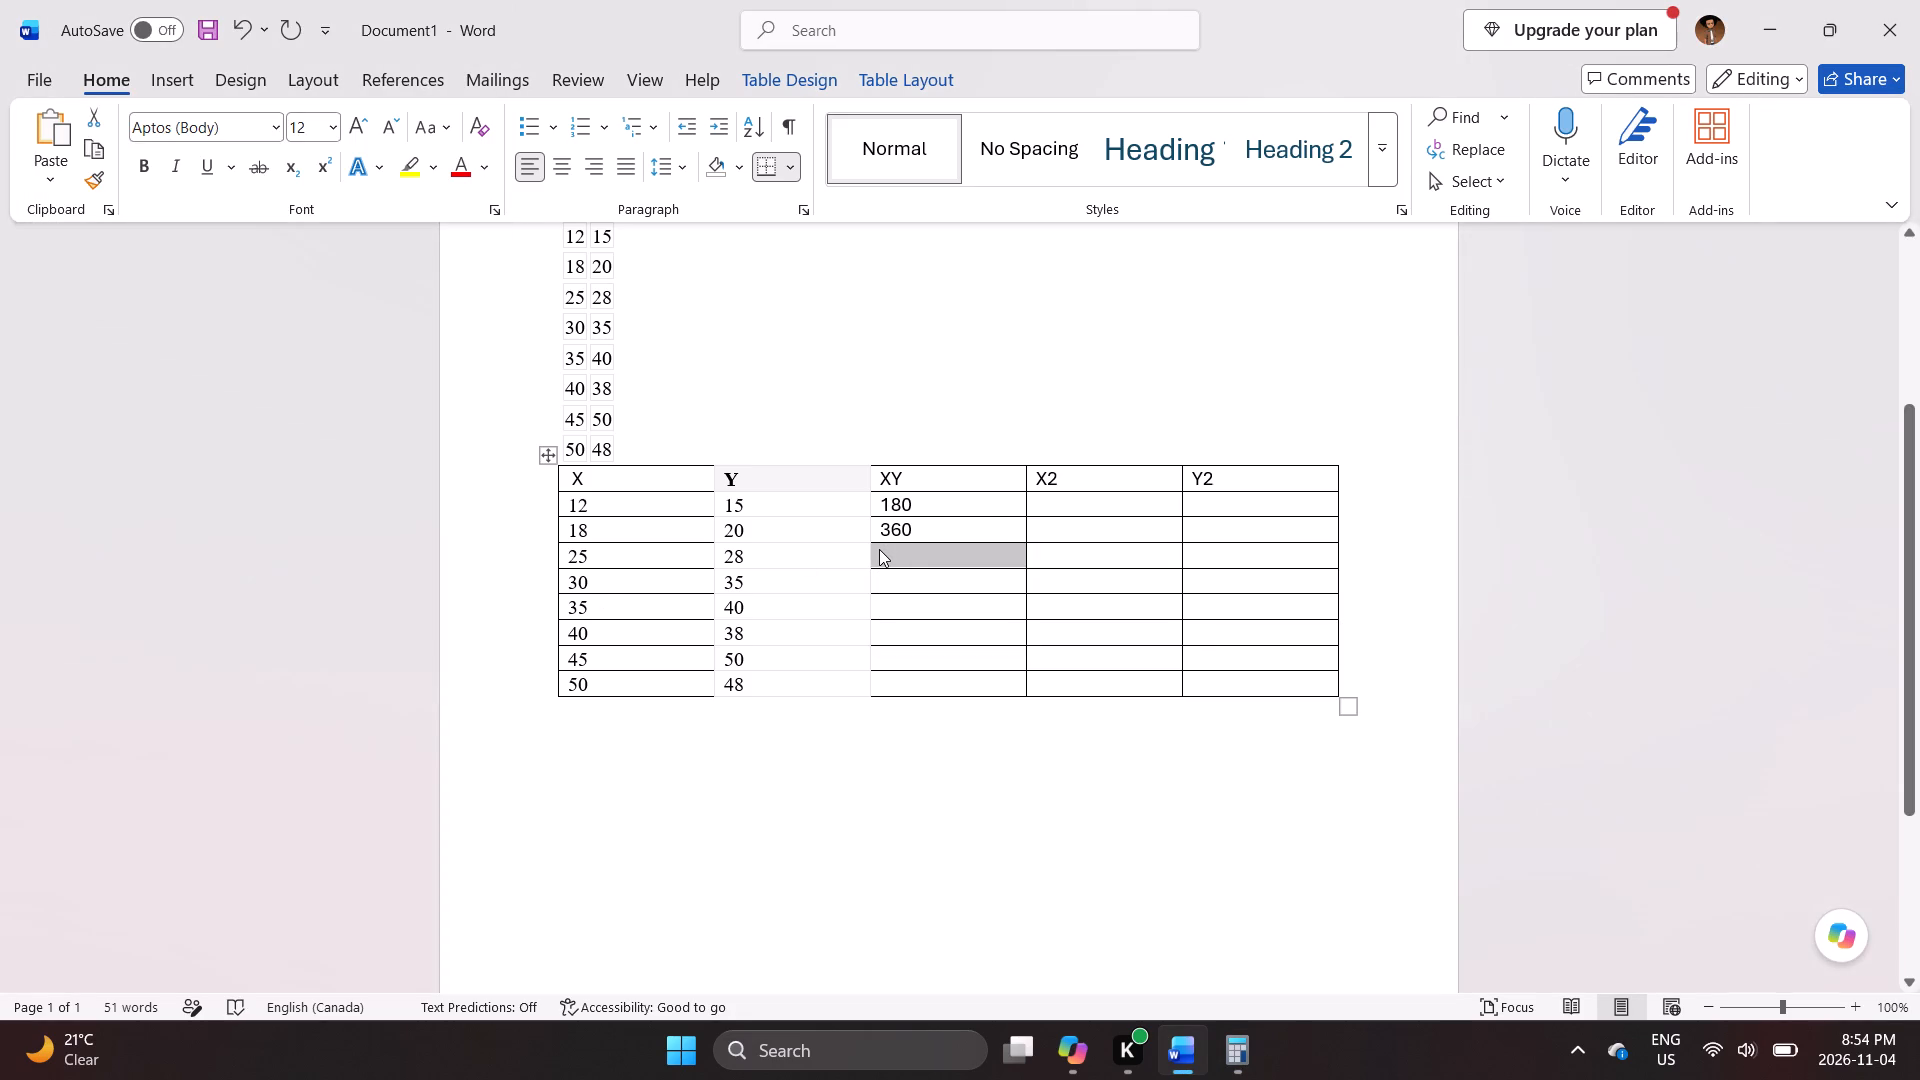
pyautogui.click(910, 556)
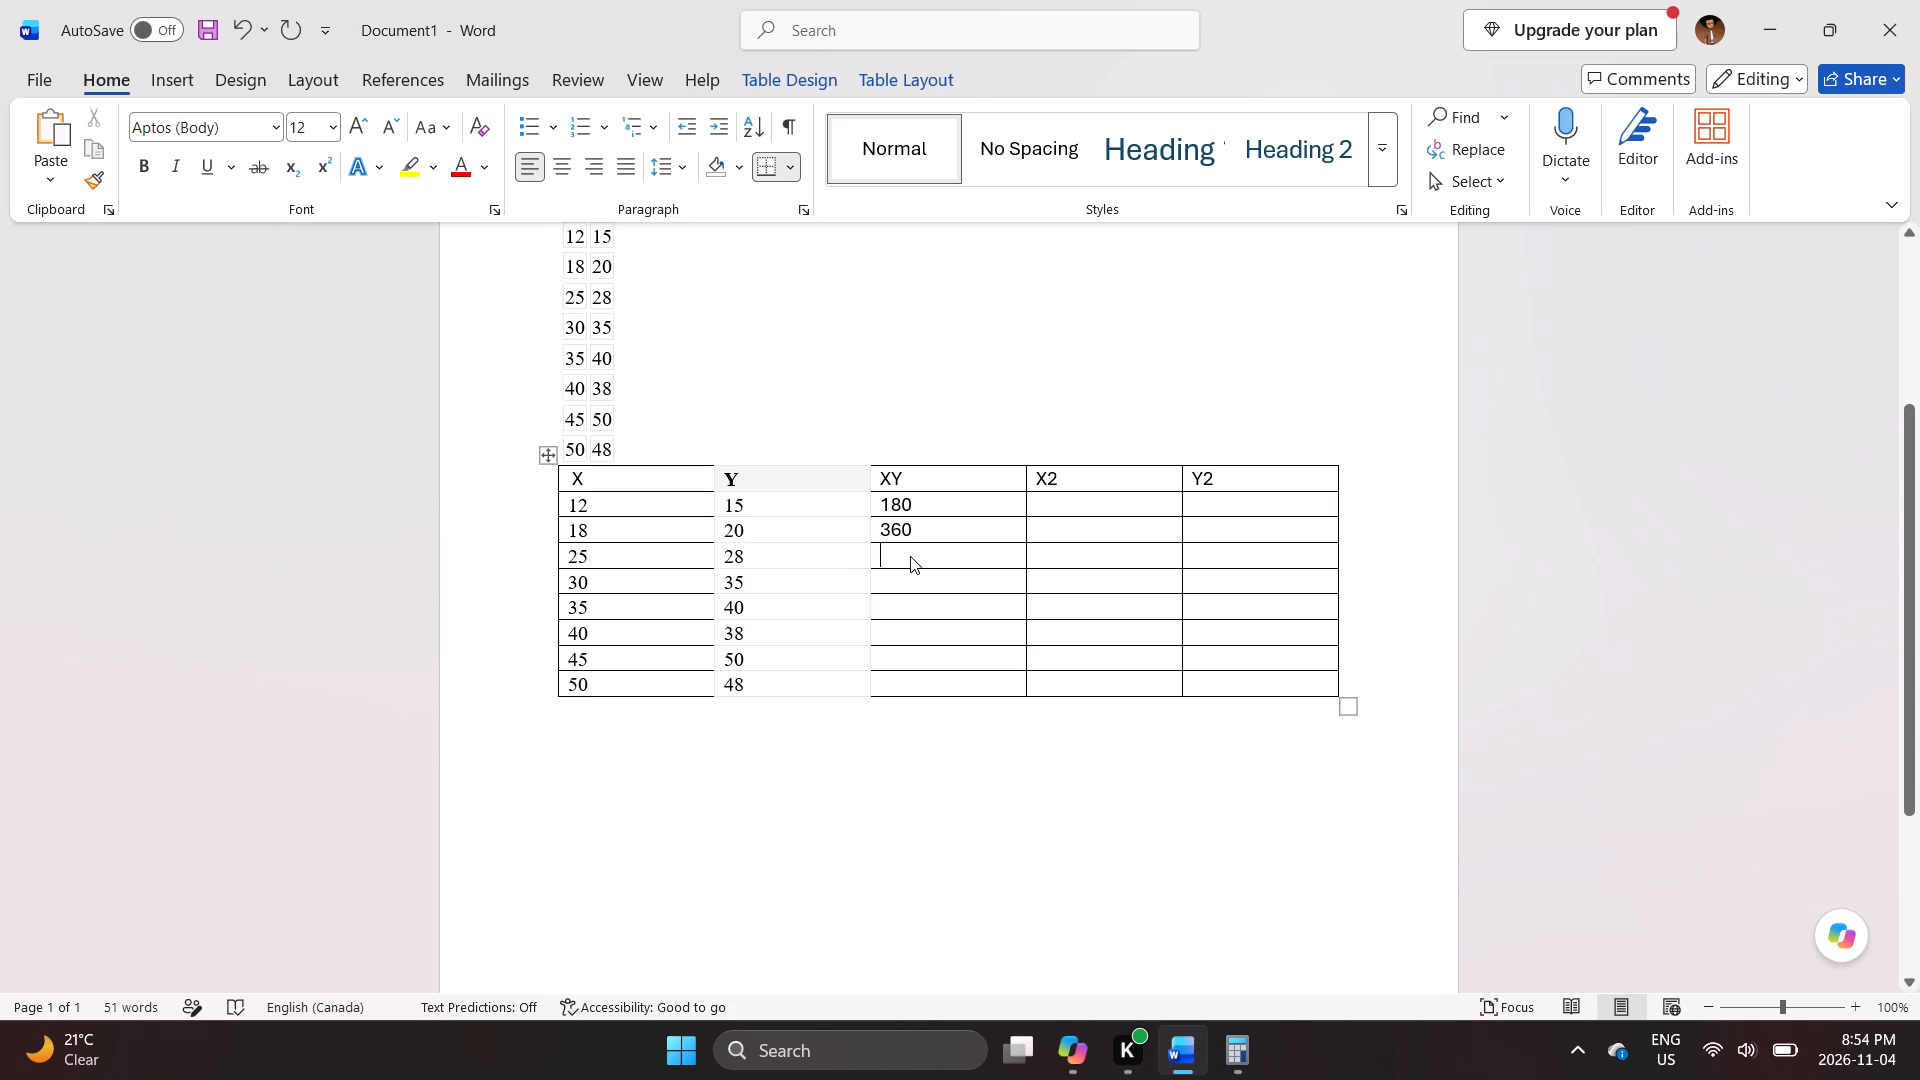
pyautogui.write('700')
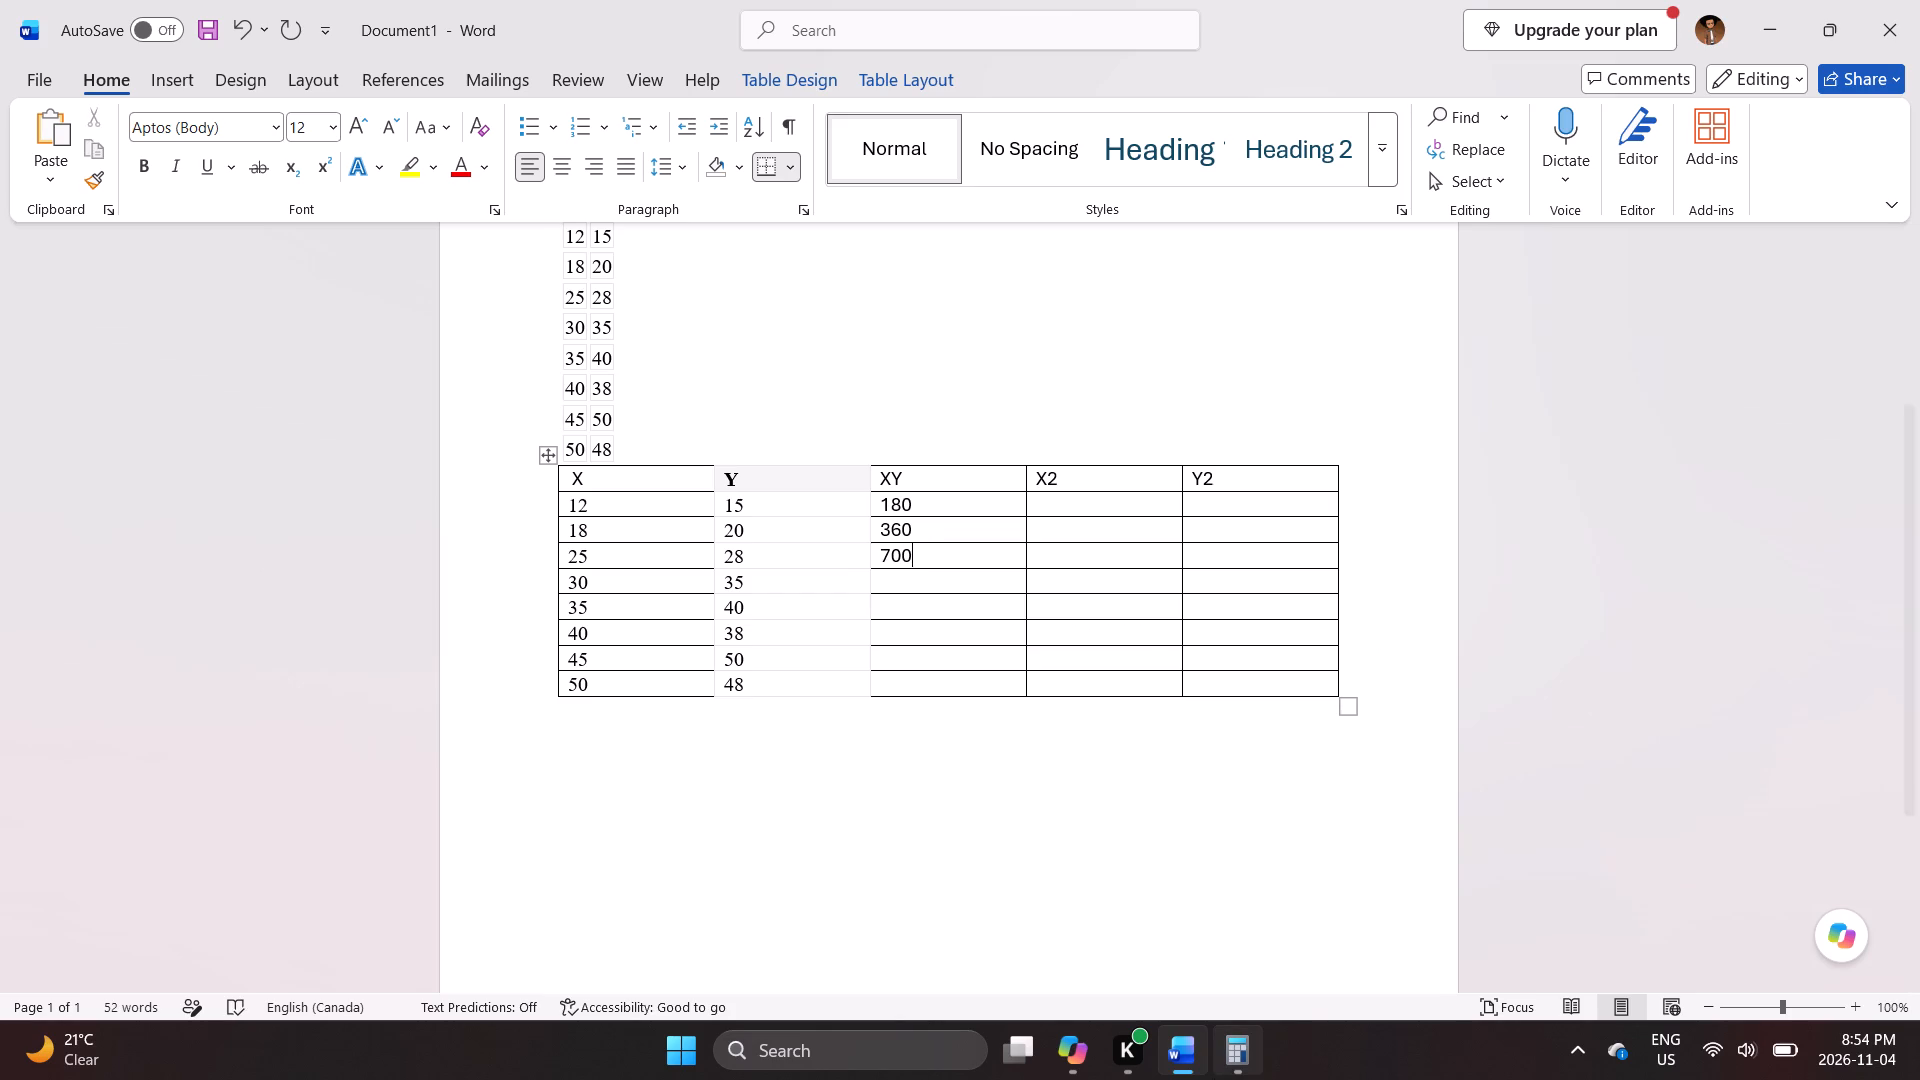
# Compute 30 × 35 in Calculator and enter 1050 in the Word table's XY cell for X = 30.
pyautogui.click(1247, 1057)
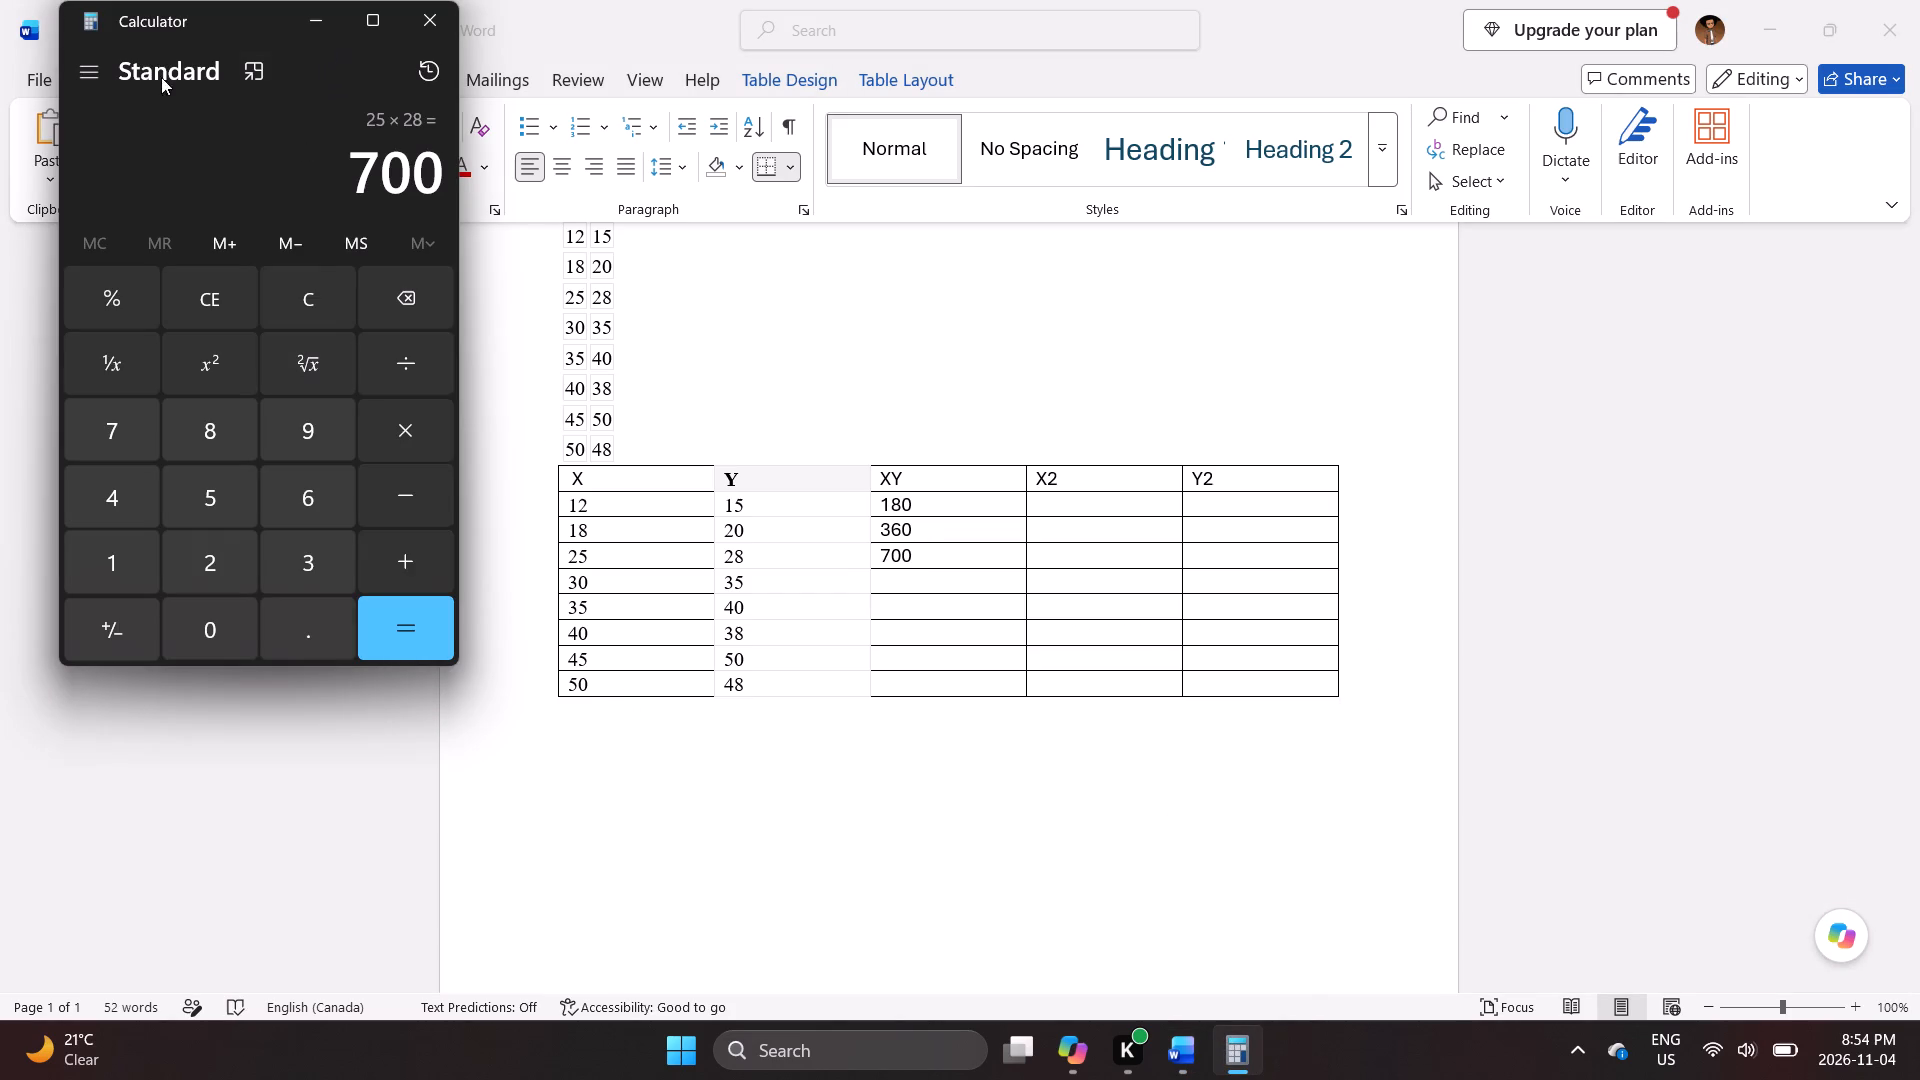
pyautogui.click(285, 302)
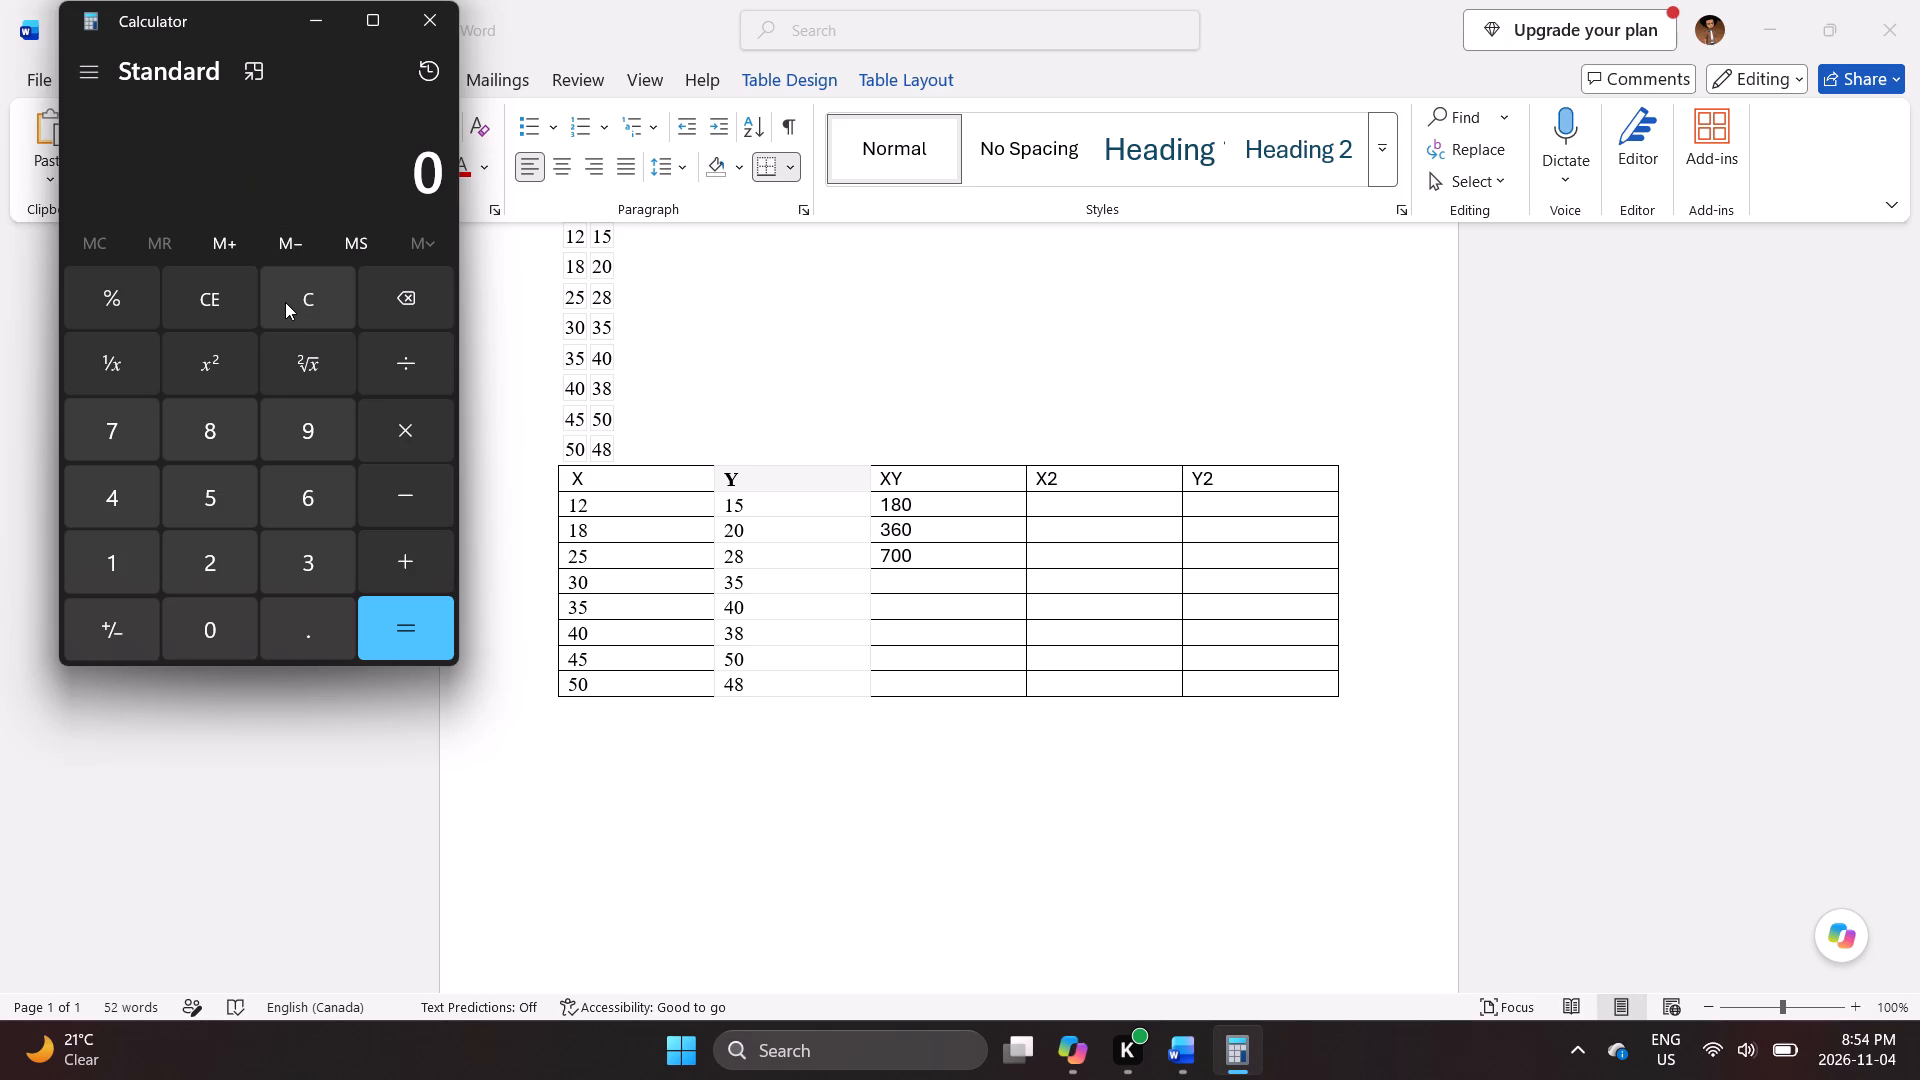
pyautogui.write('30')
pyautogui.click(387, 423)
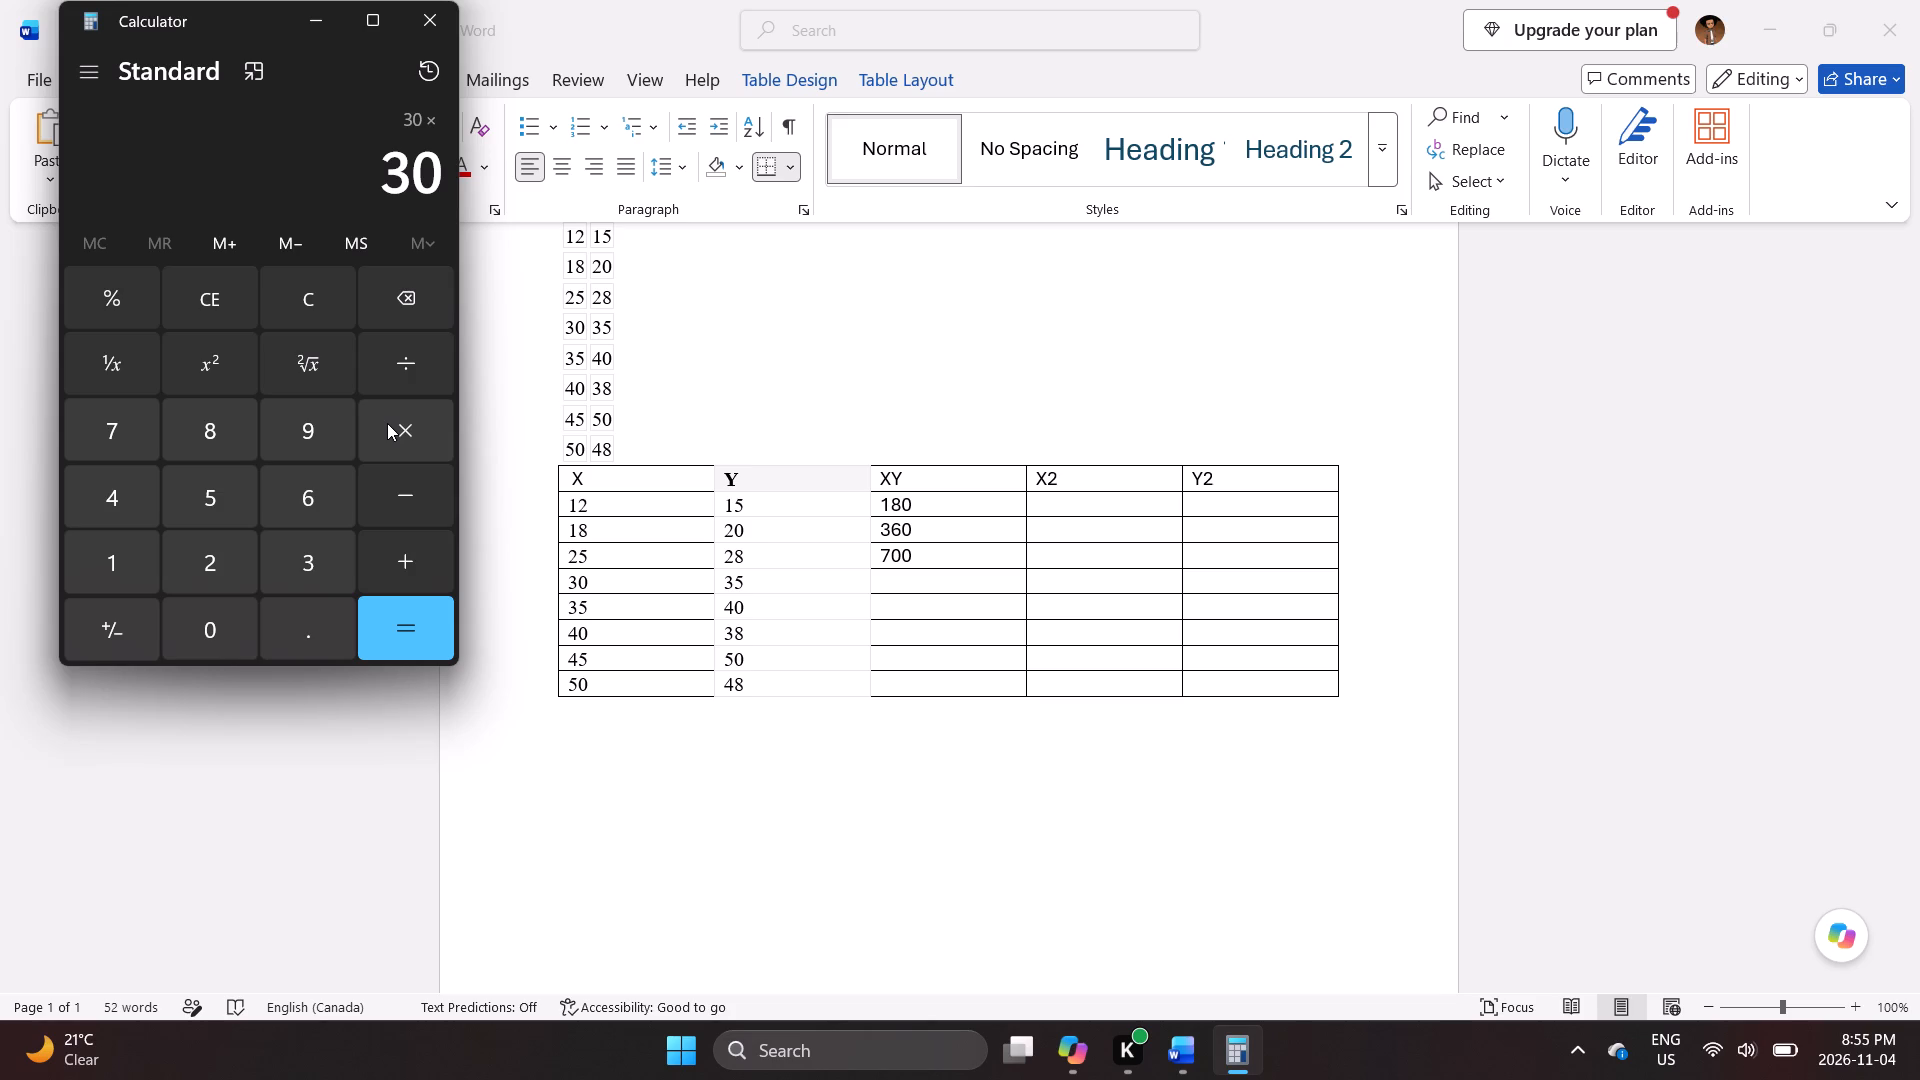
pyautogui.write('35')
pyautogui.click(393, 614)
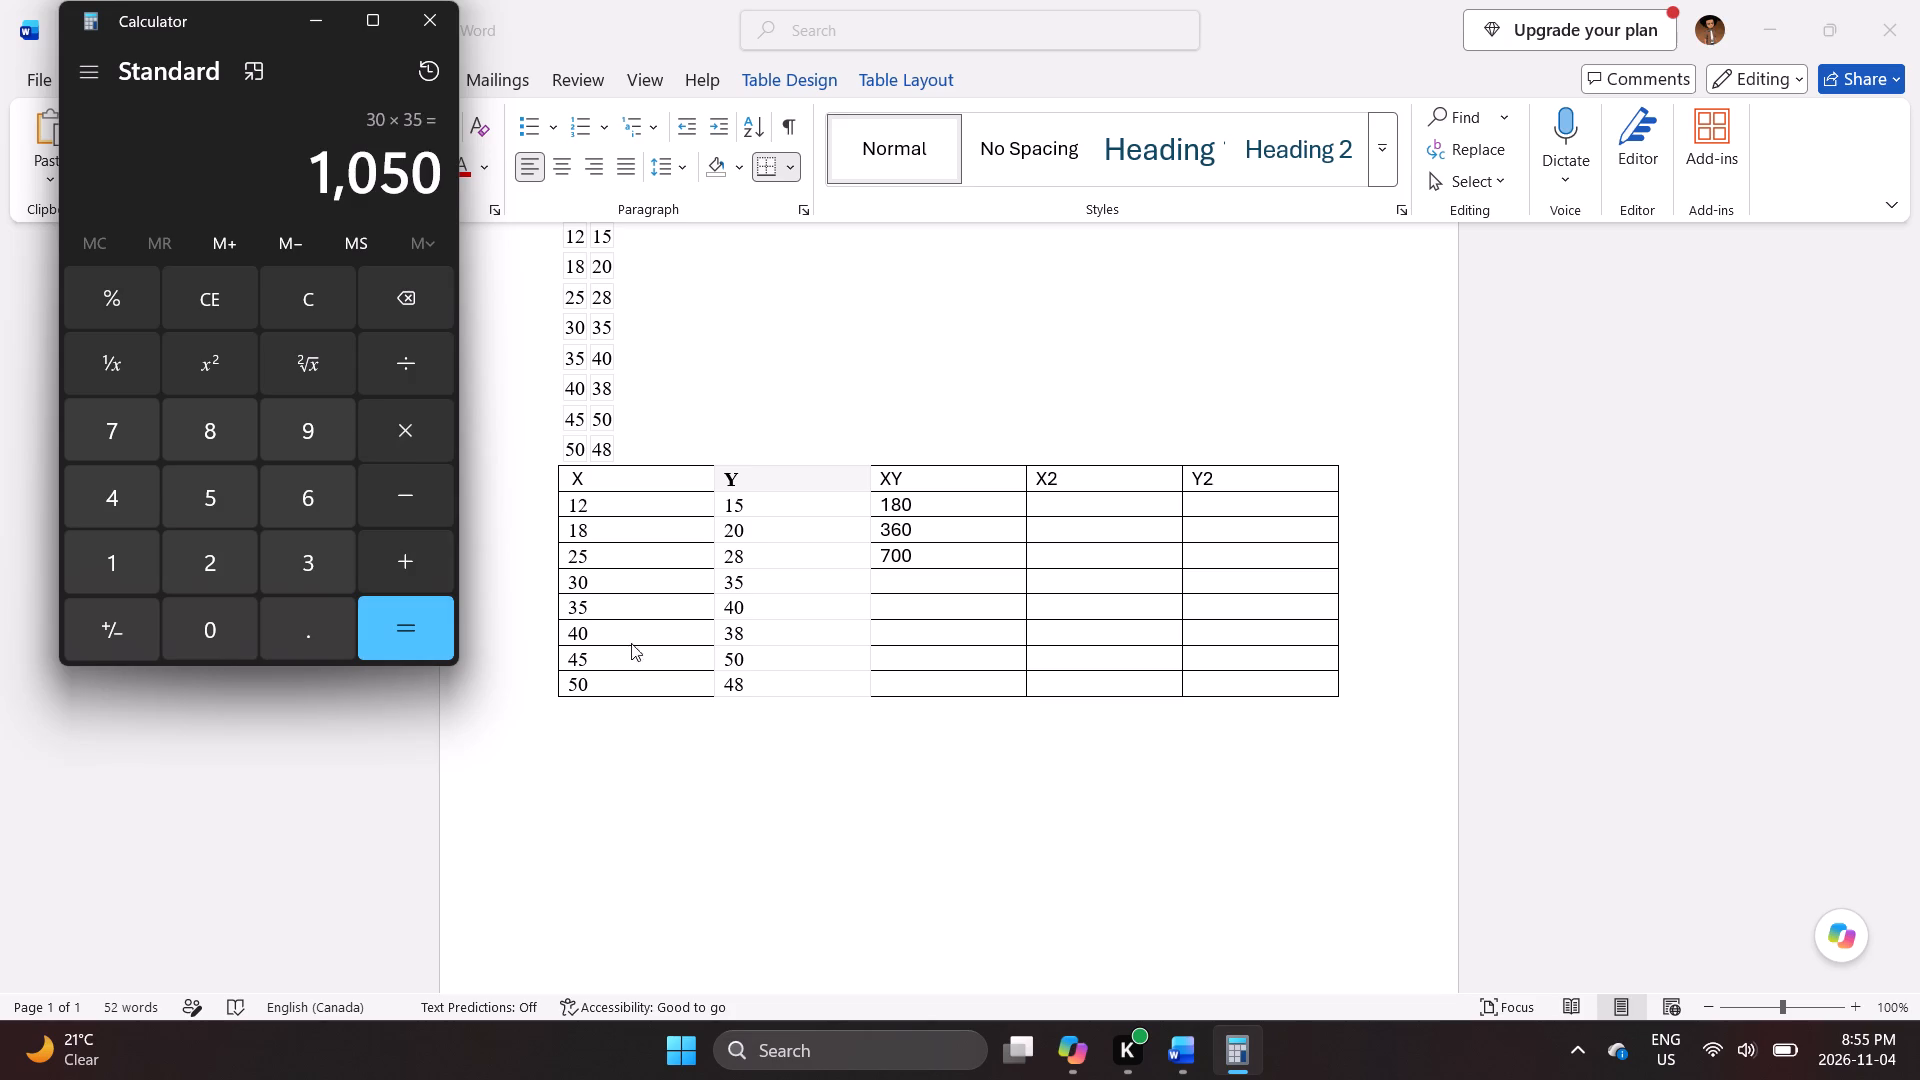
pyautogui.click(883, 581)
pyautogui.click(883, 581)
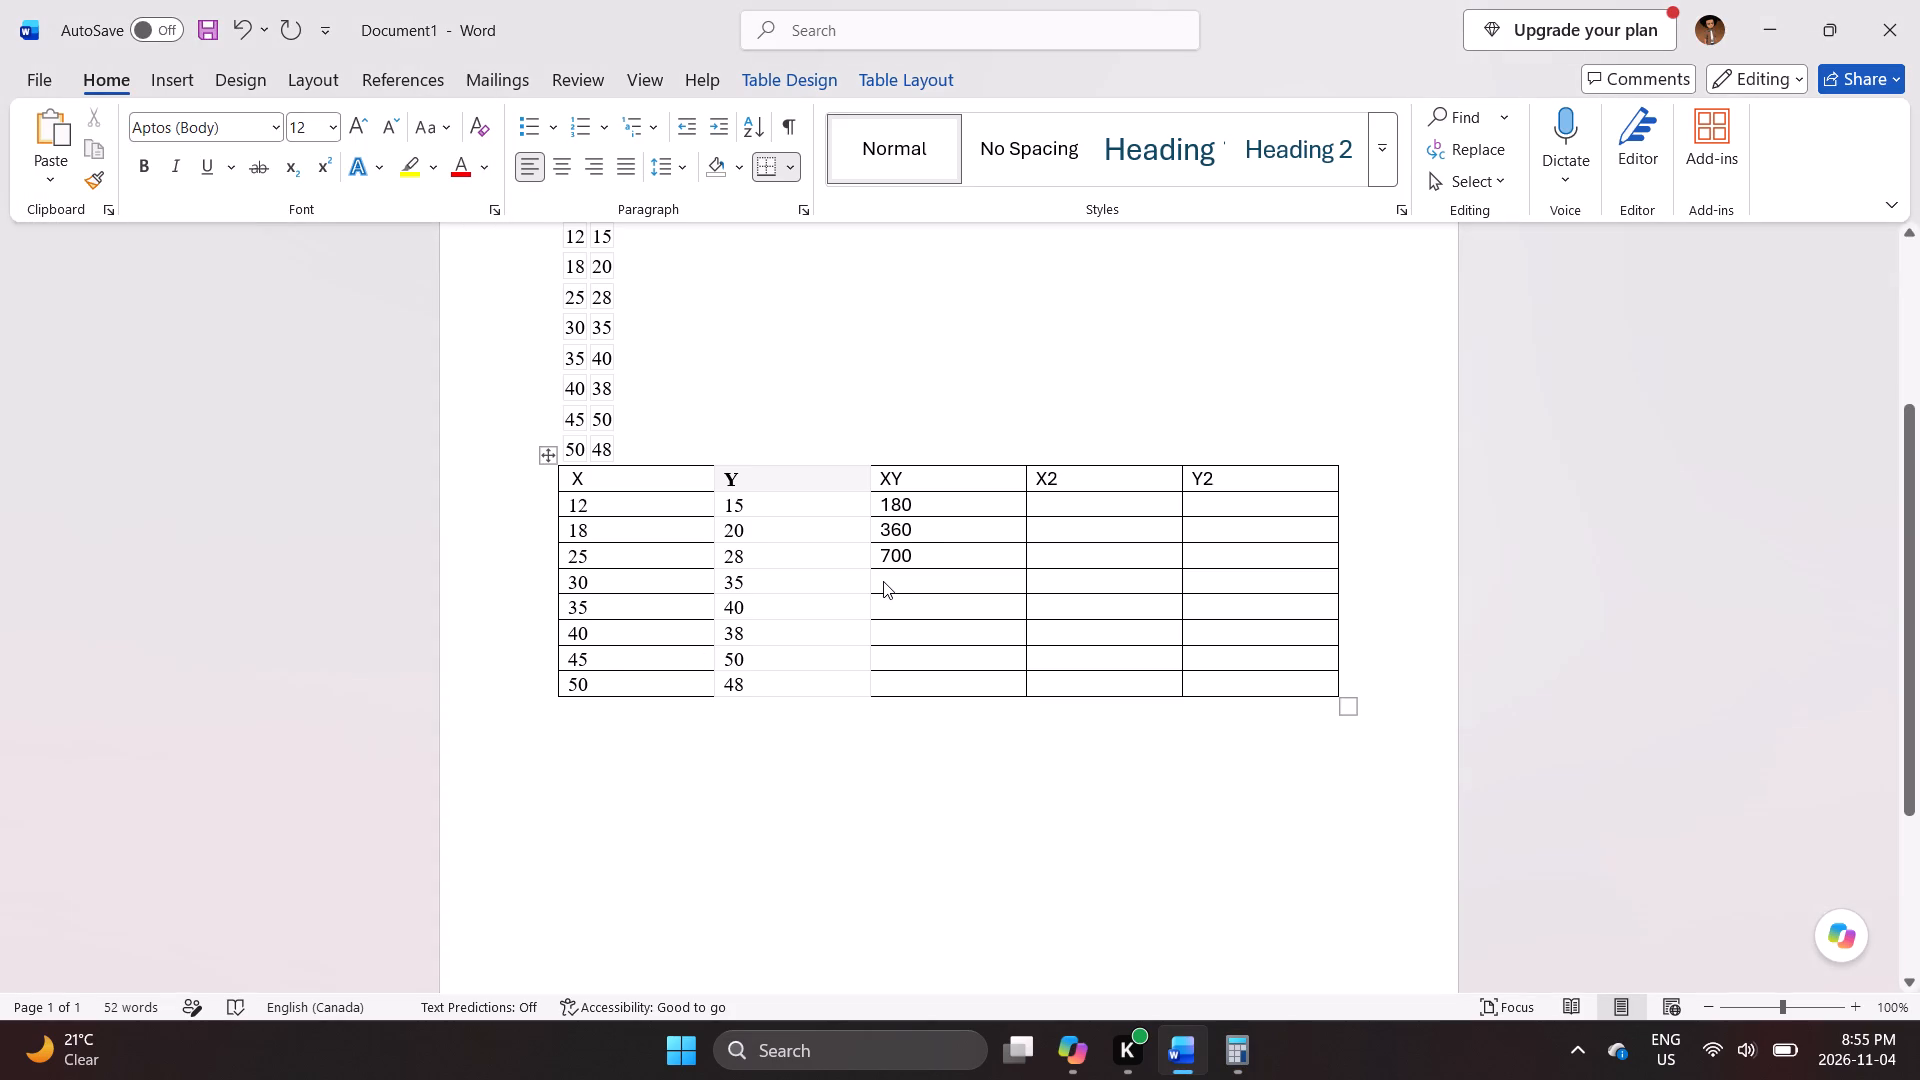
pyautogui.write('1050')
# Compute 35 × 40 in Calculator and enter 1400 in the Word table's XY cell for X = 35.
pyautogui.click(1235, 1062)
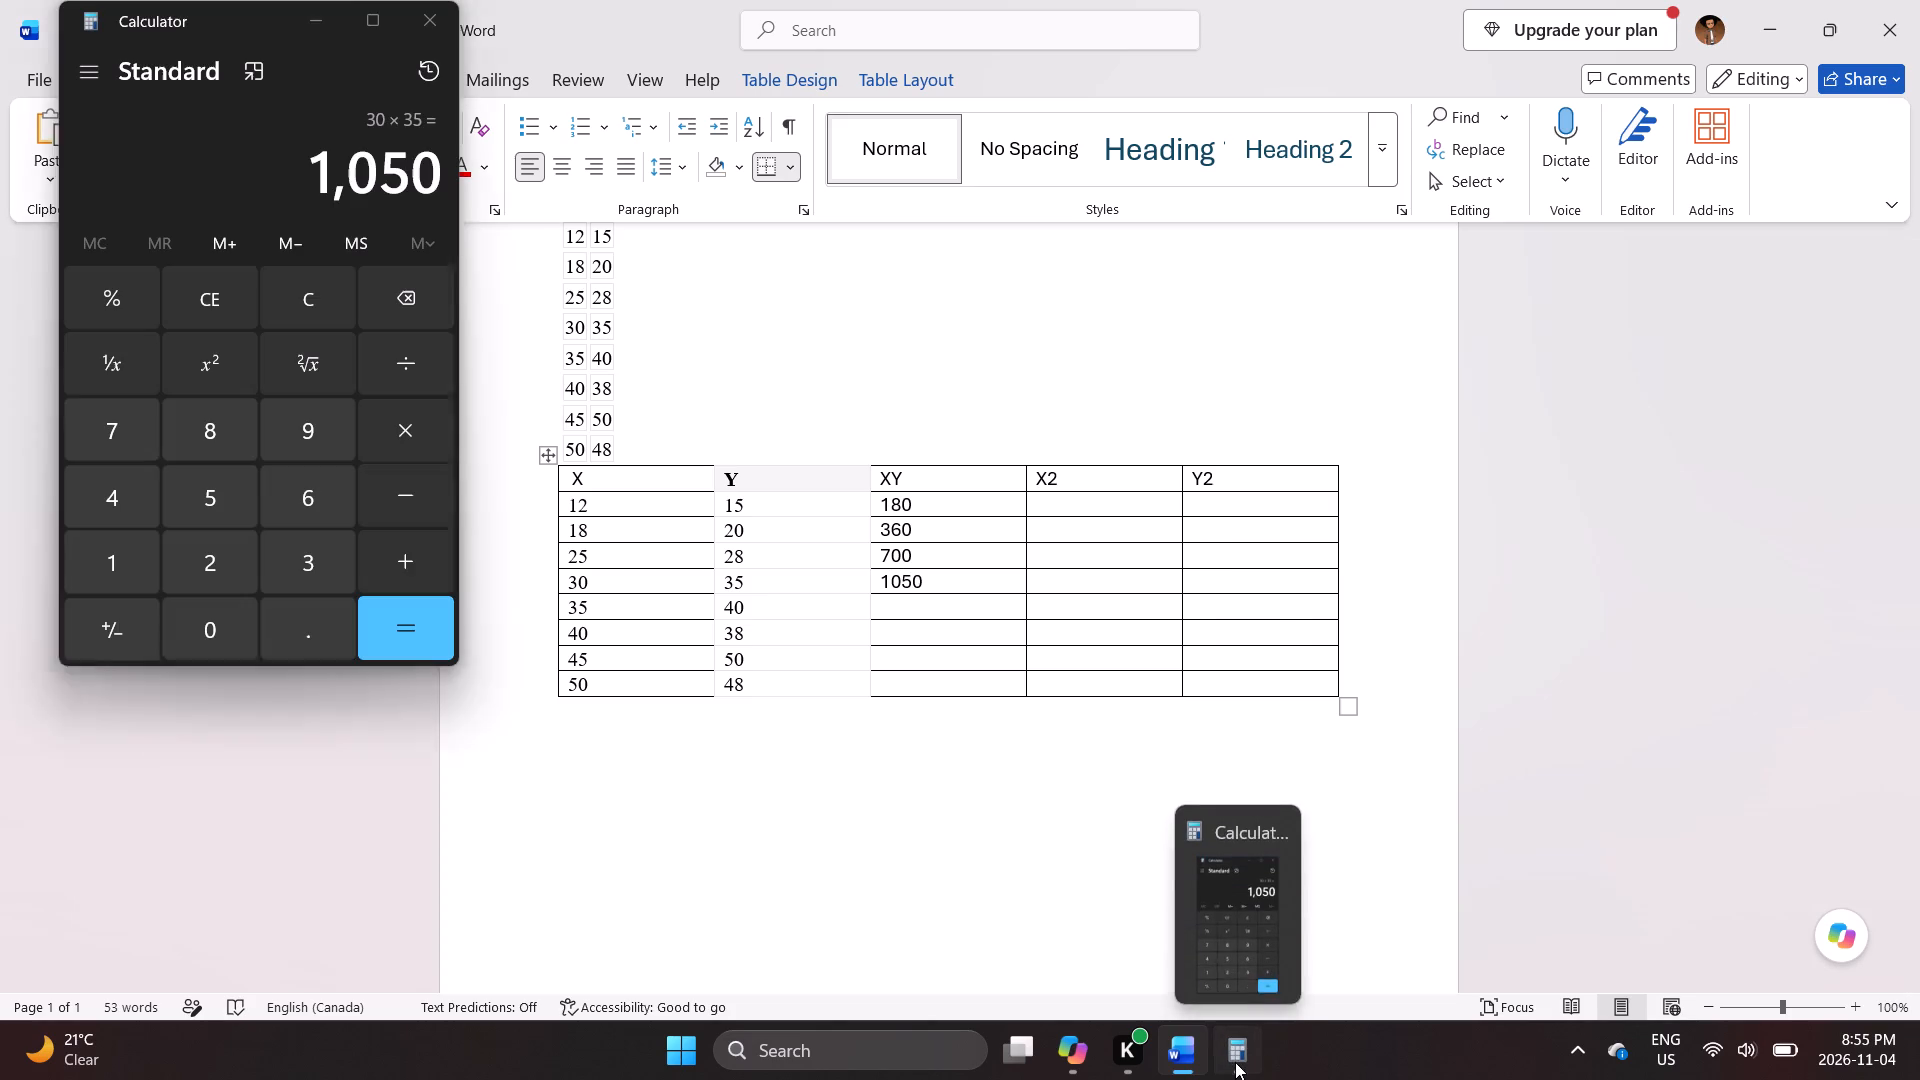
pyautogui.click(307, 301)
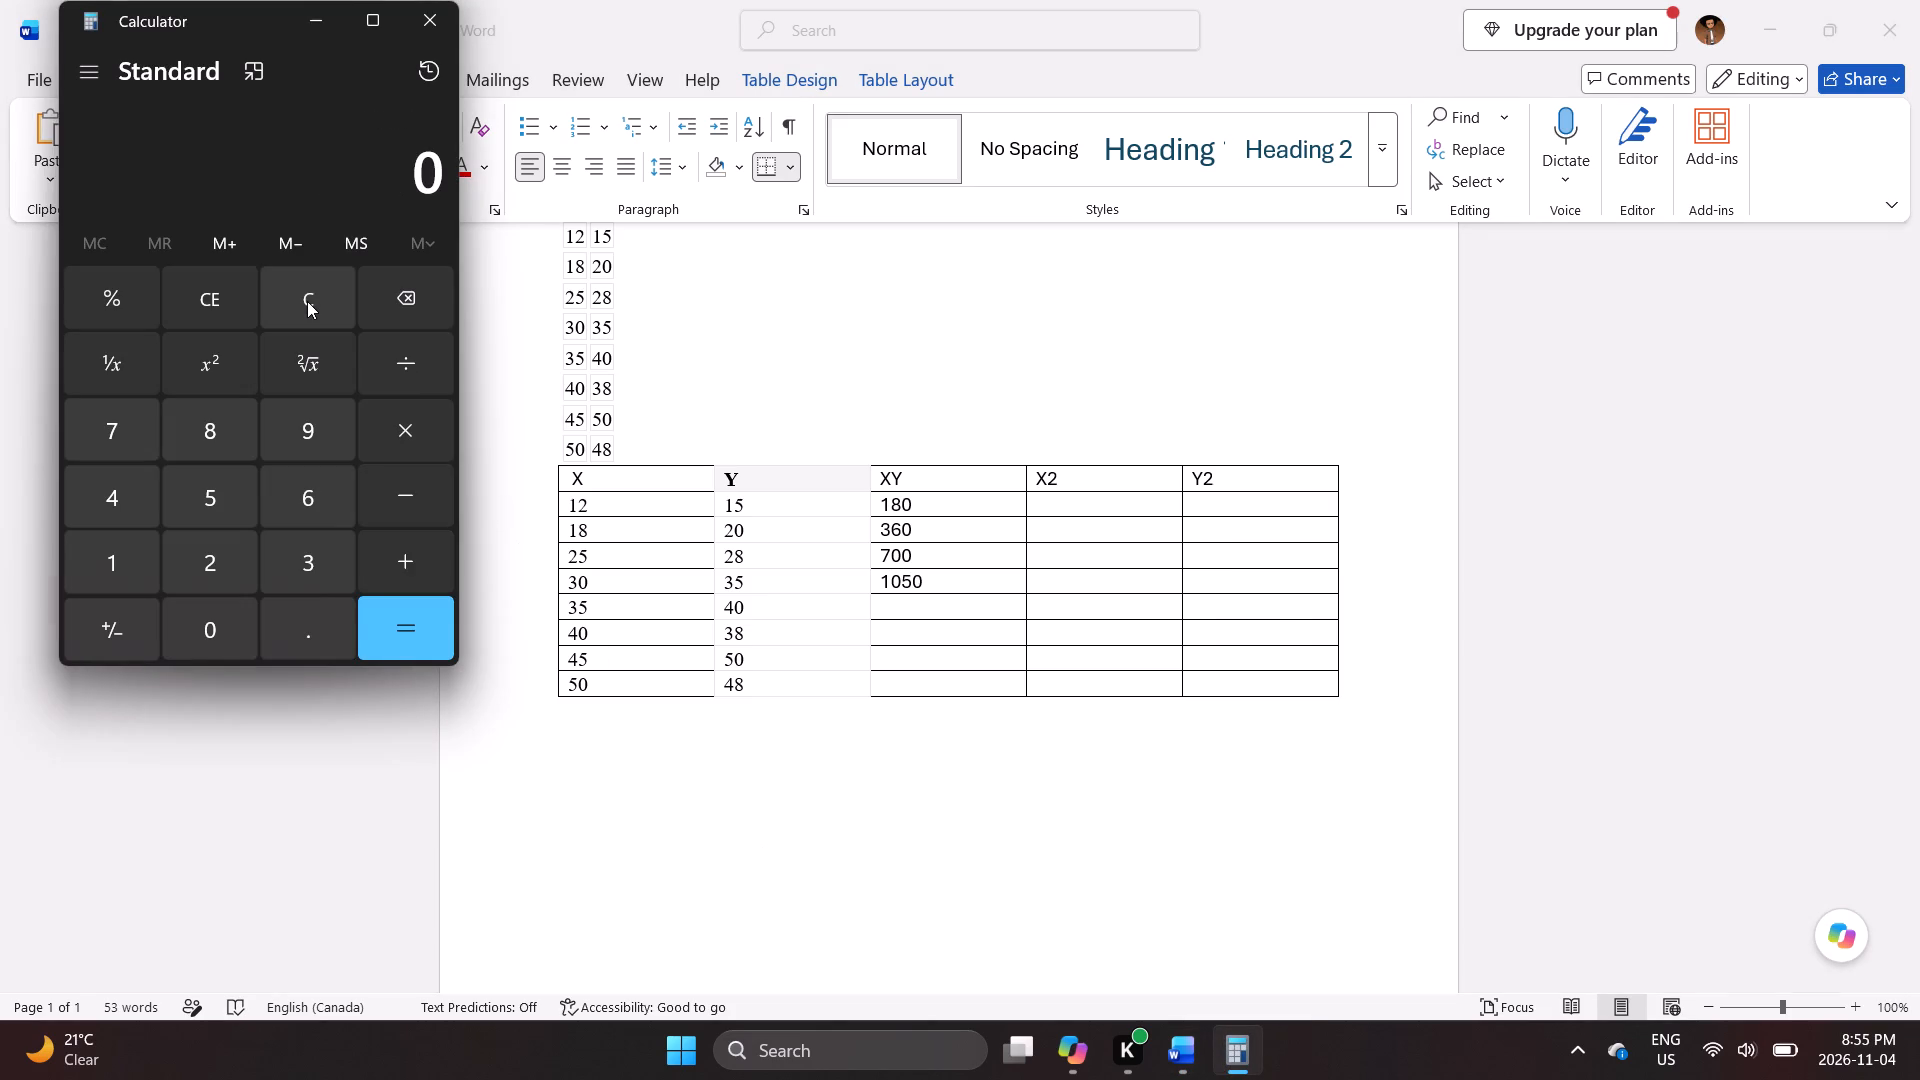
pyautogui.click(309, 548)
pyautogui.click(239, 505)
pyautogui.click(416, 443)
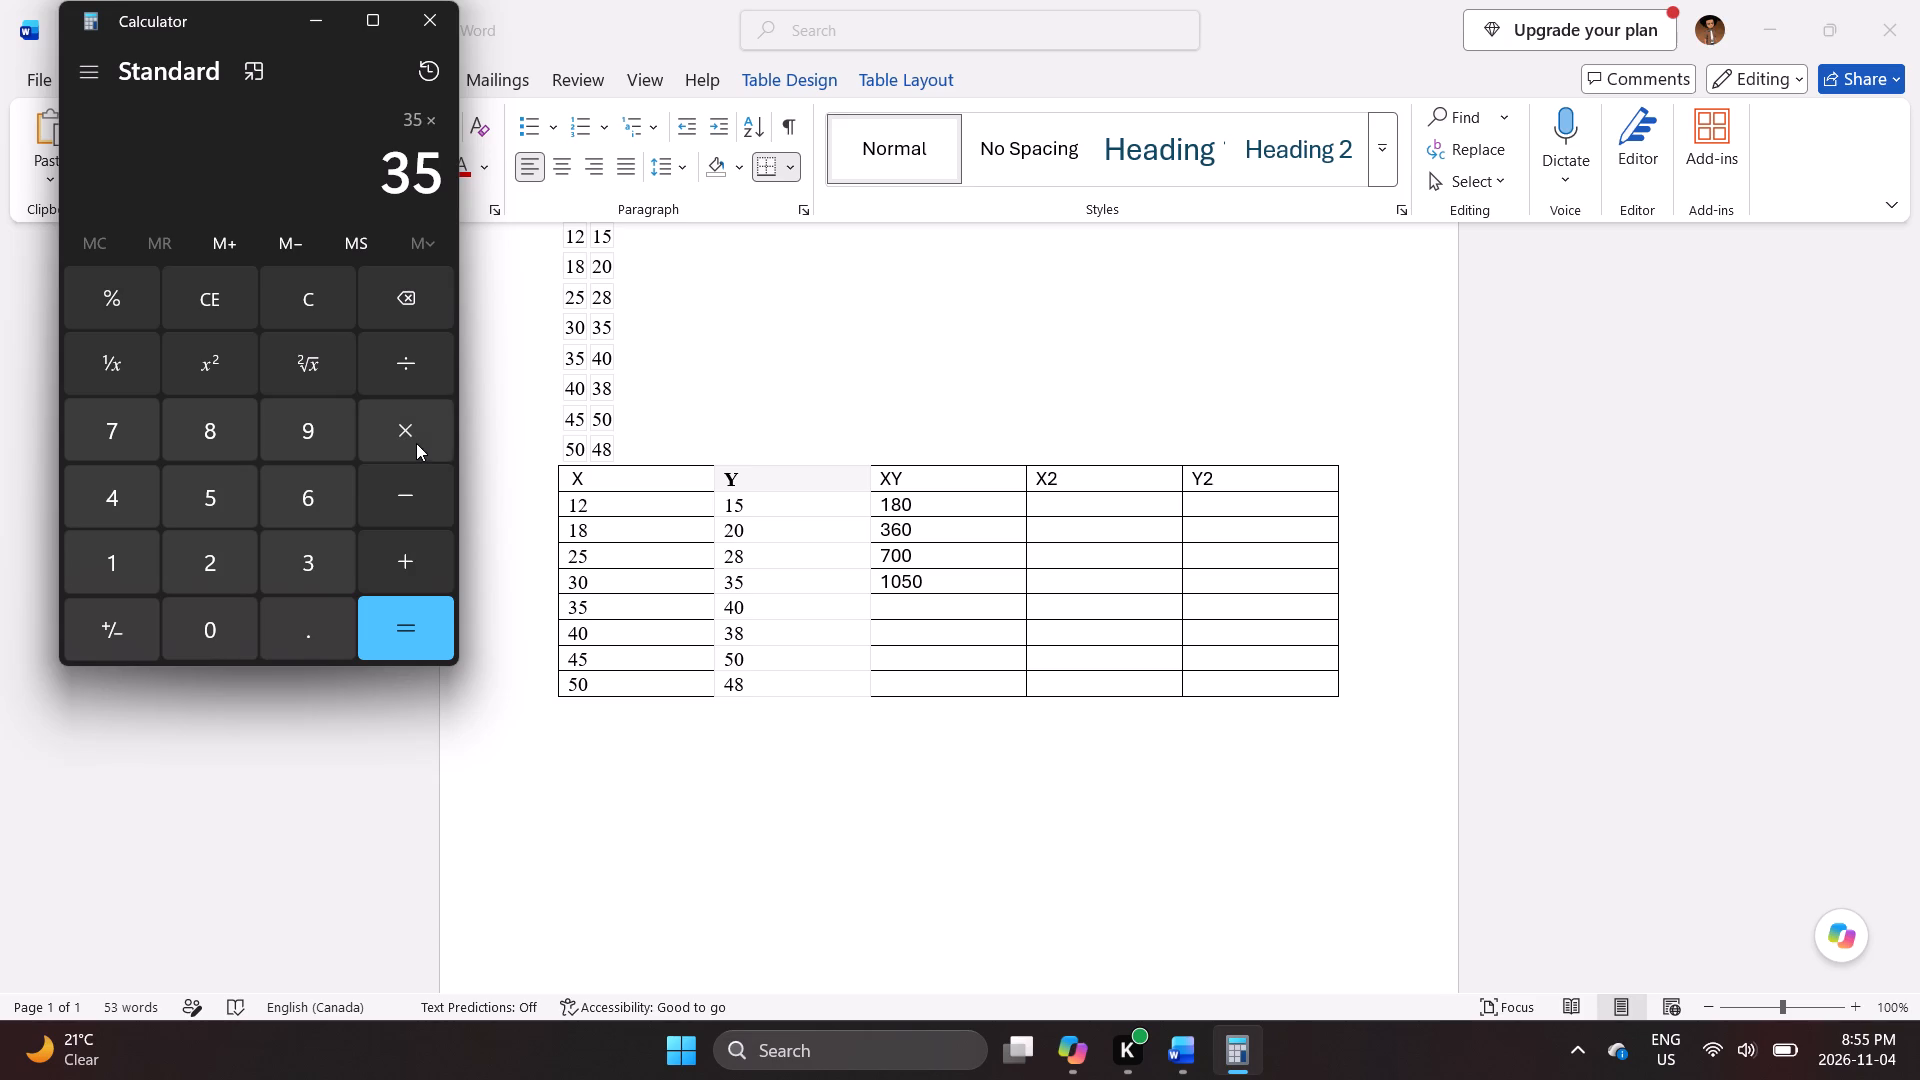
pyautogui.click(108, 491)
pyautogui.click(190, 600)
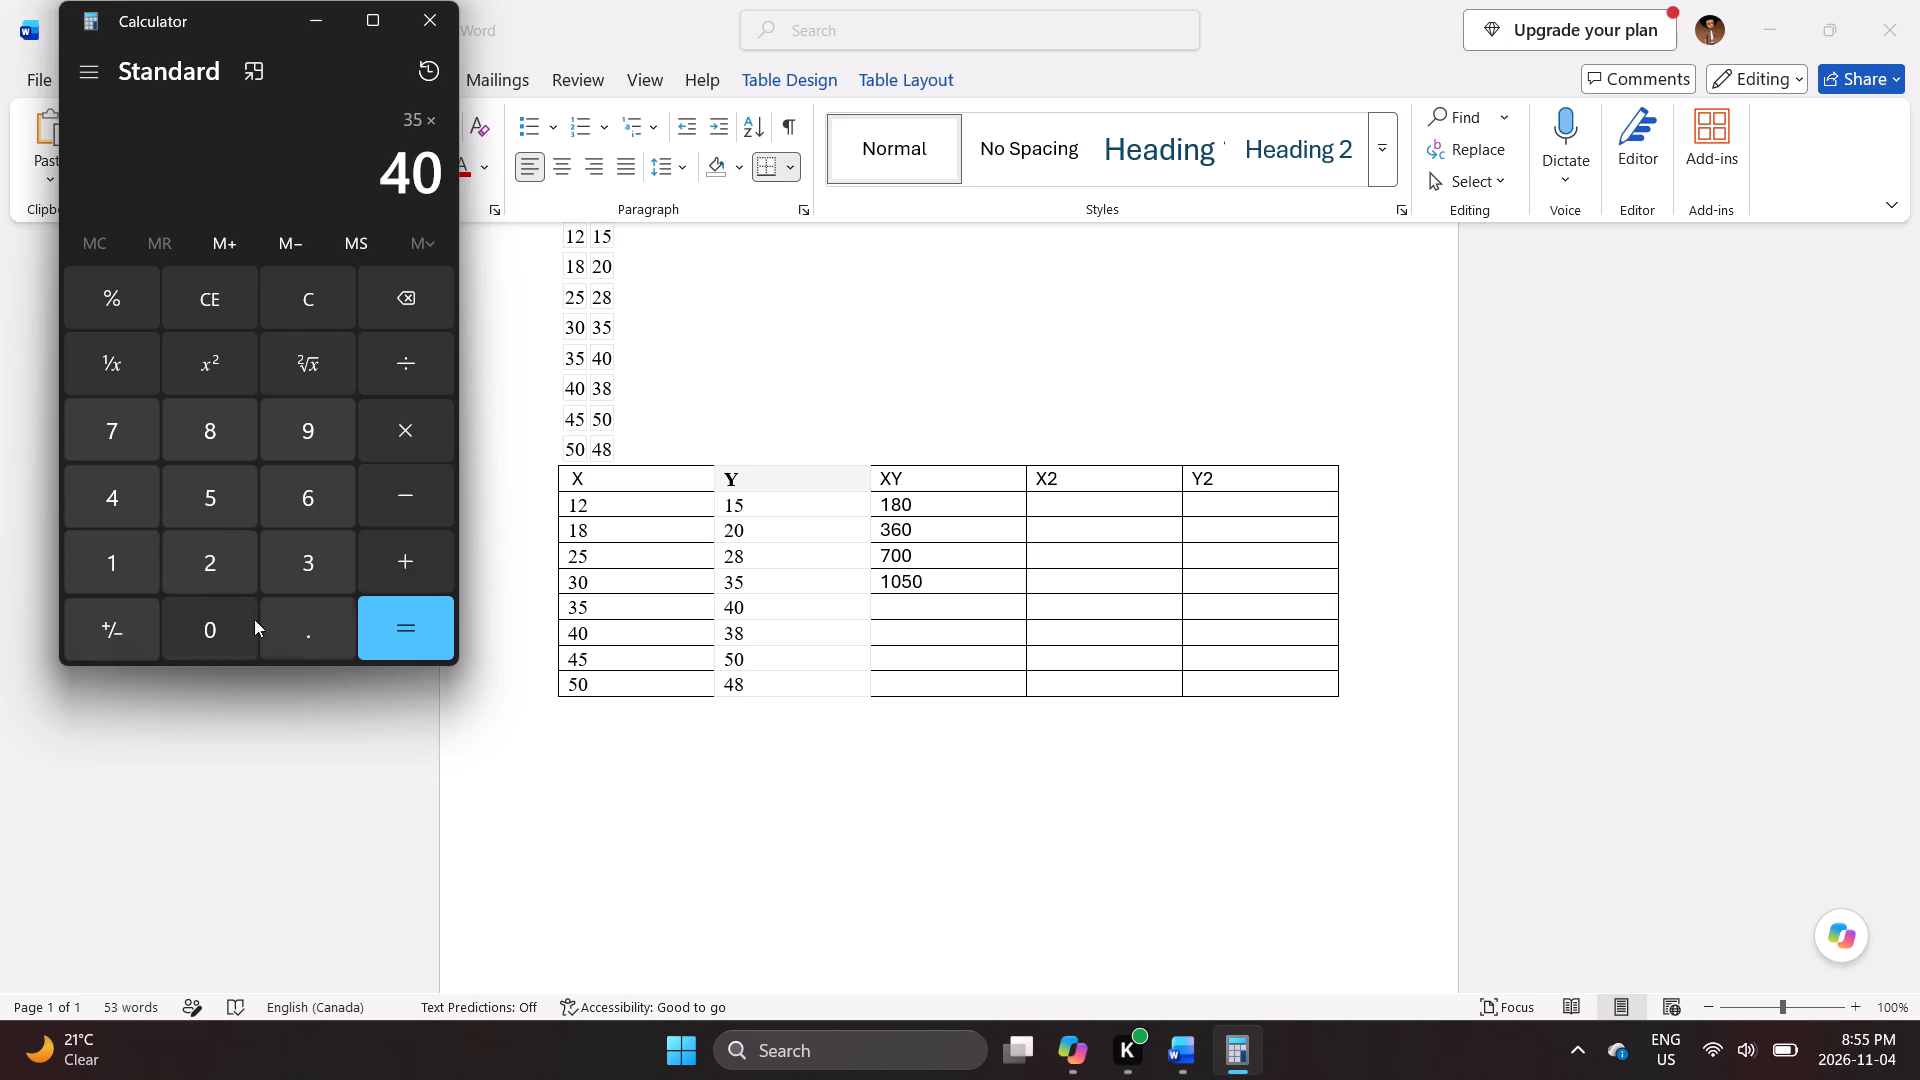
pyautogui.click(444, 621)
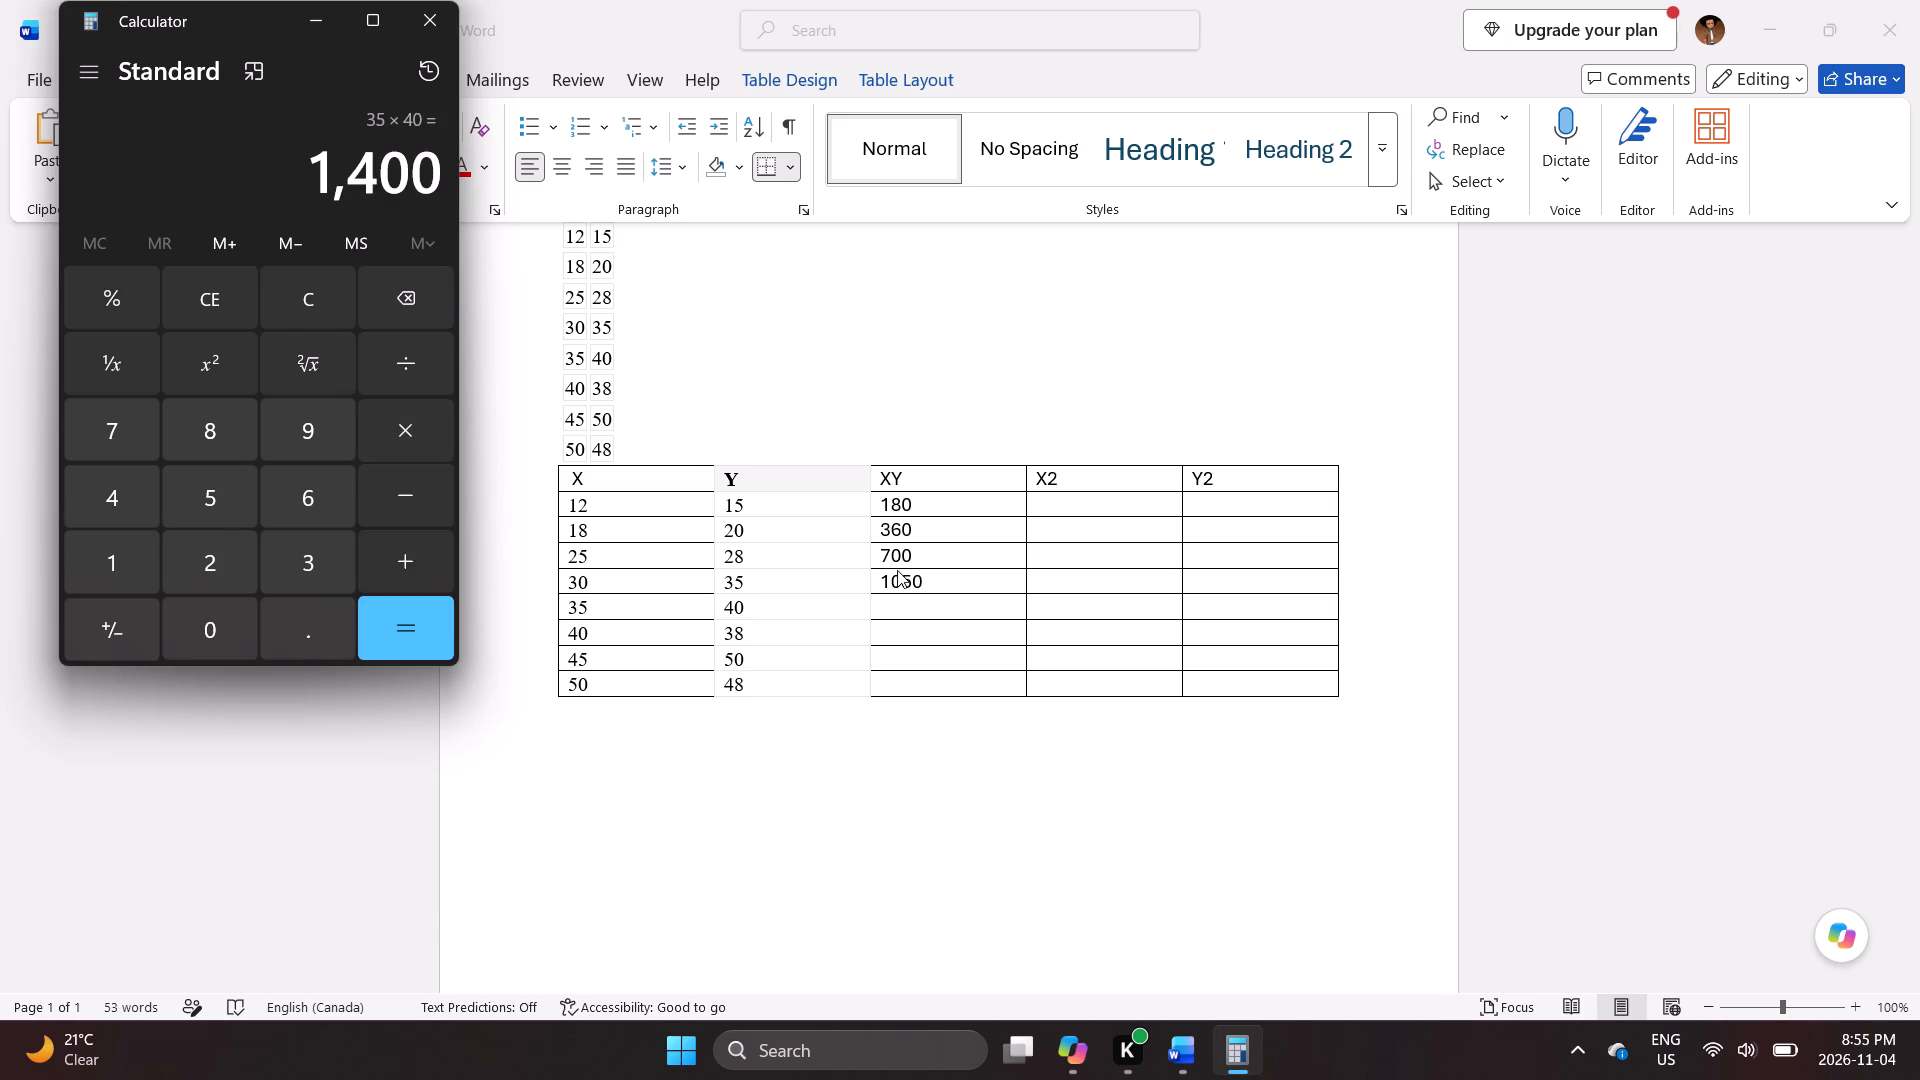
pyautogui.click(901, 601)
pyautogui.click(901, 601)
pyautogui.click(901, 601)
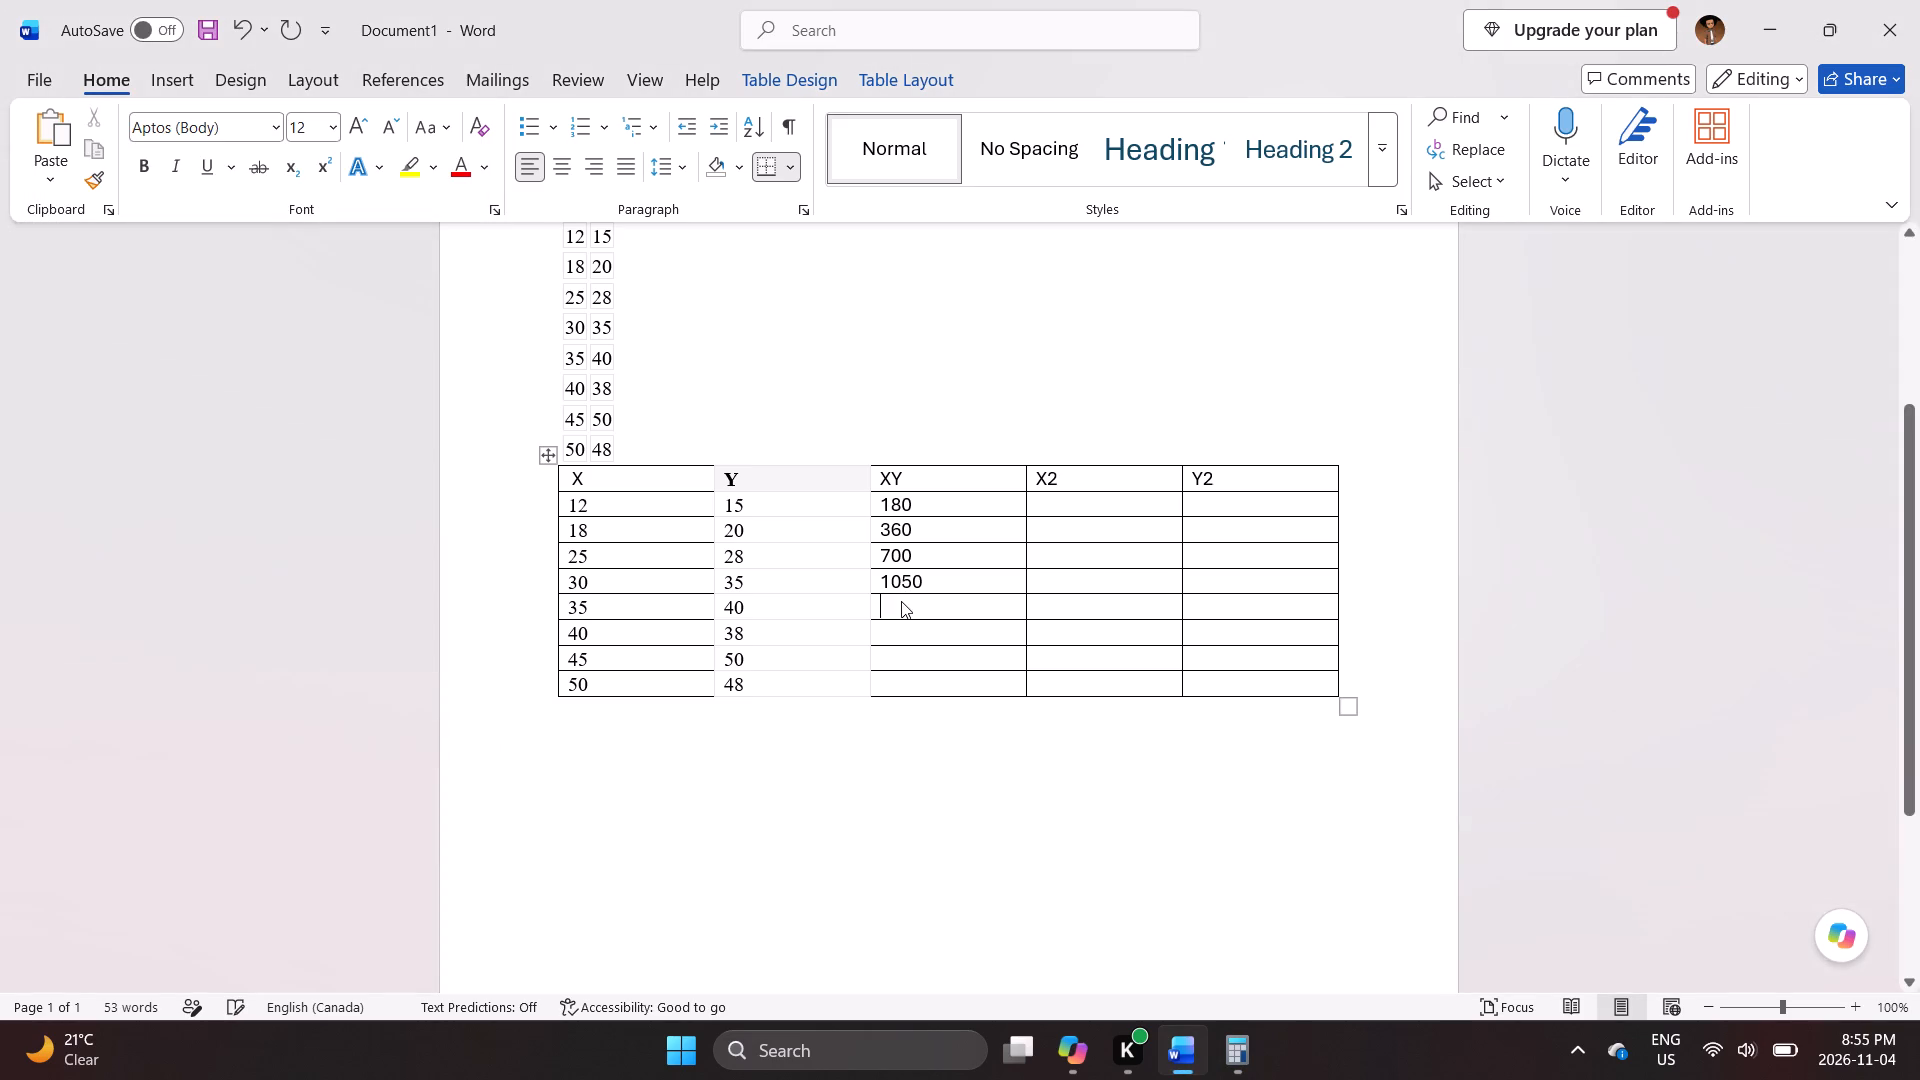
pyautogui.write('1400')
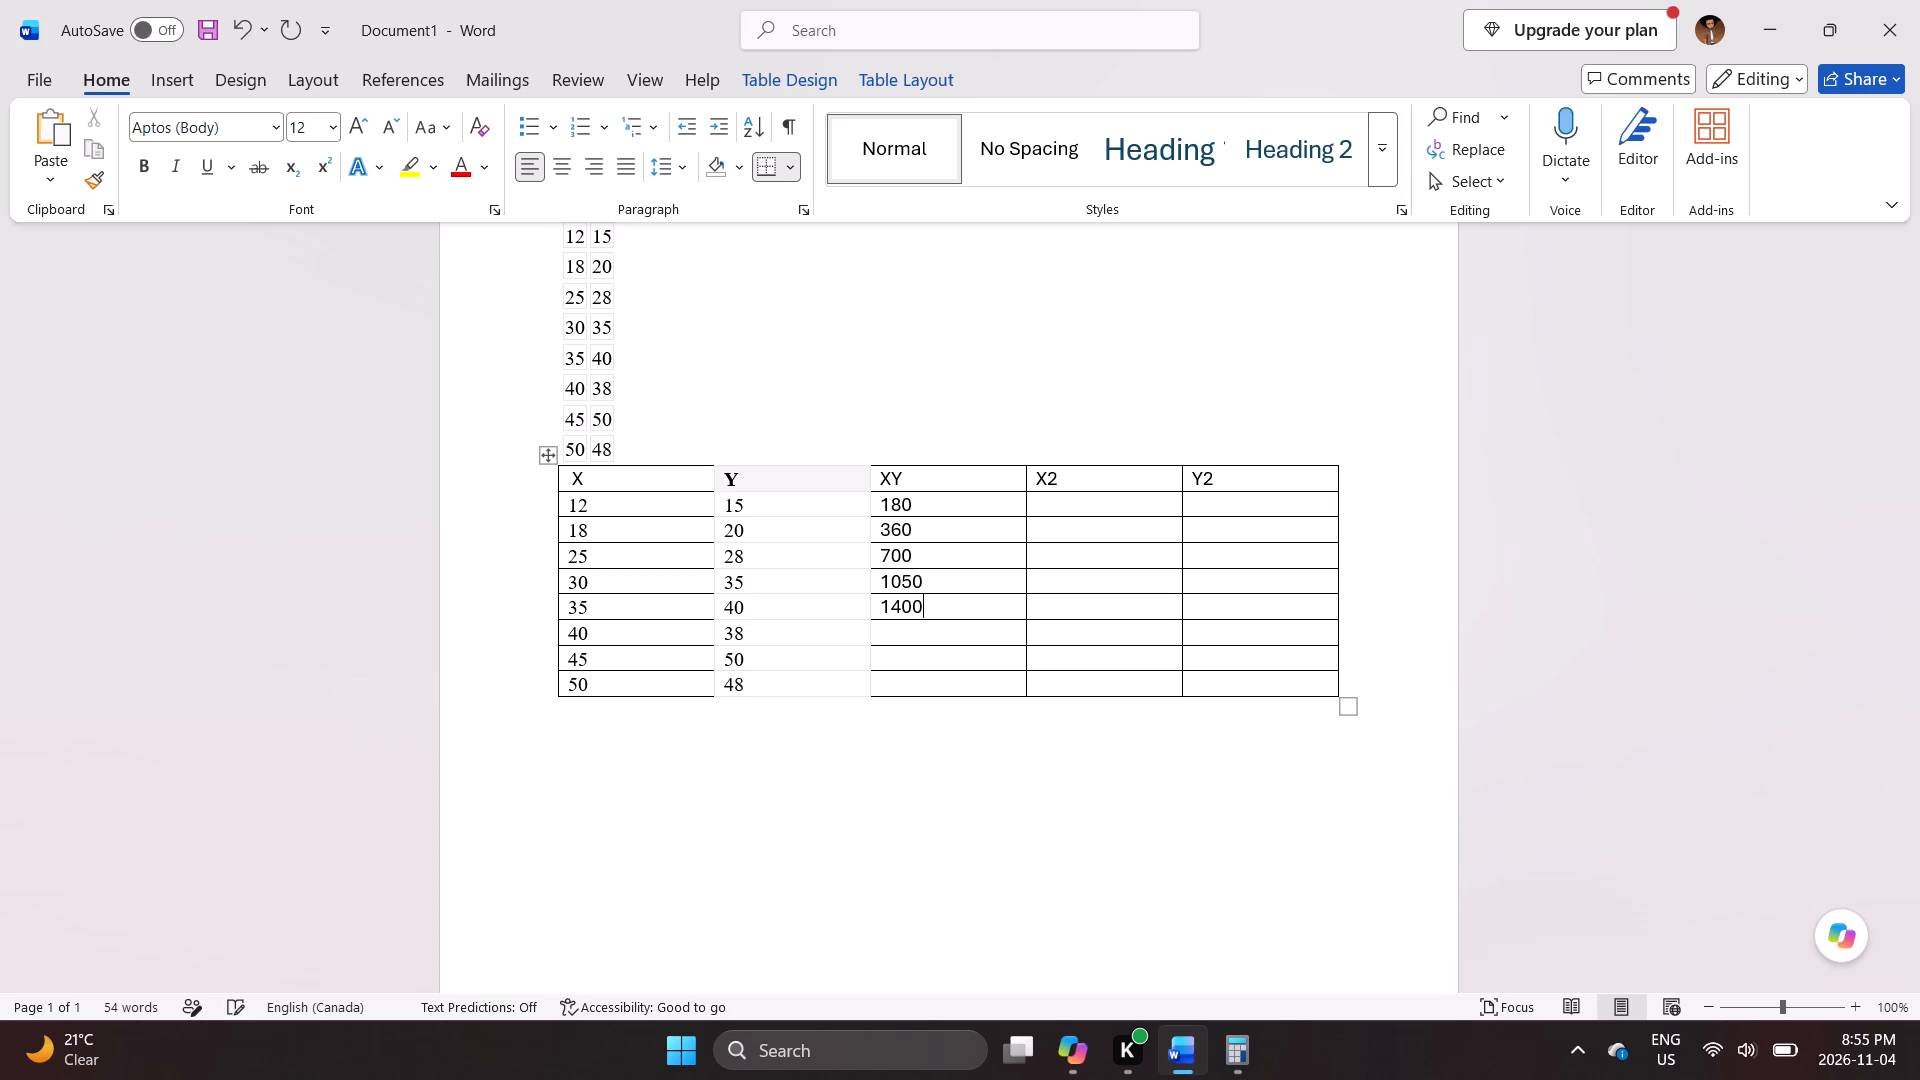
# Compute 40 × 38 in Calculator and enter 1520 in the Word table's XY cell for X = 40.
pyautogui.click(901, 634)
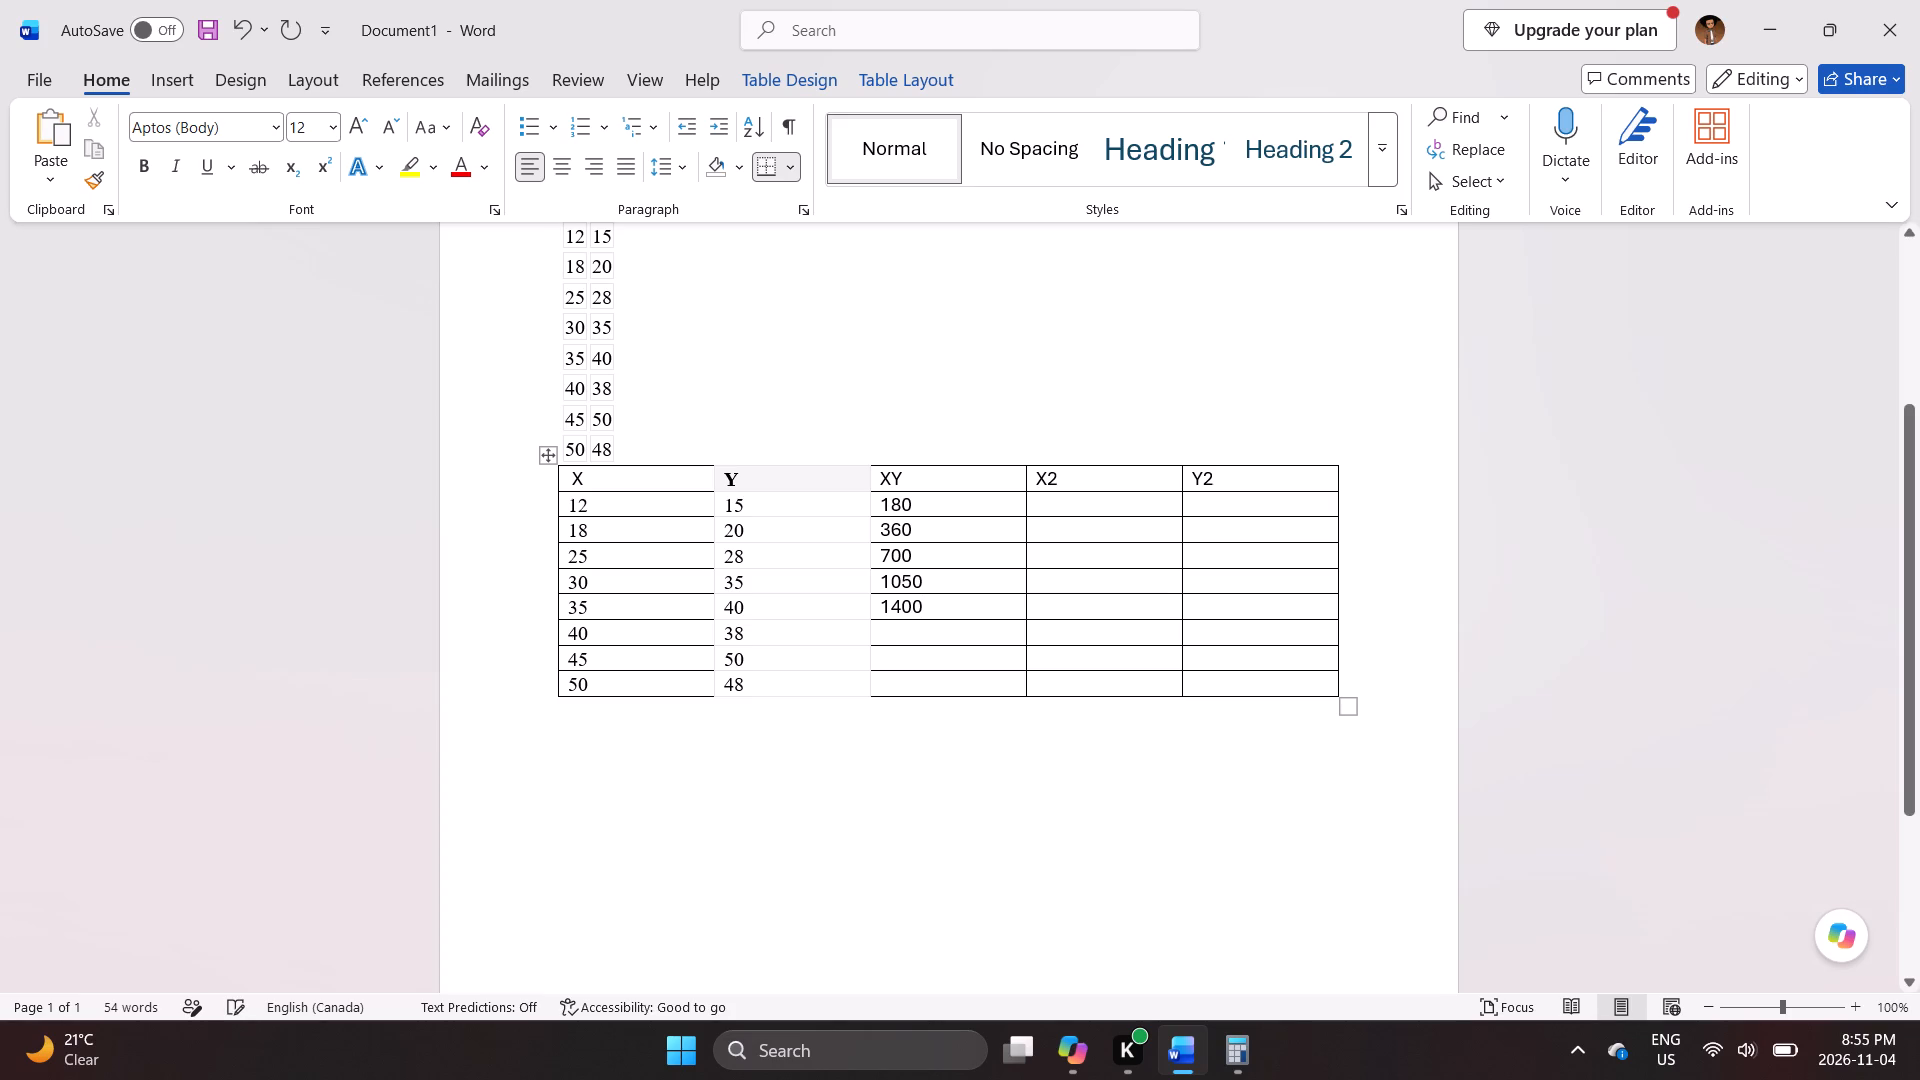
pyautogui.click(1221, 1064)
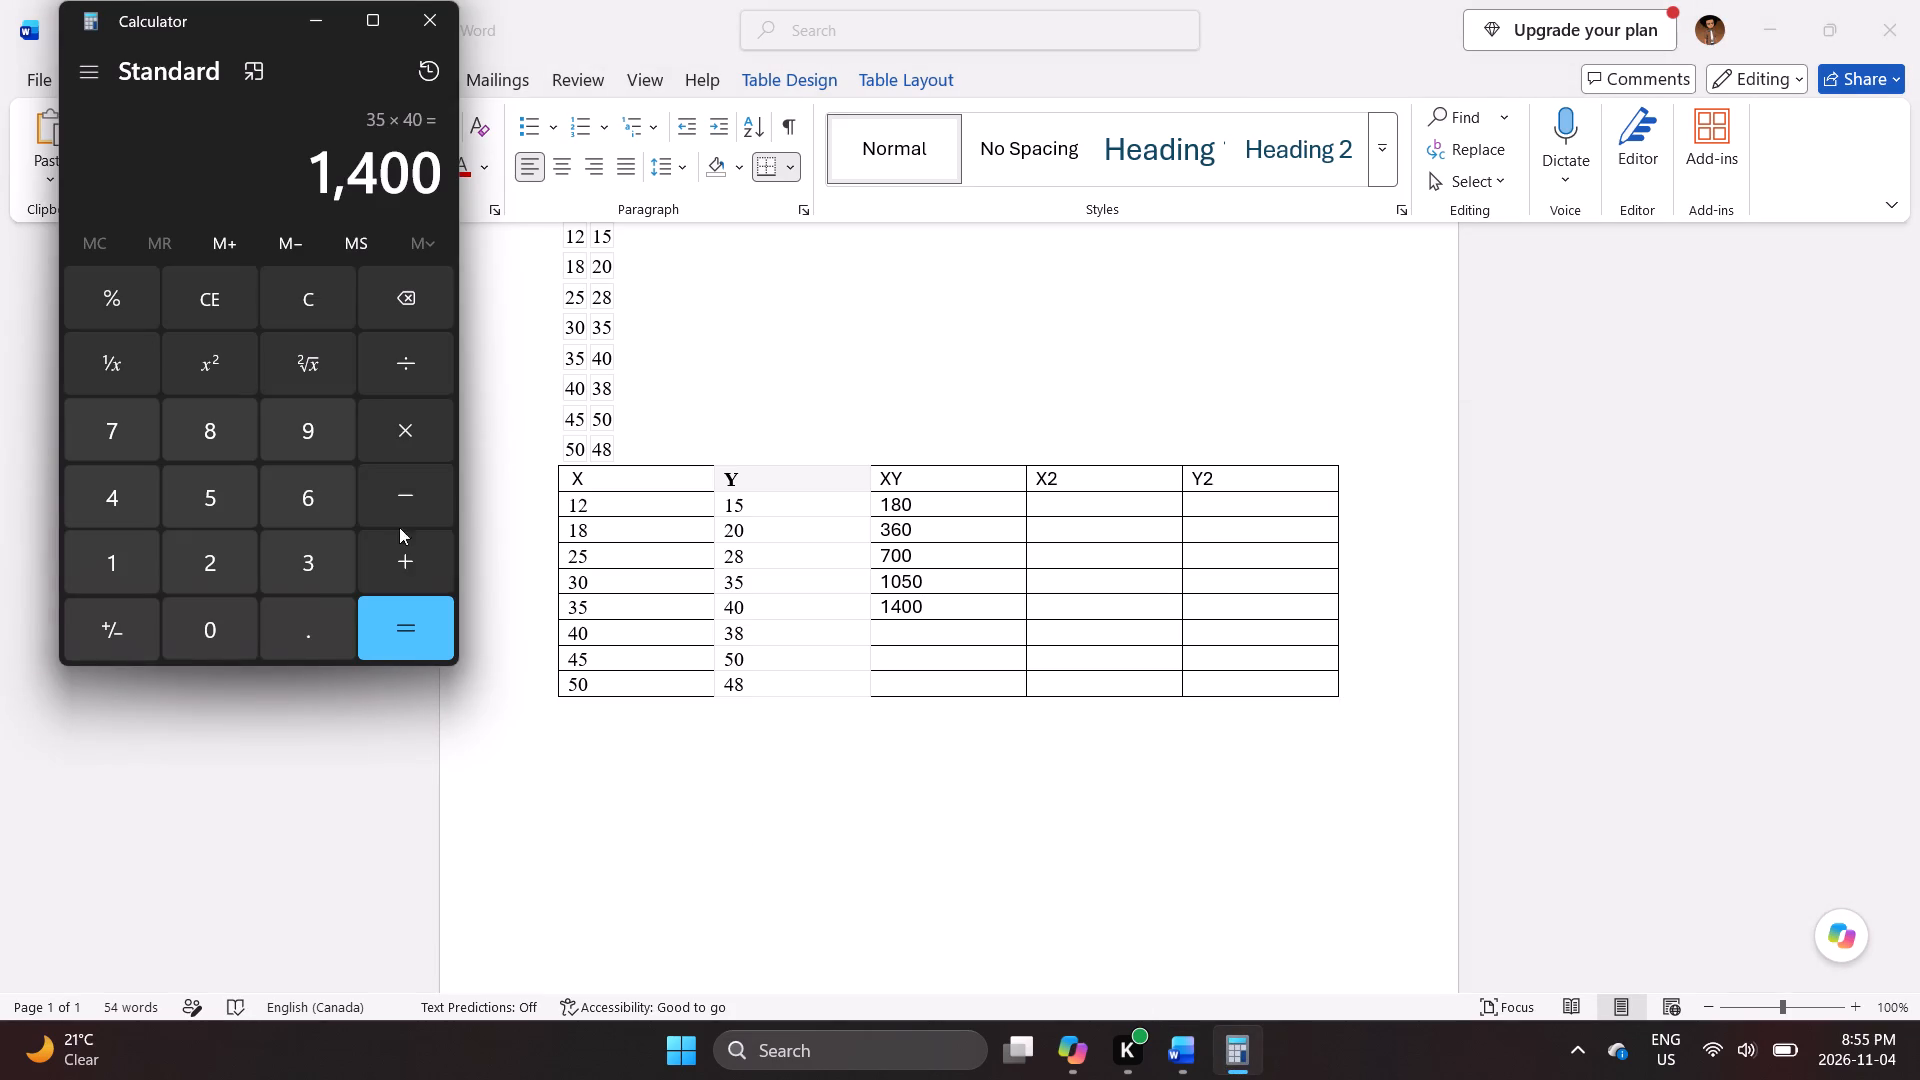
pyautogui.click(291, 291)
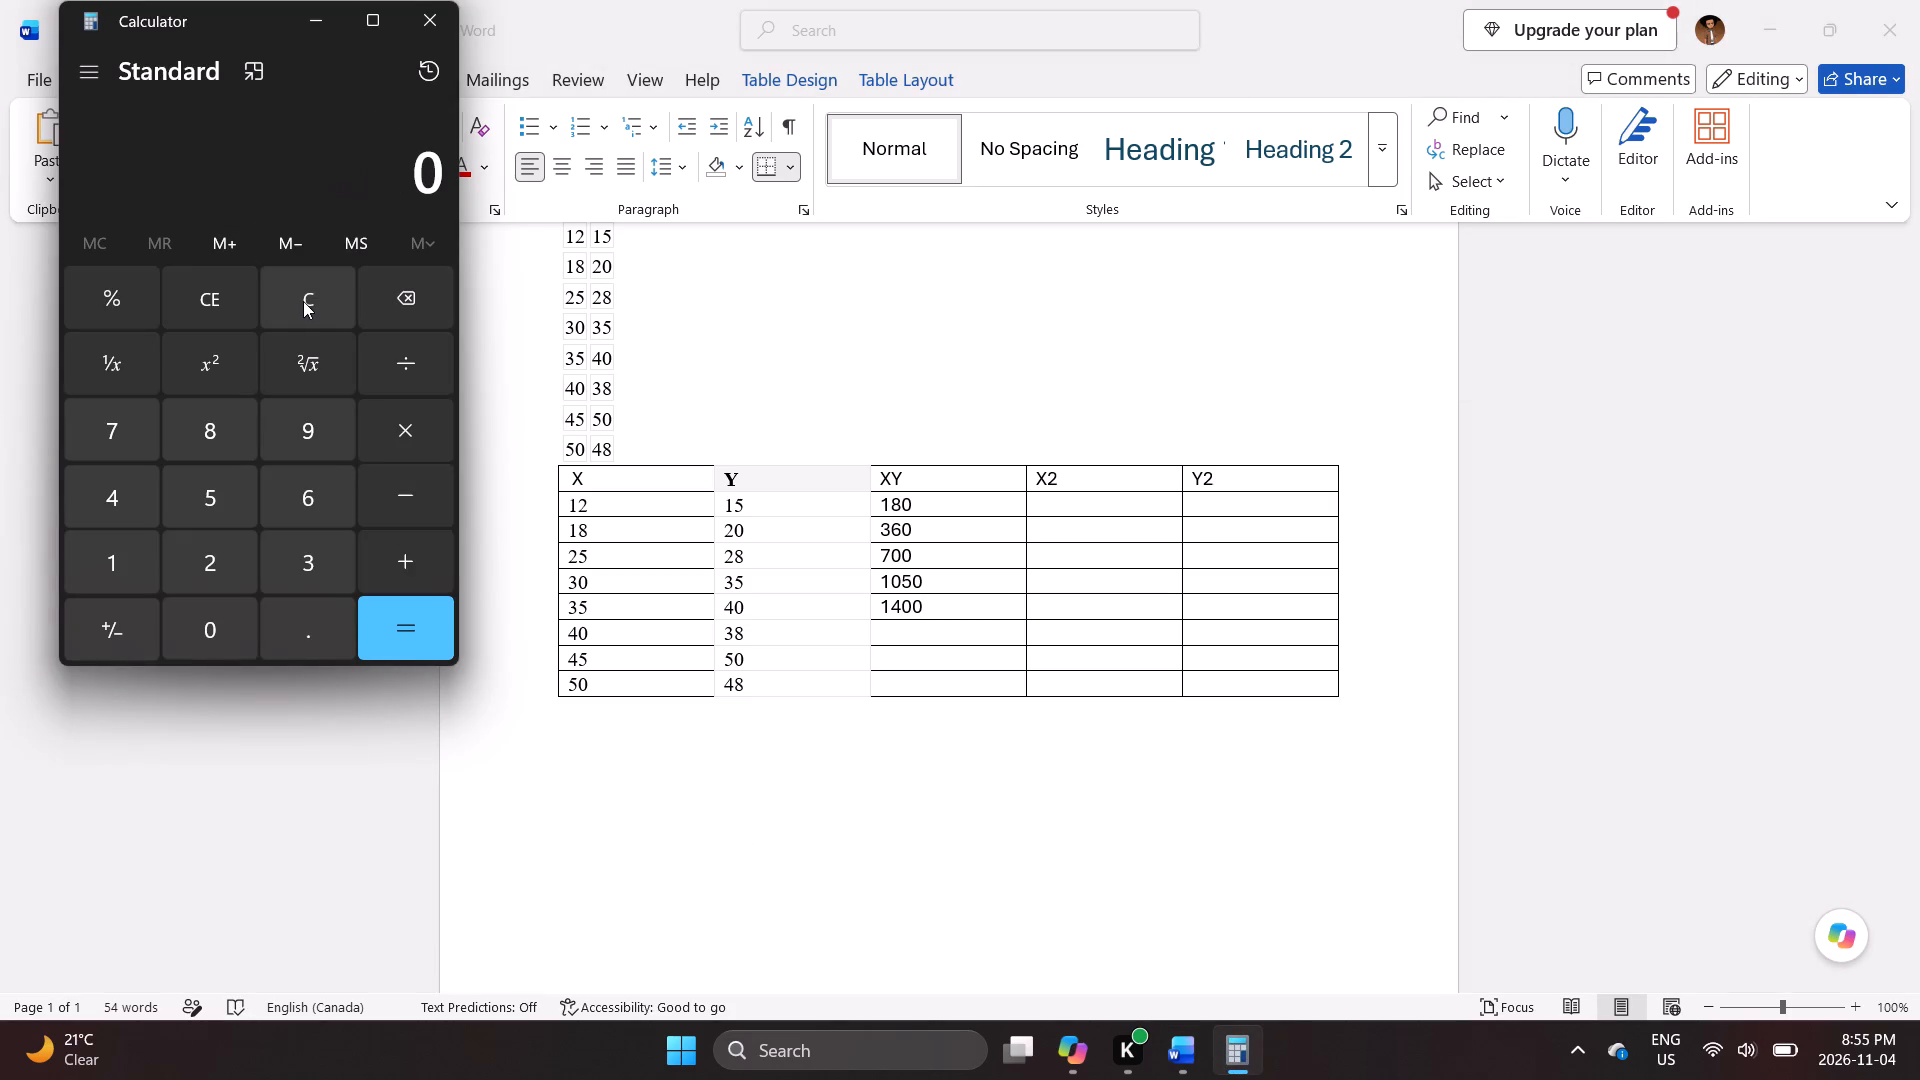
pyautogui.write('40')
pyautogui.click(377, 431)
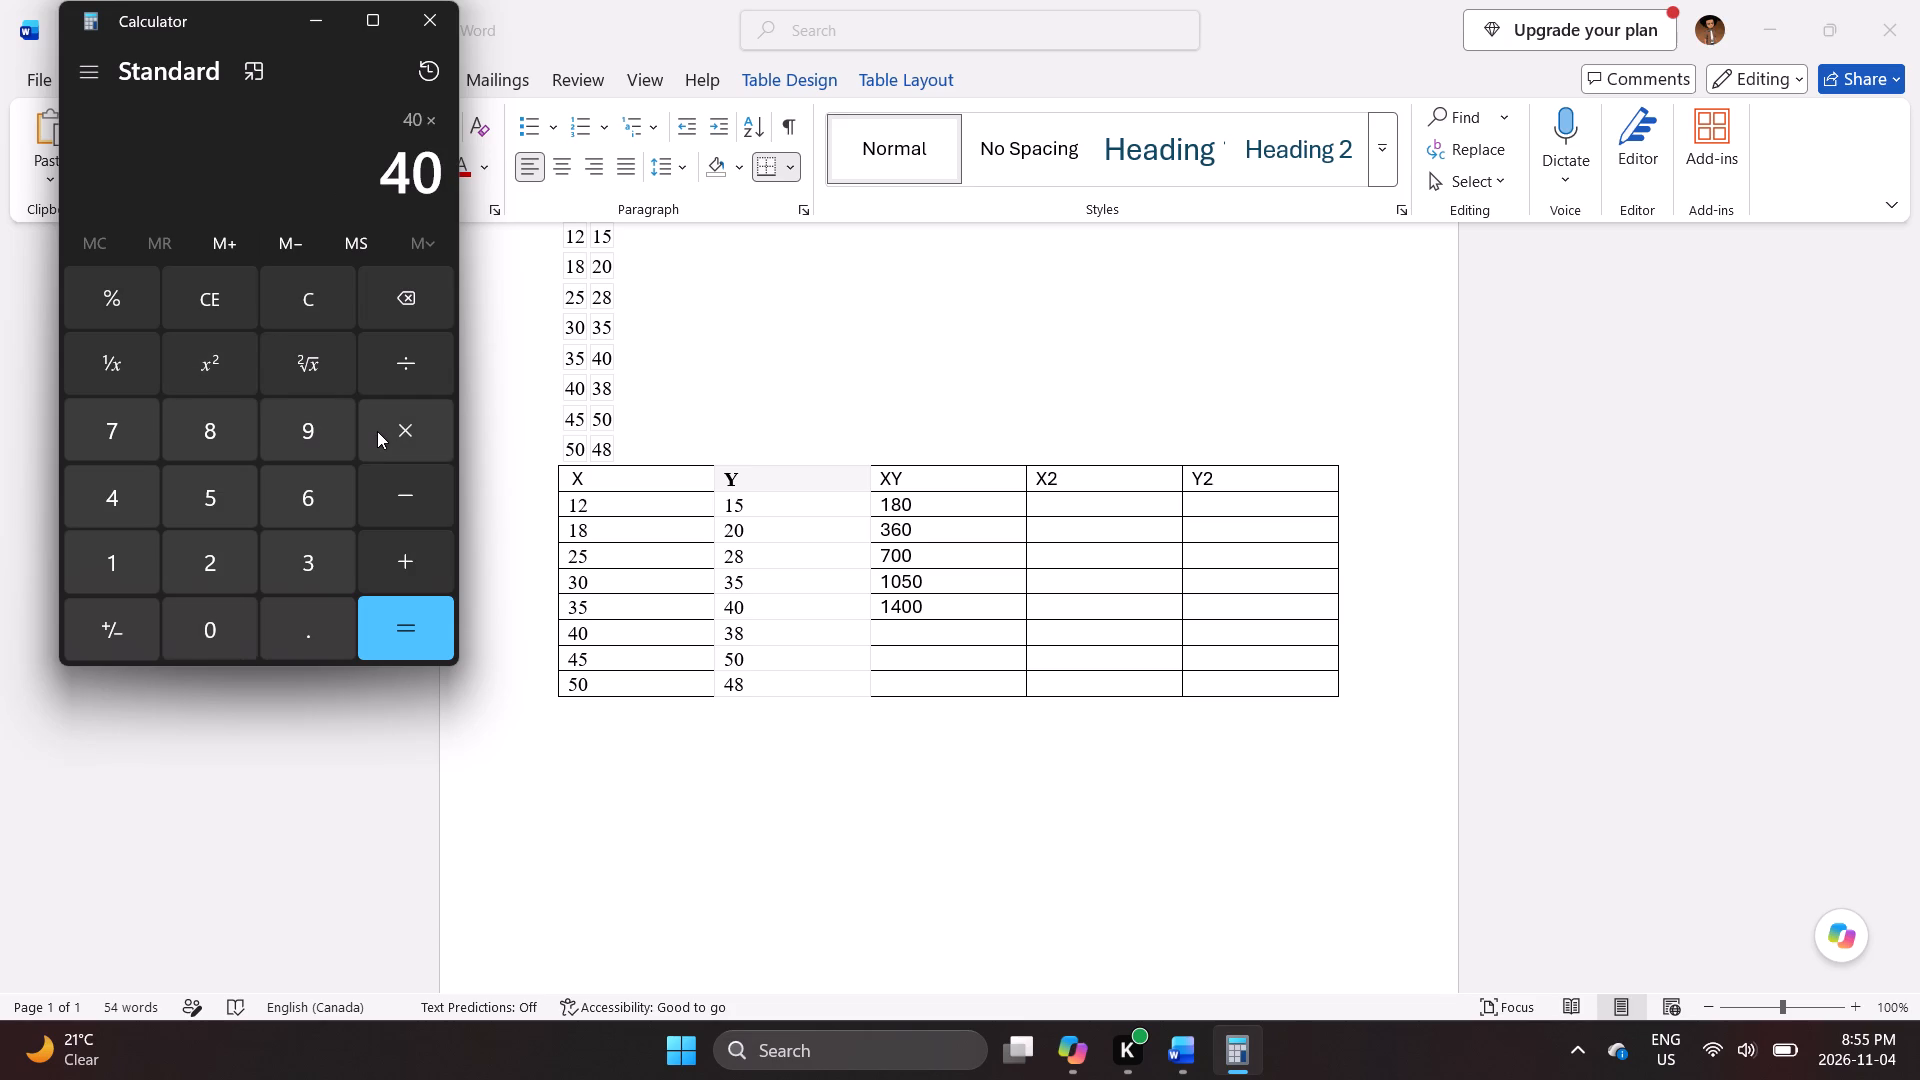
pyautogui.write('38')
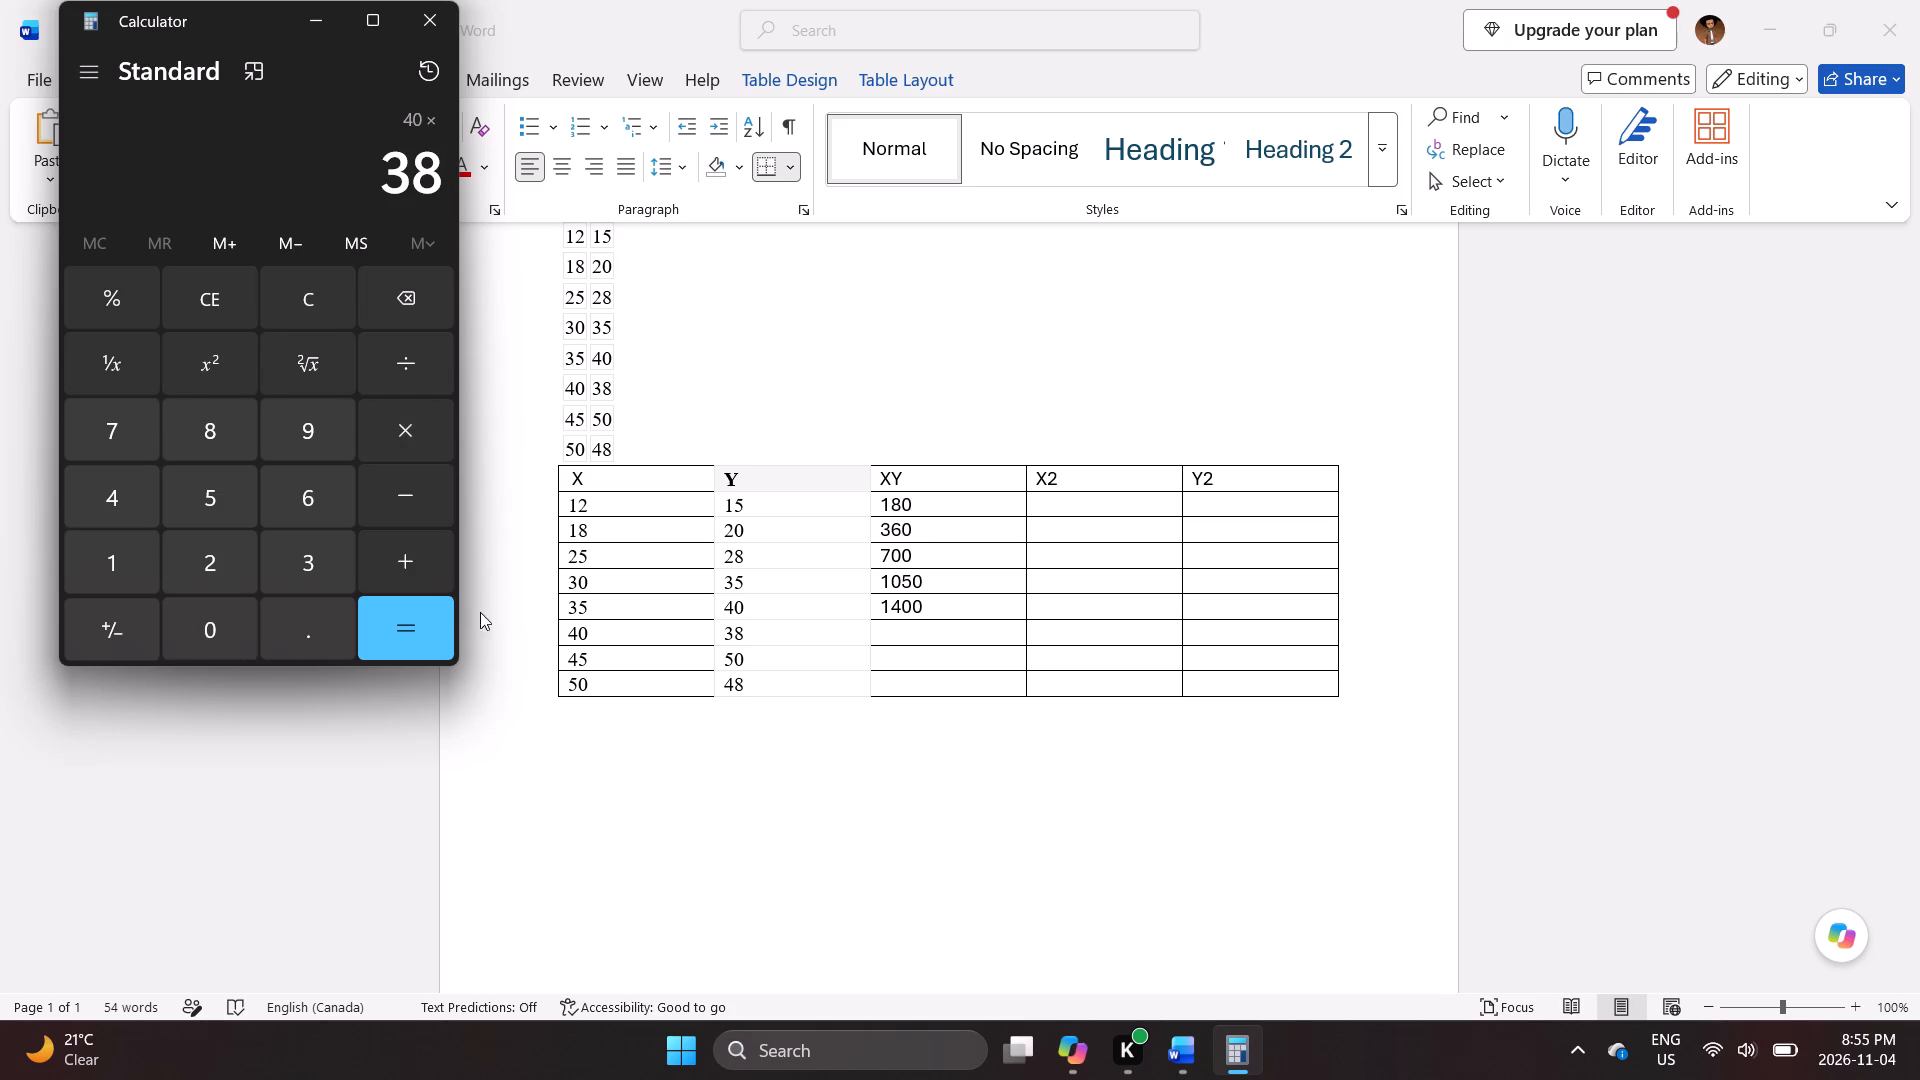
pyautogui.click(435, 615)
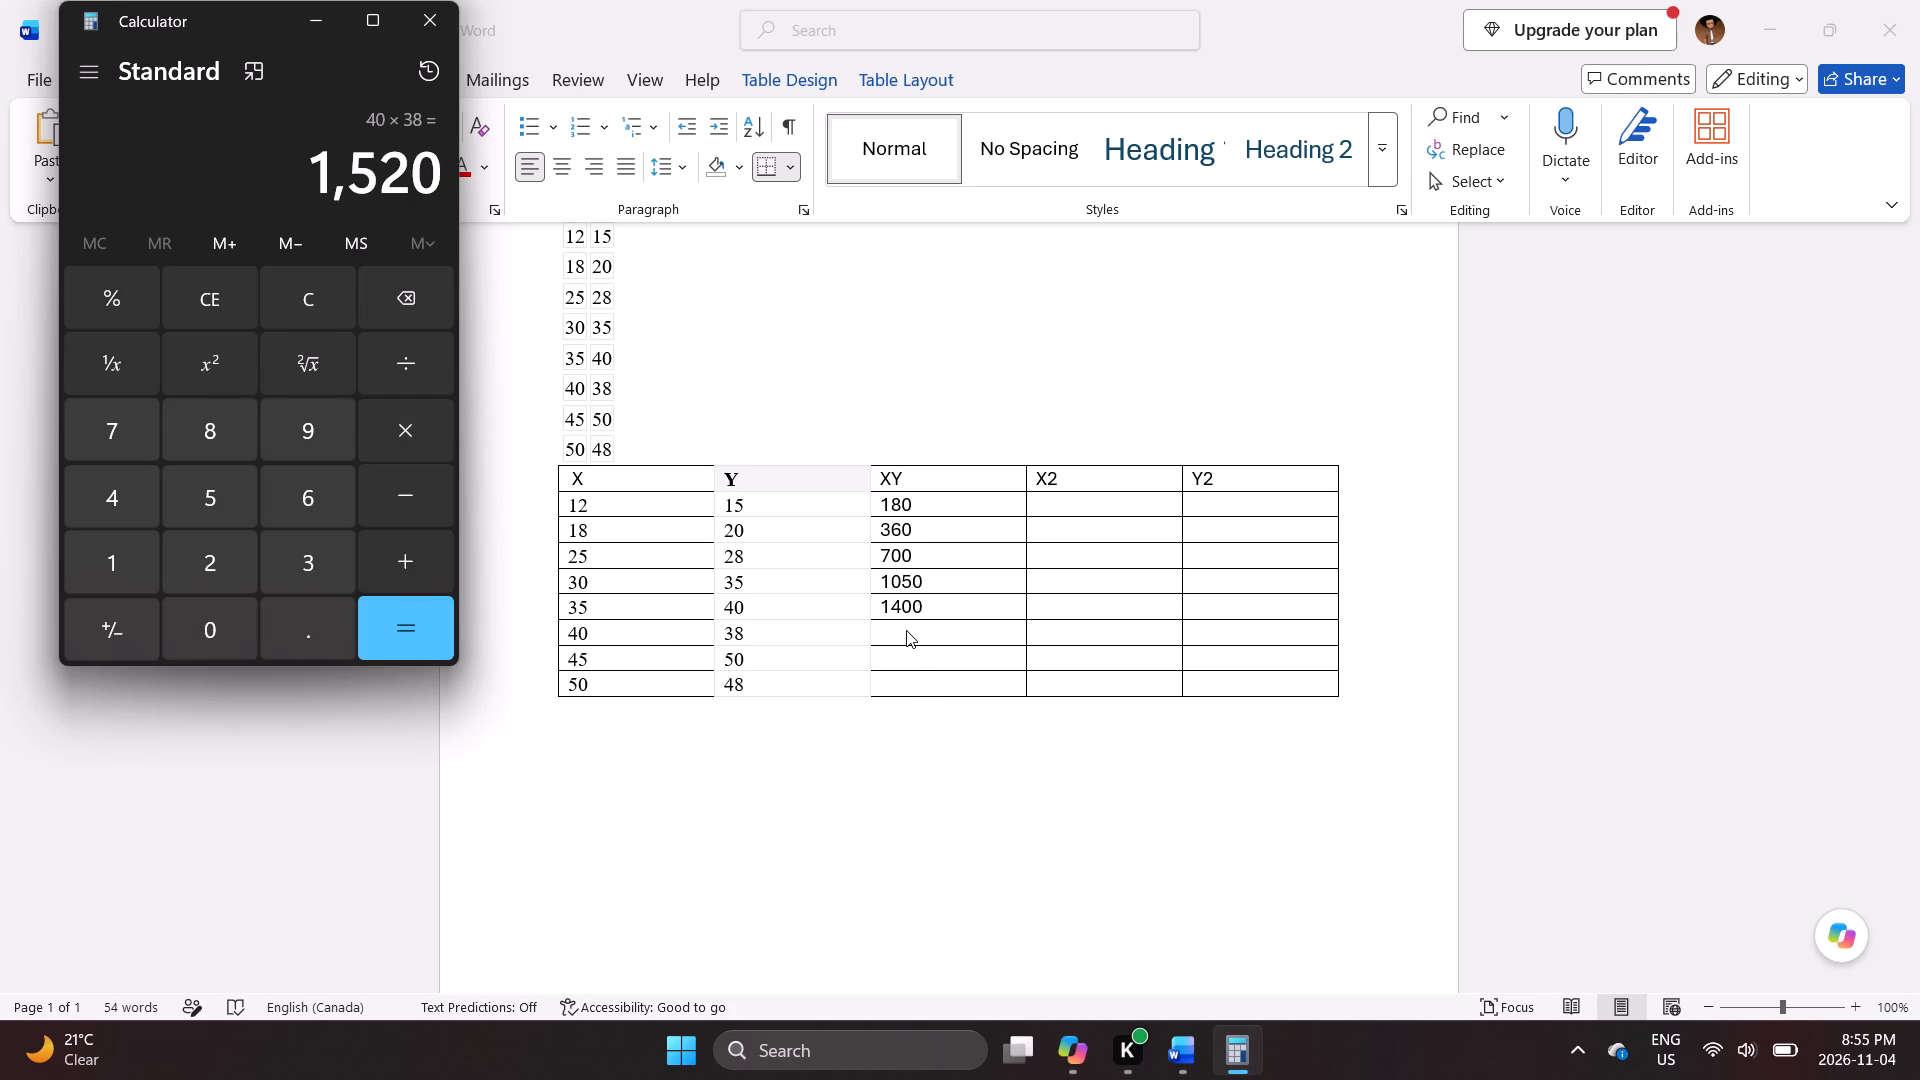
pyautogui.click(906, 630)
pyautogui.write('1520')
# Compute 45 × 50 in Calculator and enter 2250 in the Word table's XY cell for X = 45.
pyautogui.click(935, 658)
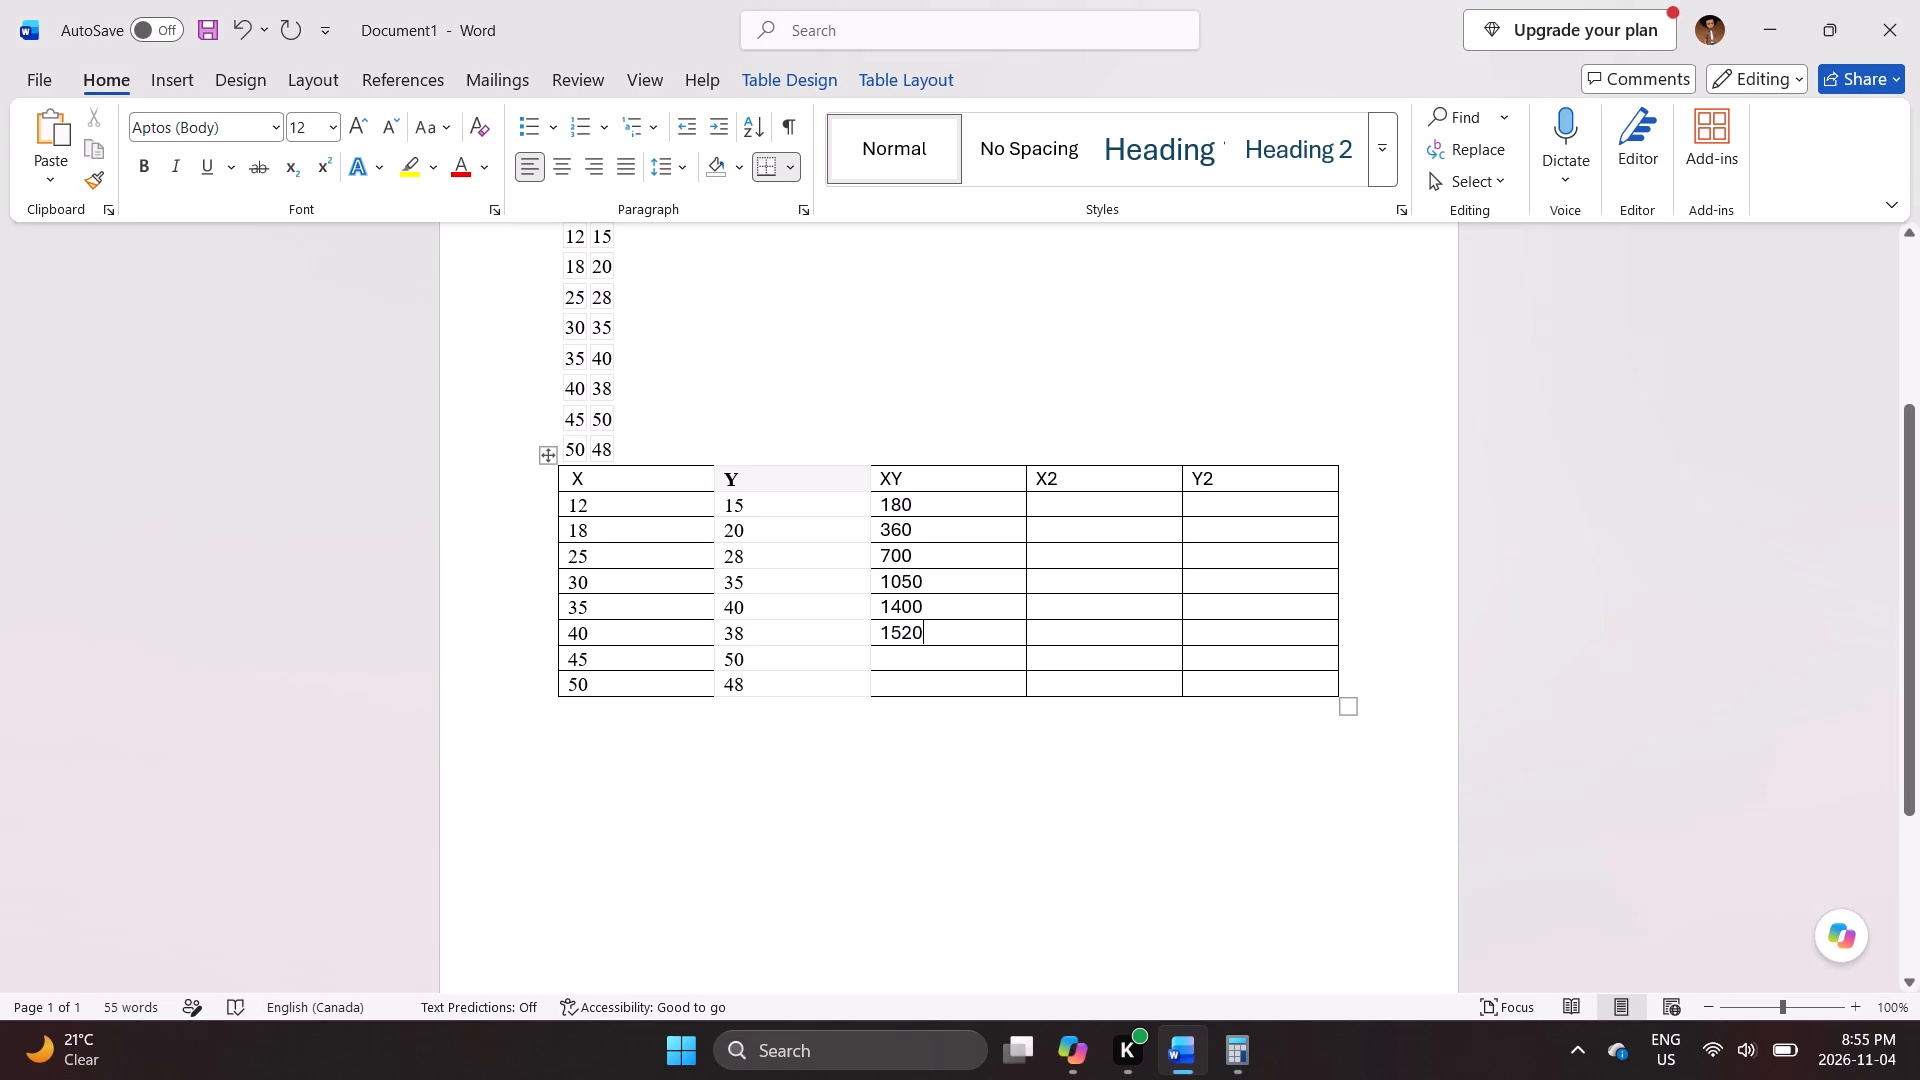
pyautogui.click(1229, 1039)
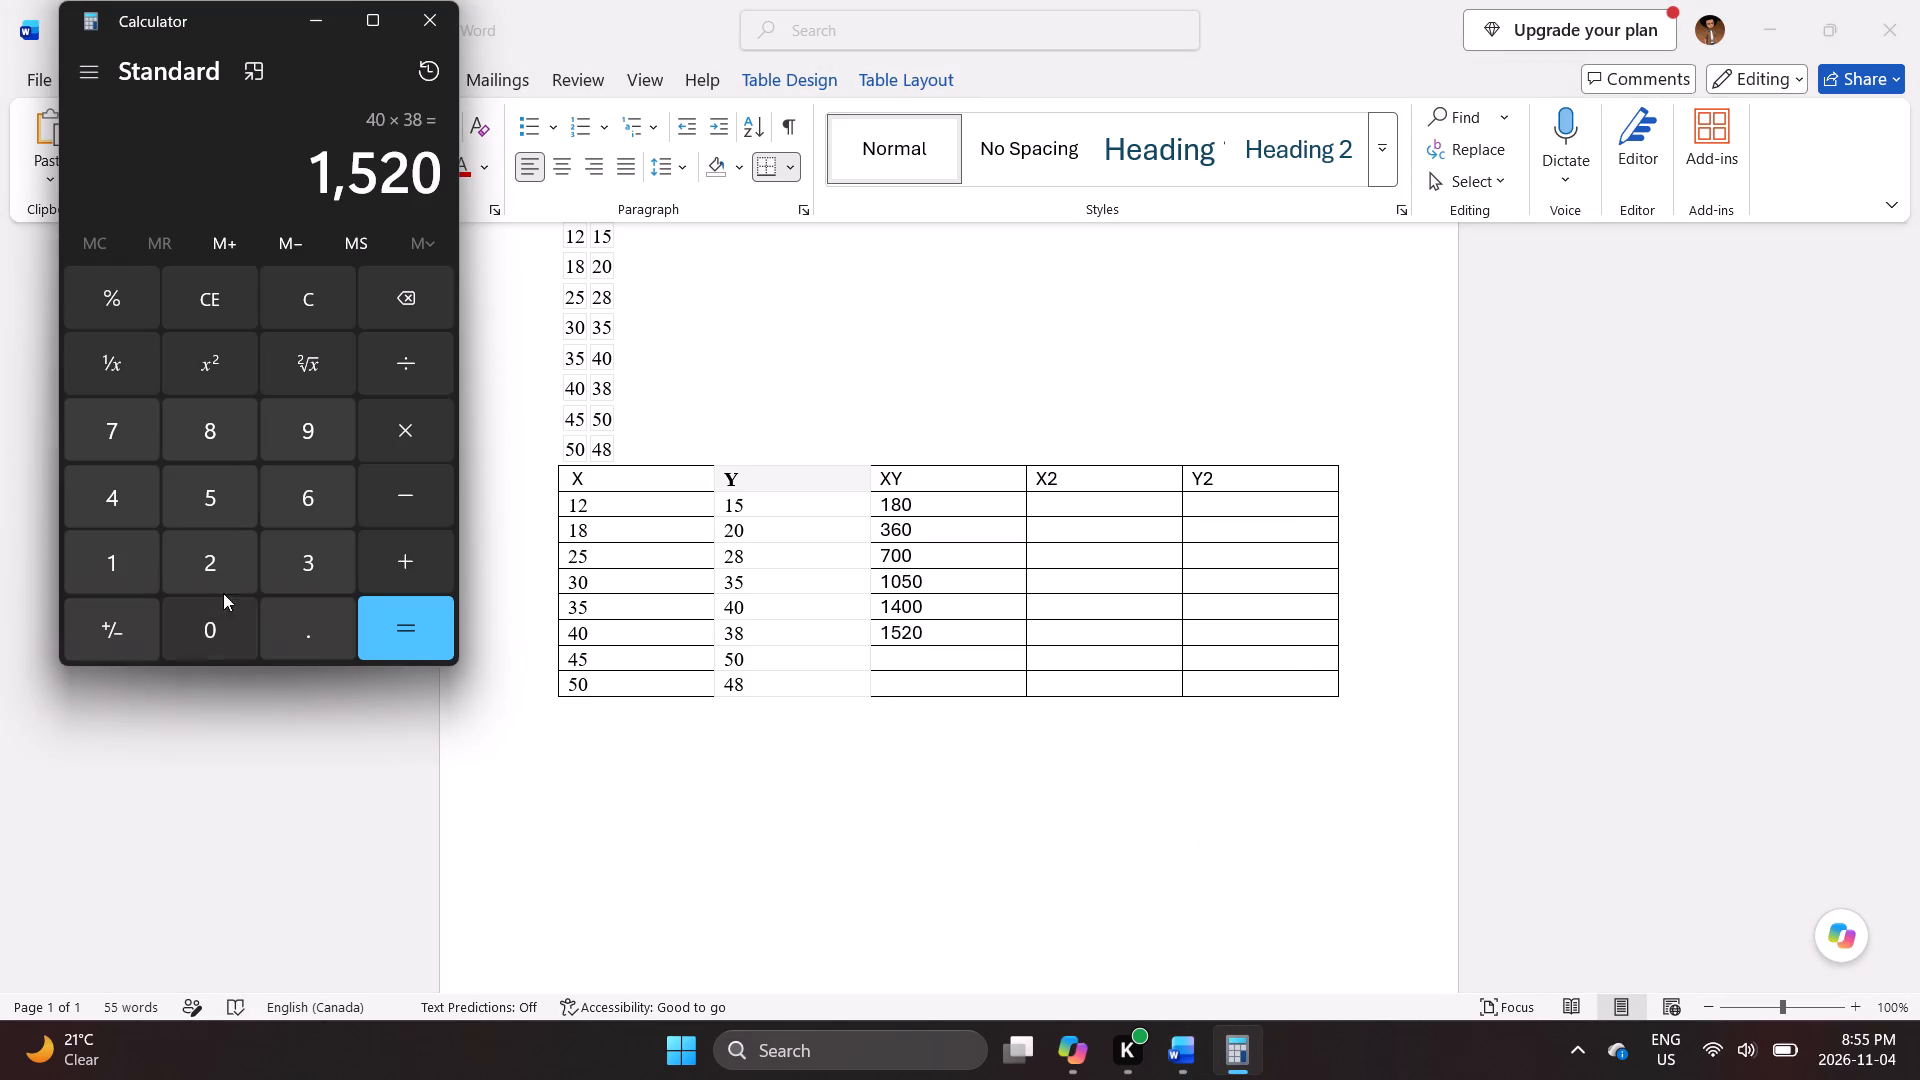
pyautogui.click(308, 318)
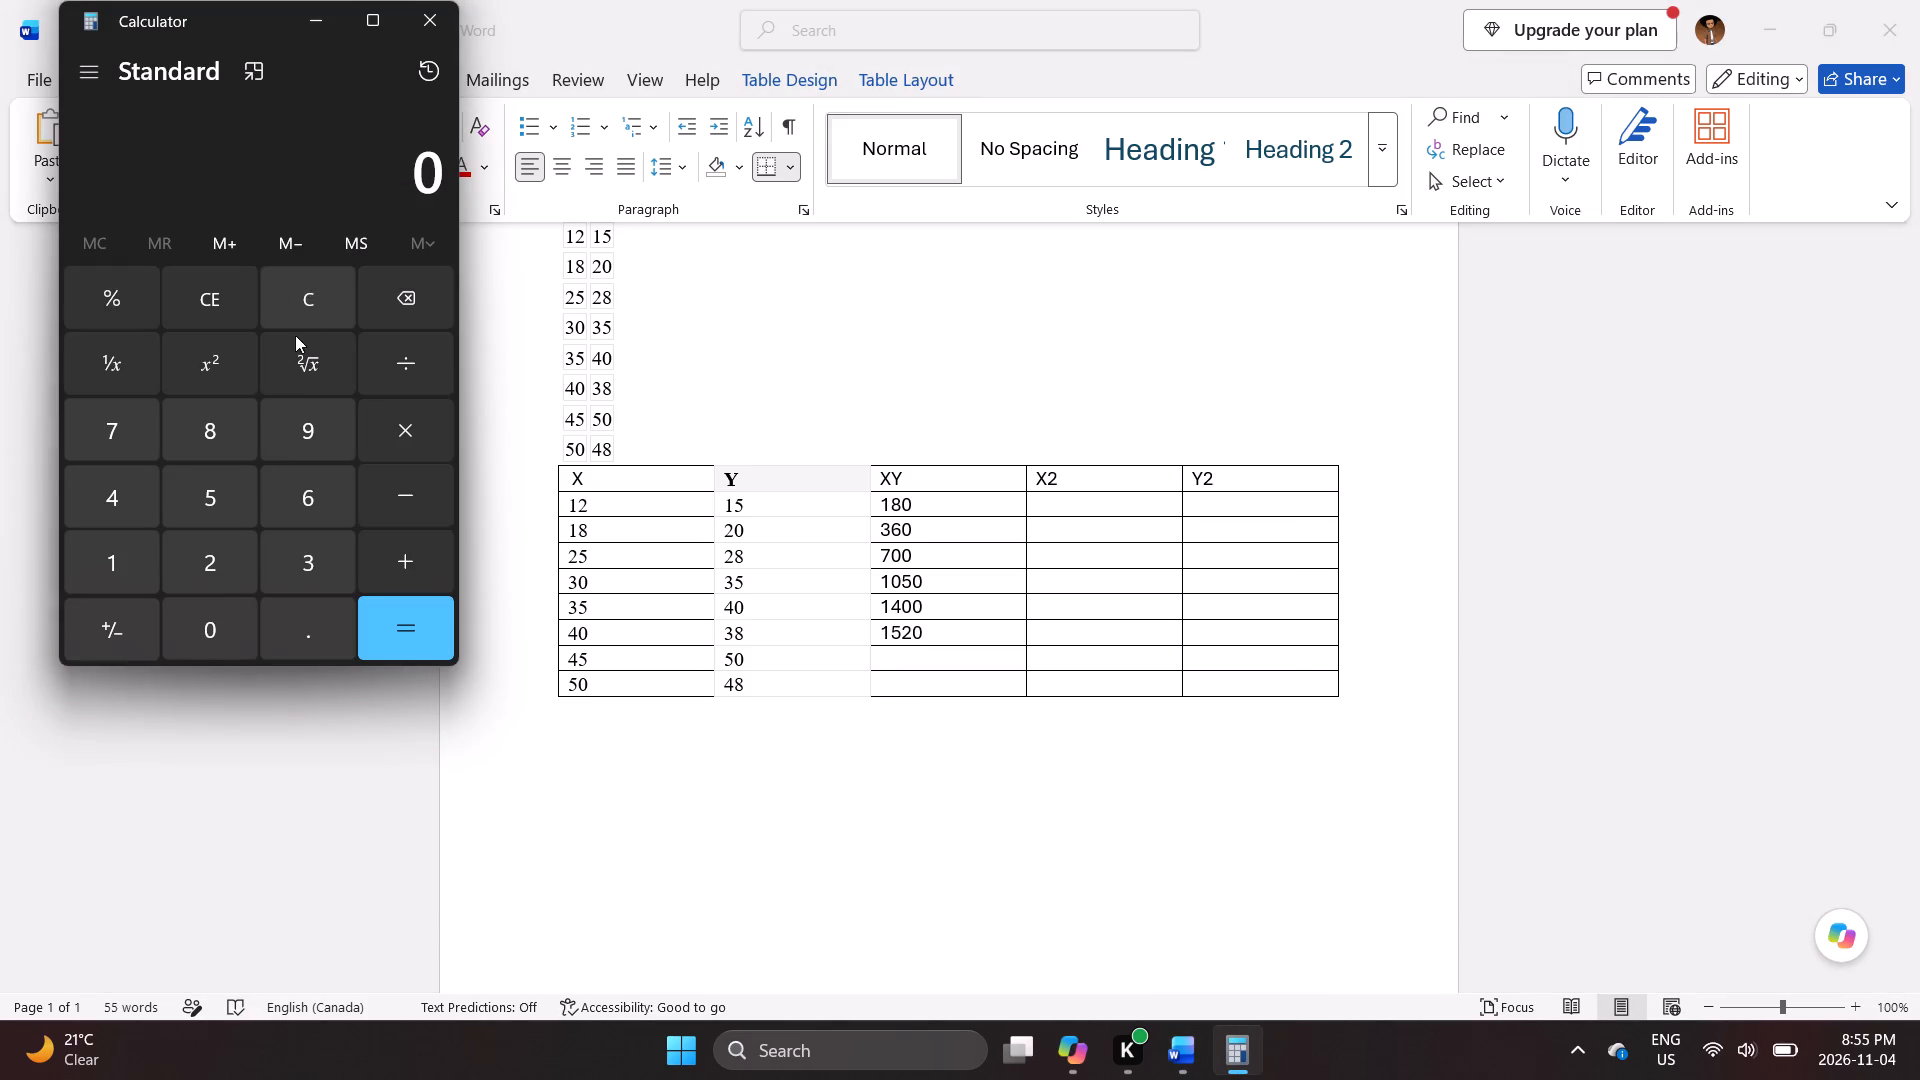
pyautogui.click(127, 503)
pyautogui.click(211, 503)
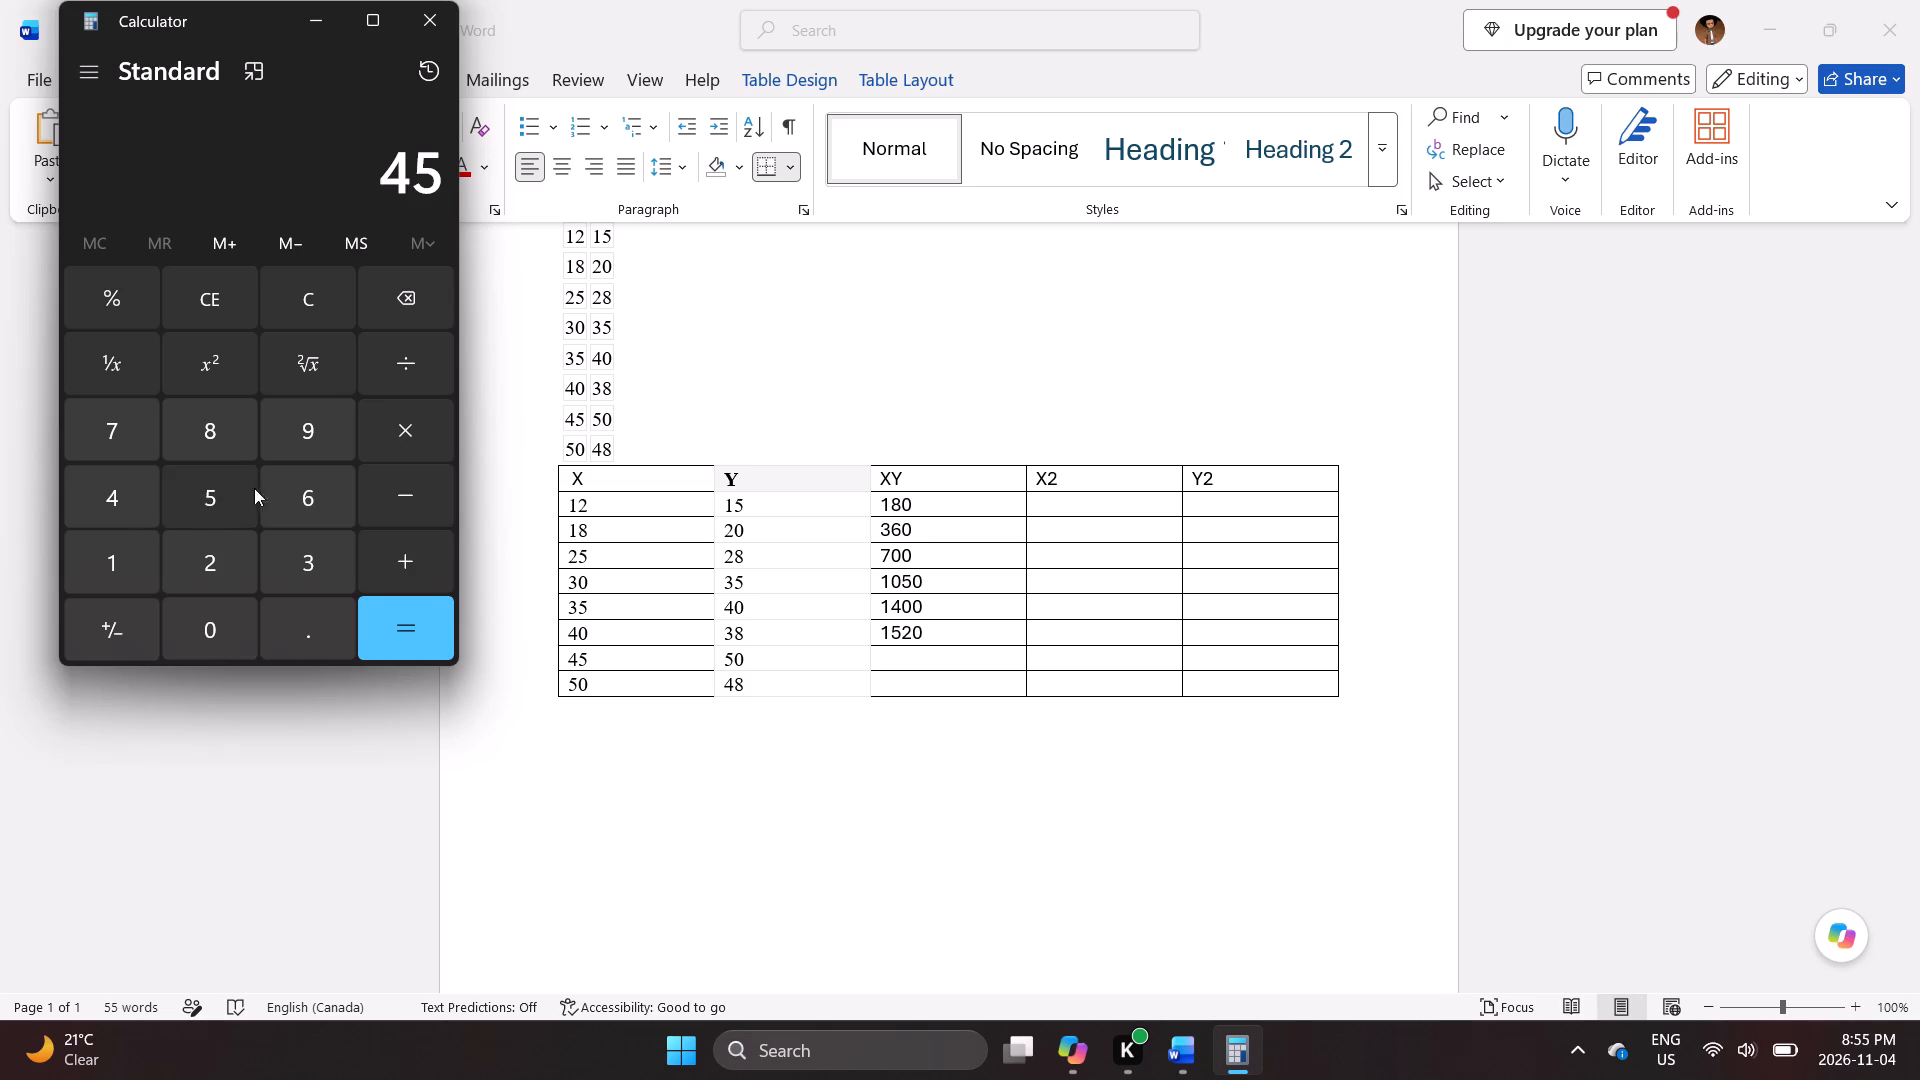
pyautogui.click(409, 429)
pyautogui.click(239, 508)
pyautogui.click(228, 625)
pyautogui.click(441, 639)
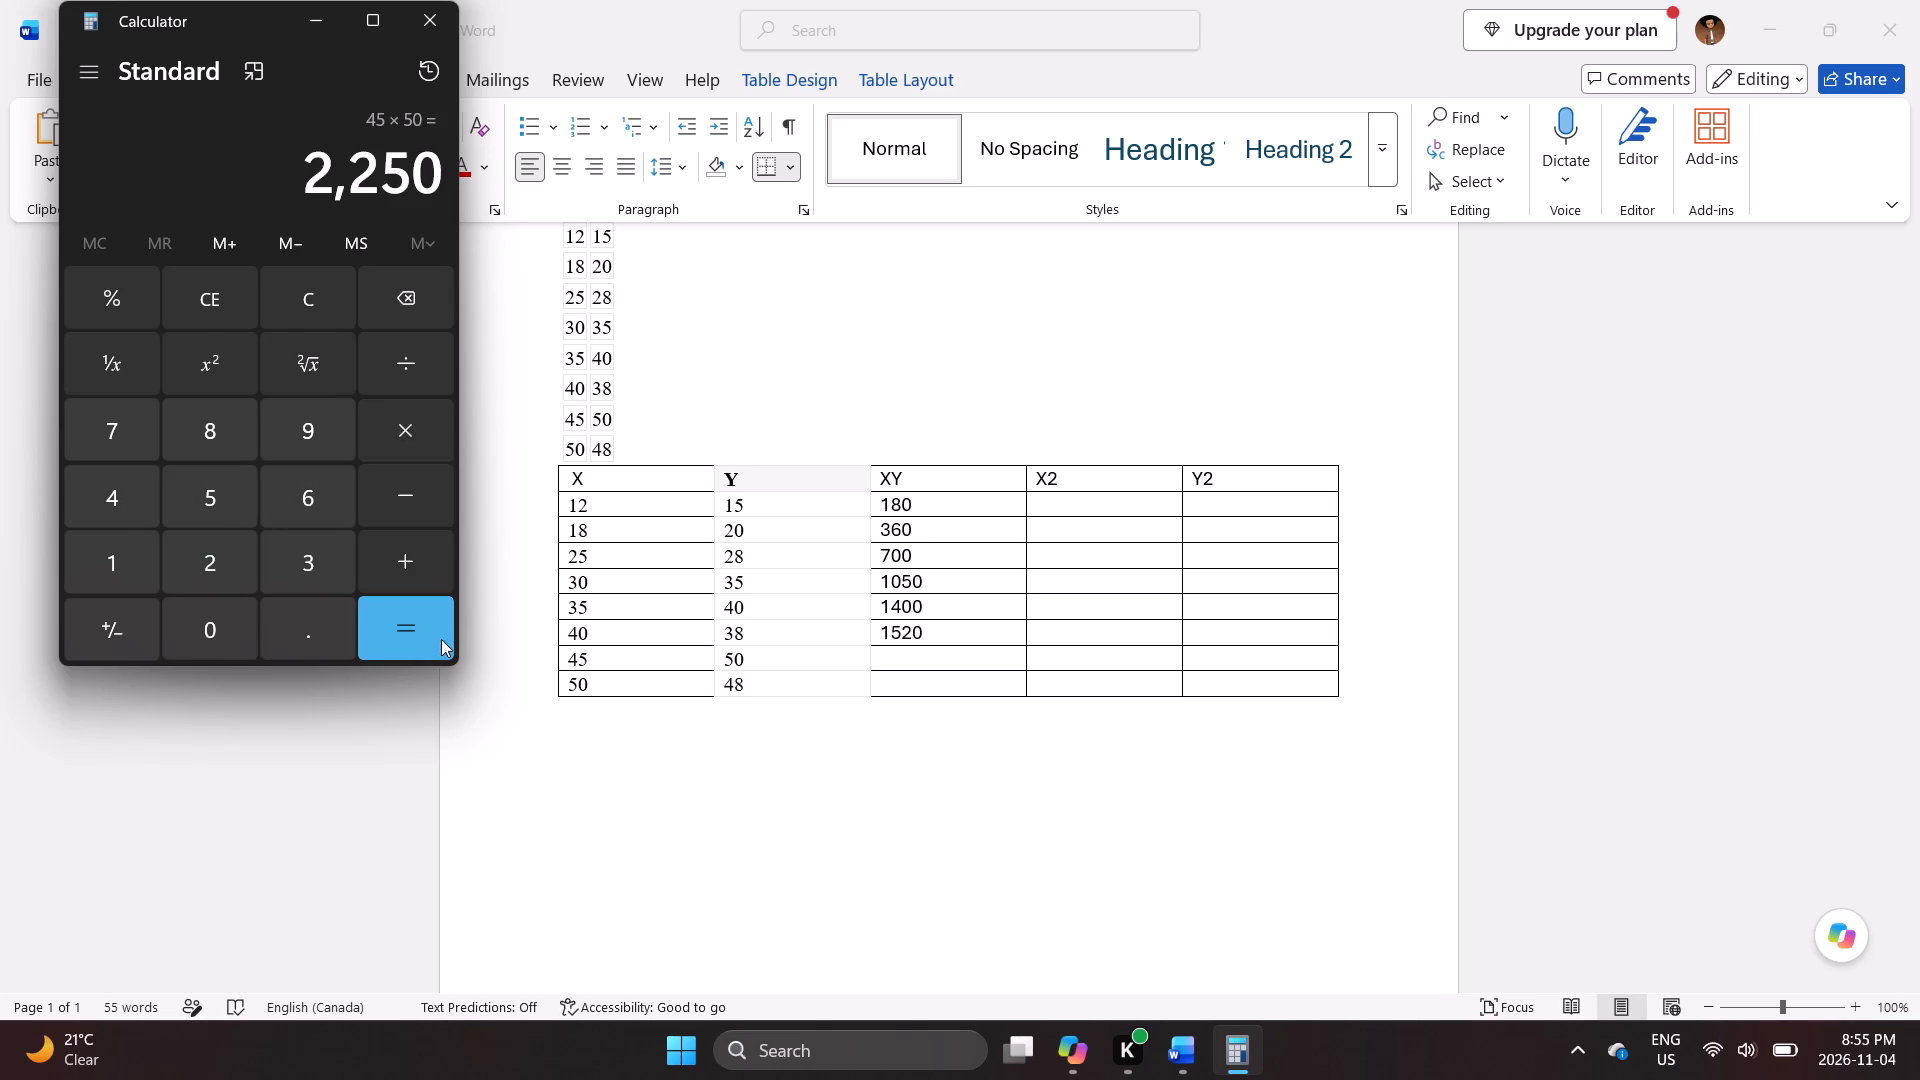
pyautogui.click(921, 657)
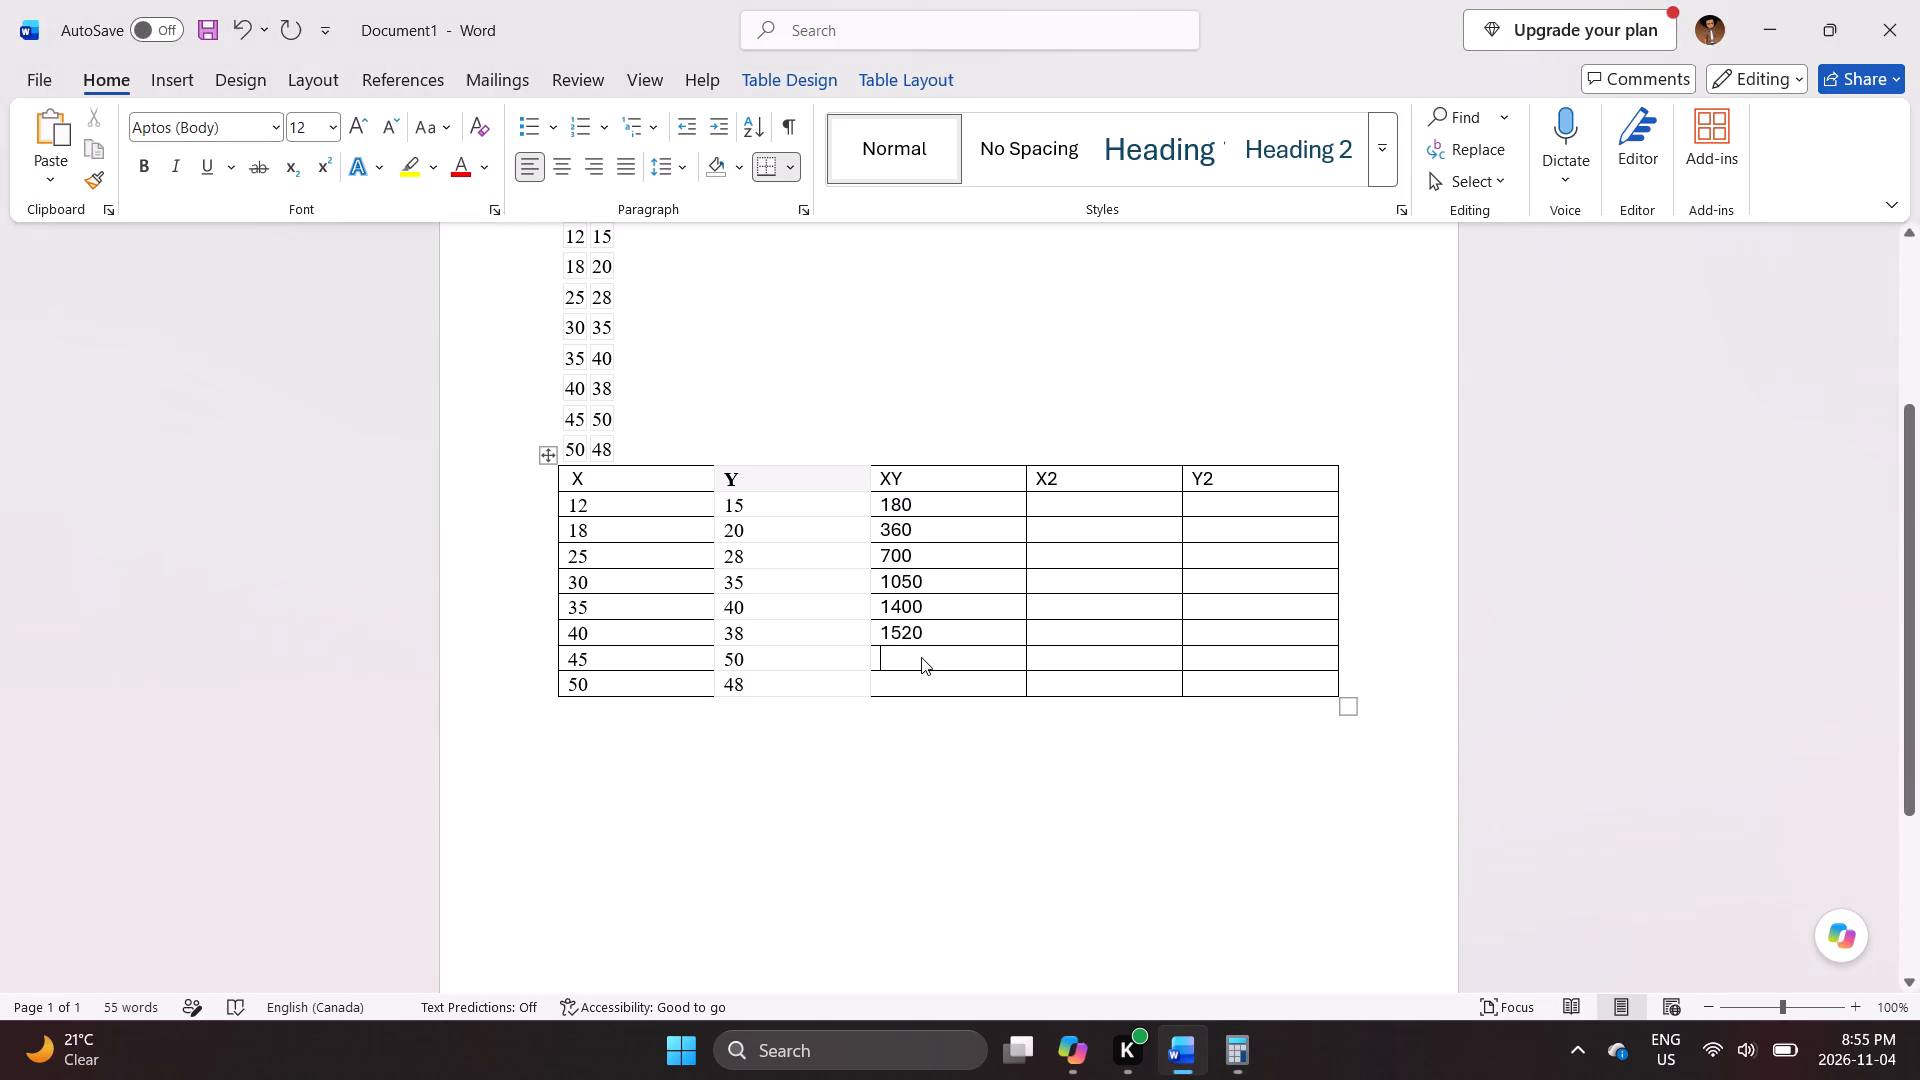
pyautogui.write('22')
pyautogui.write('50')
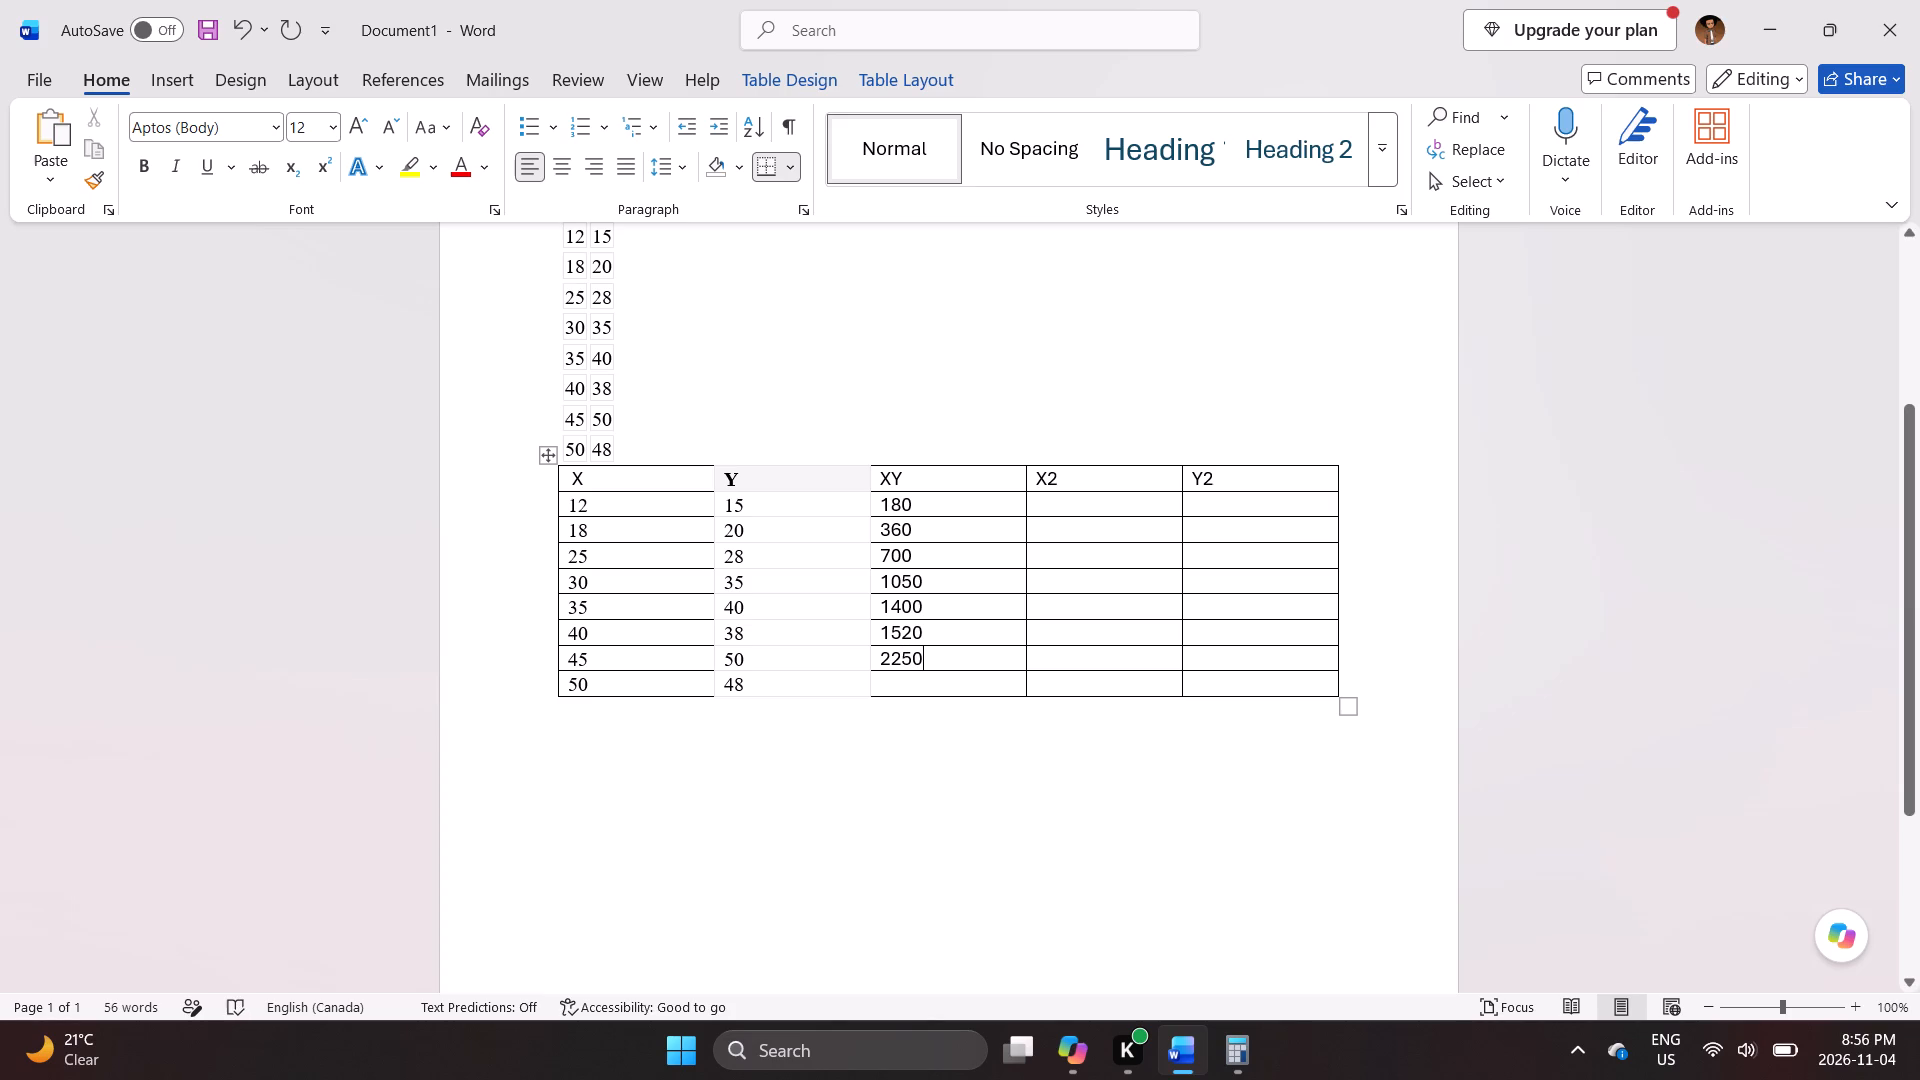
# Compute 50 × 8 in Calculator and enter 400 in the Word table's XY cell for X = 50.
pyautogui.click(967, 690)
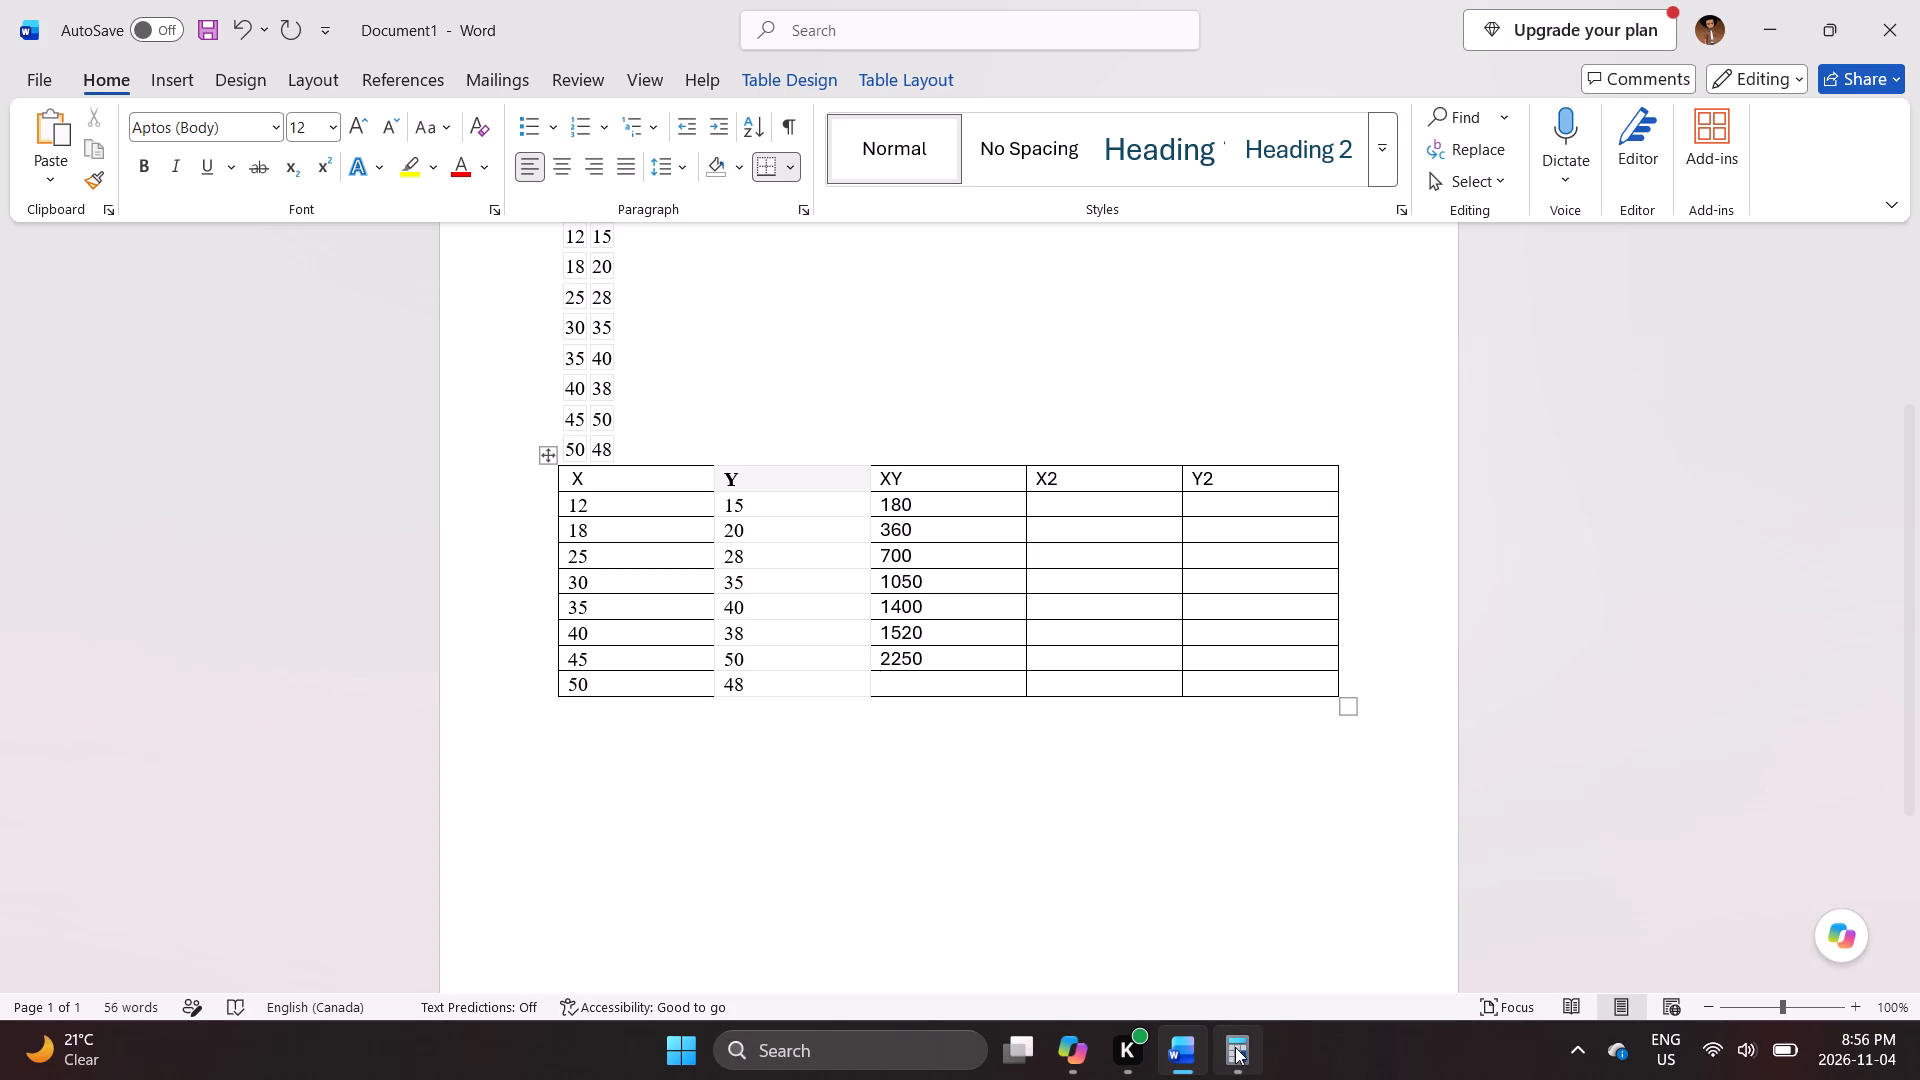
pyautogui.click(1235, 1047)
pyautogui.click(317, 303)
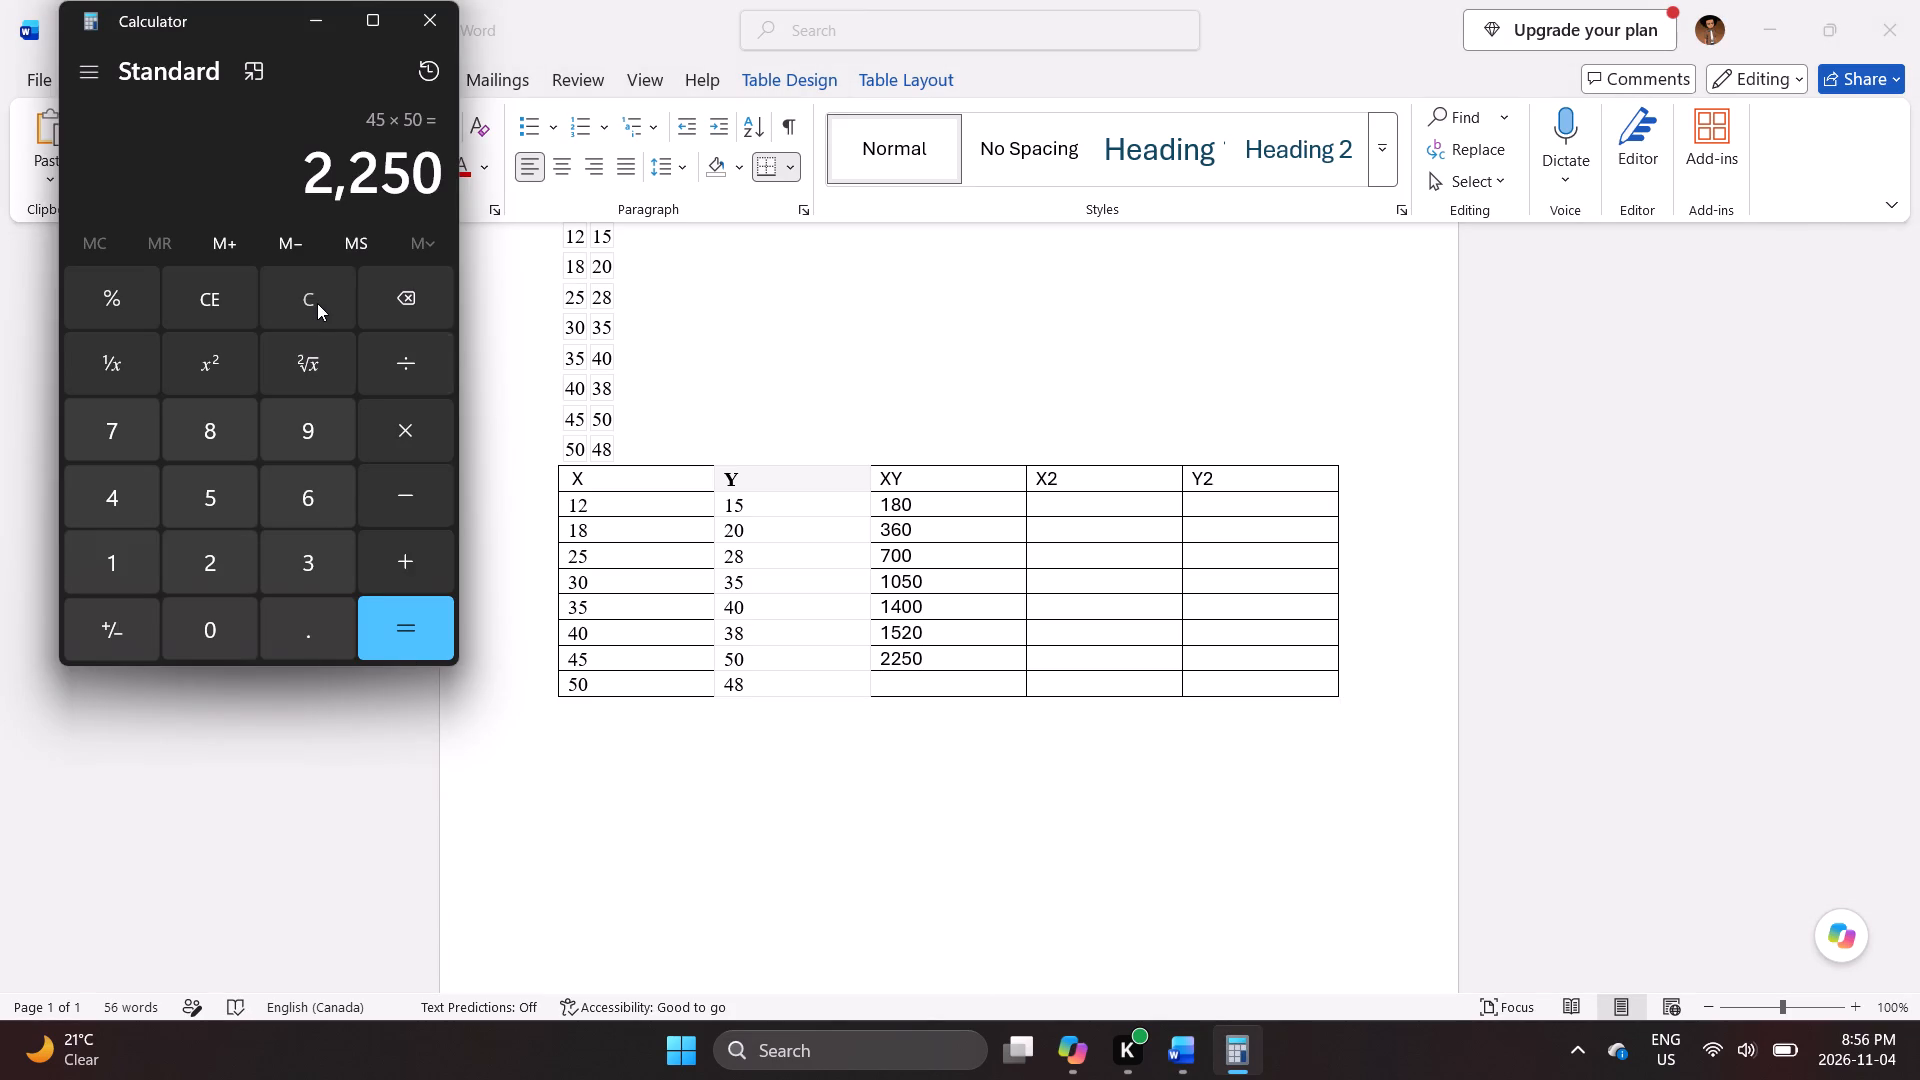
pyautogui.write('50')
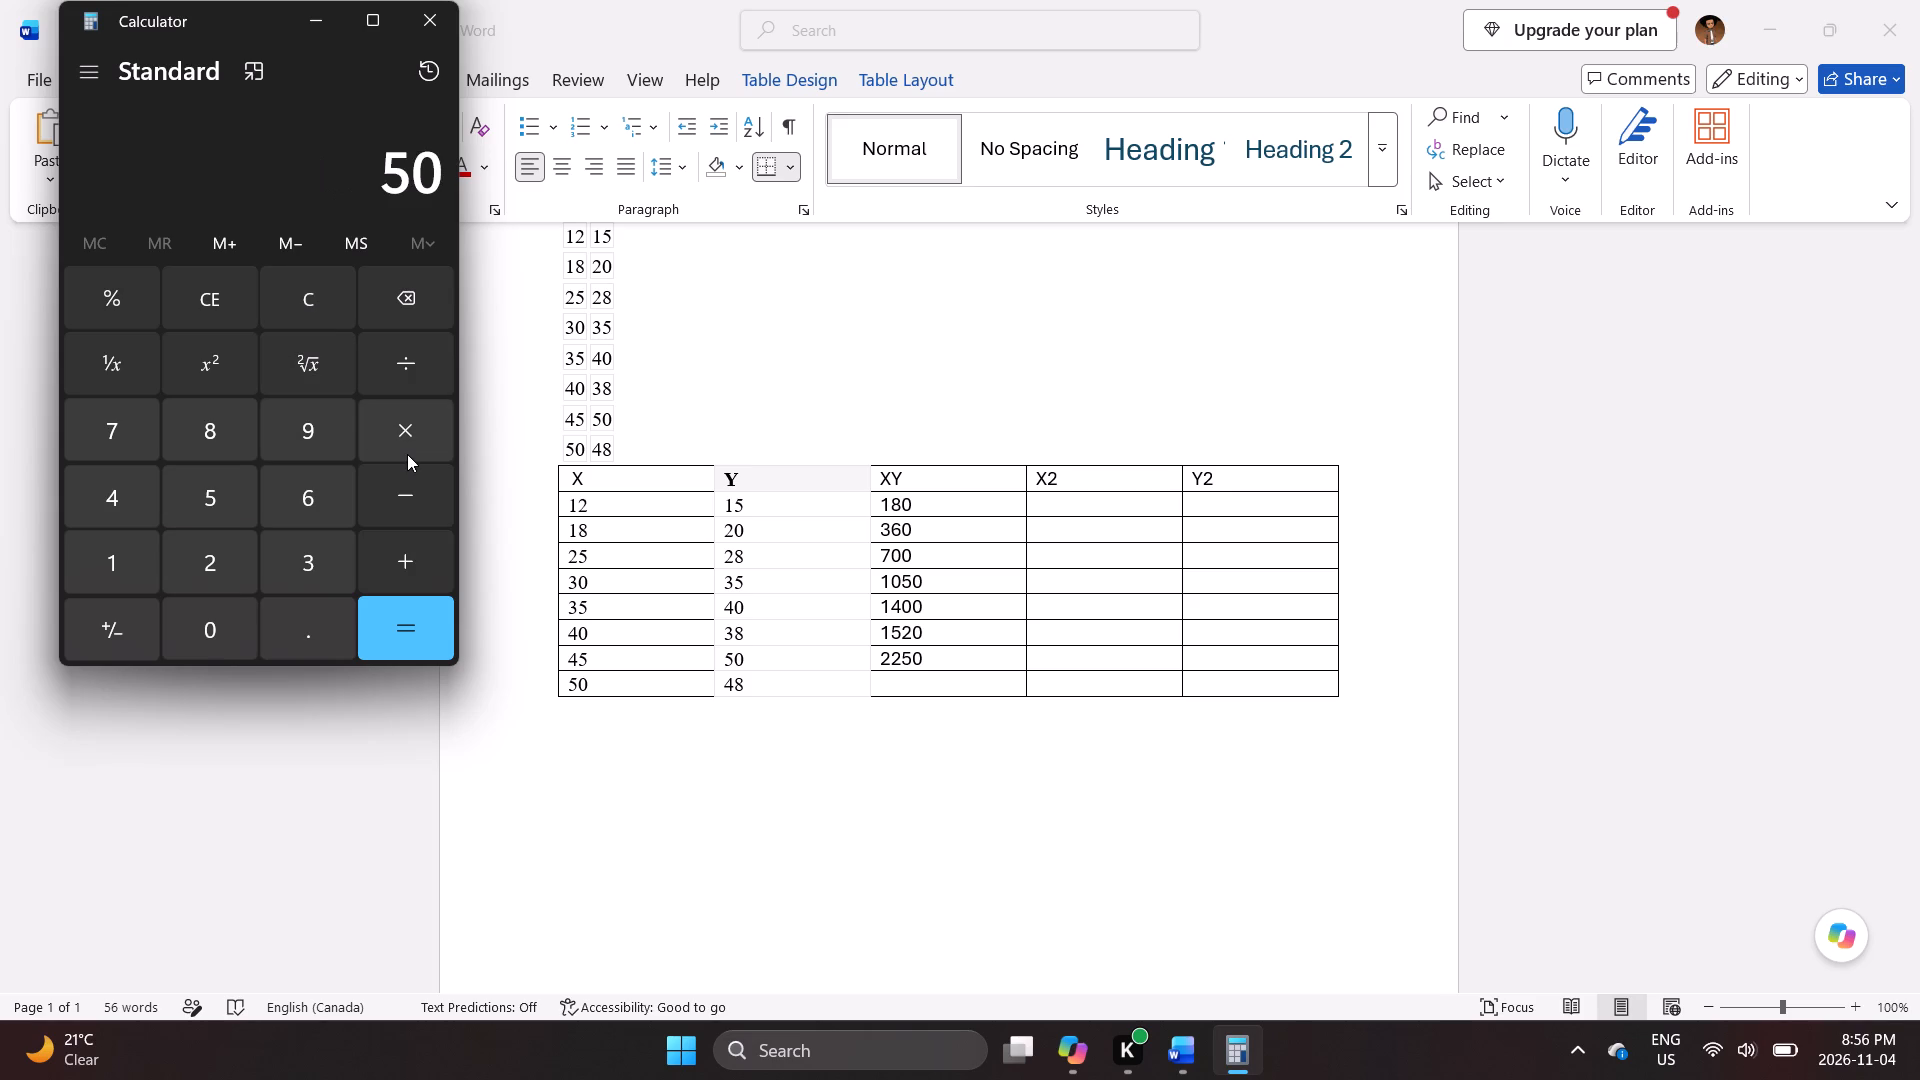
pyautogui.click(401, 445)
pyautogui.moveTo(132, 502); pyautogui.dragTo(177, 436)
pyautogui.click(177, 436)
pyautogui.click(409, 626)
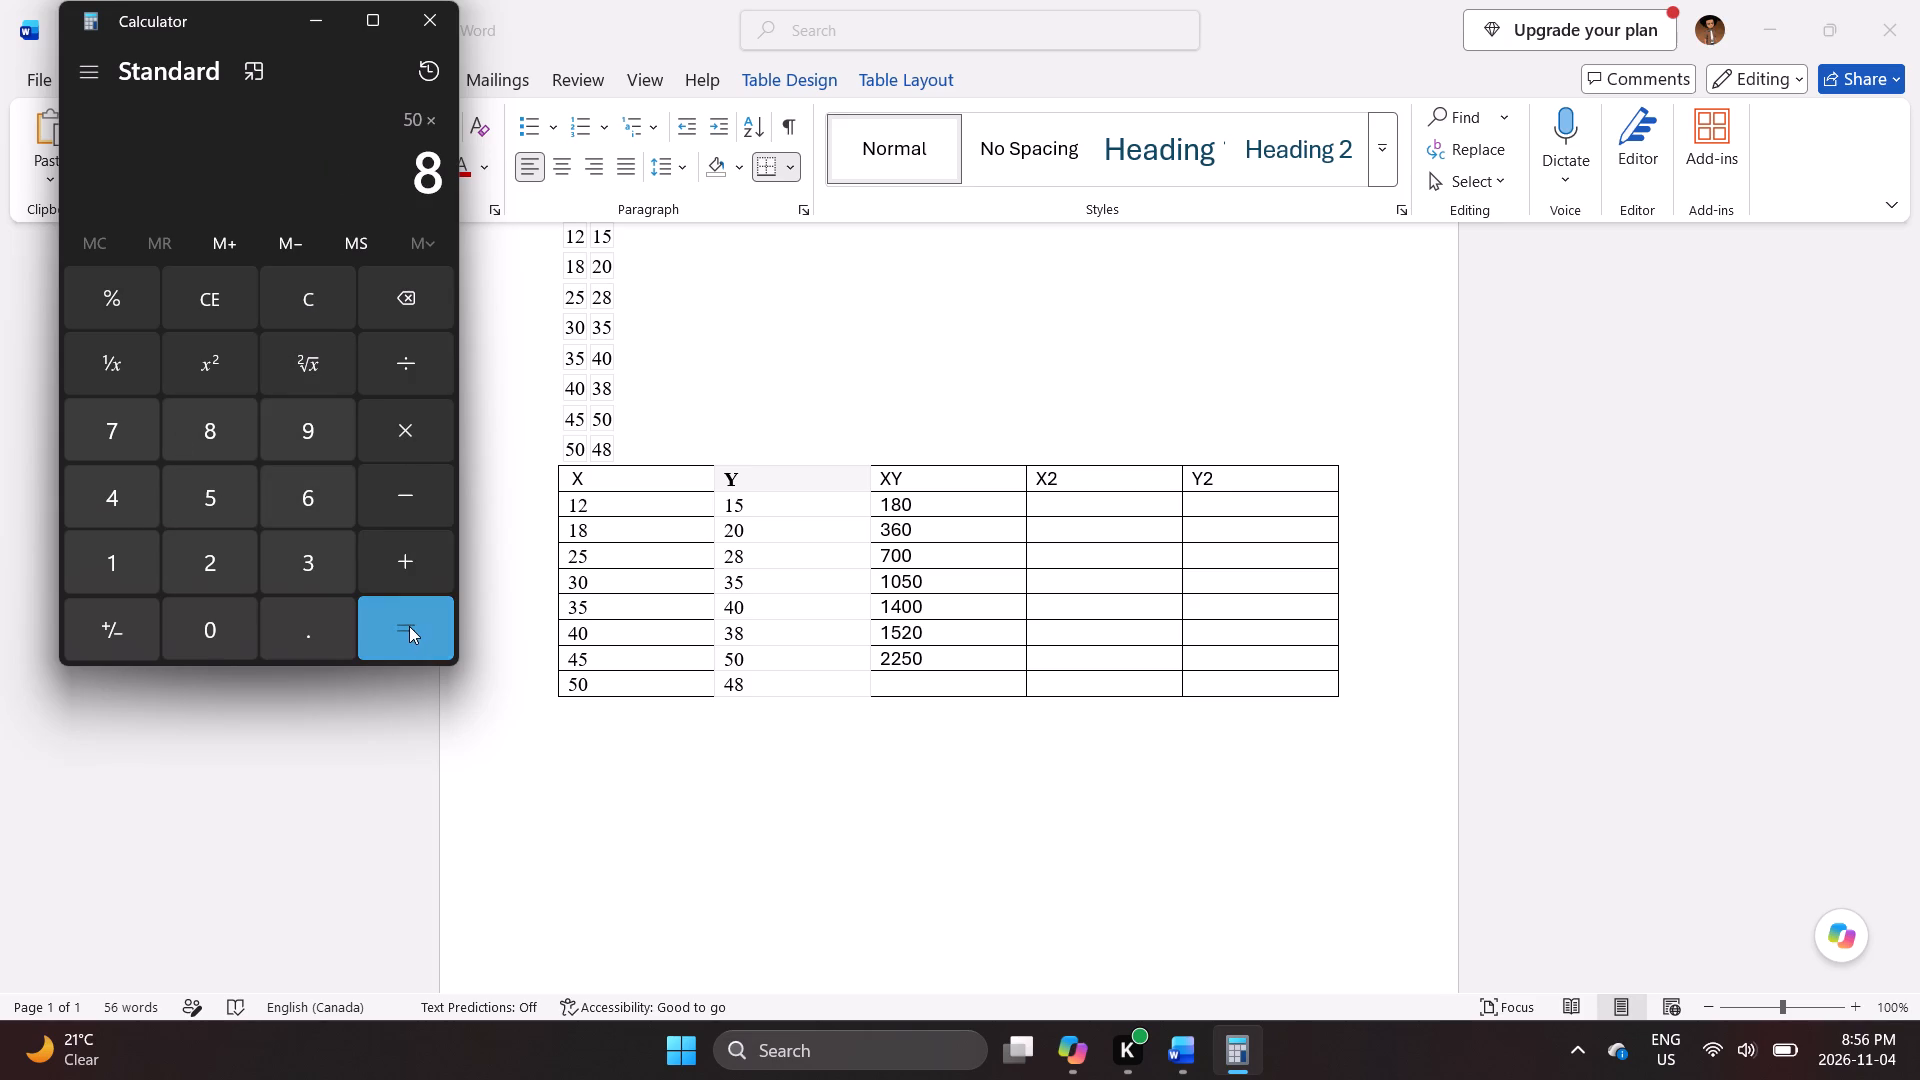
pyautogui.click(928, 677)
pyautogui.write('400')
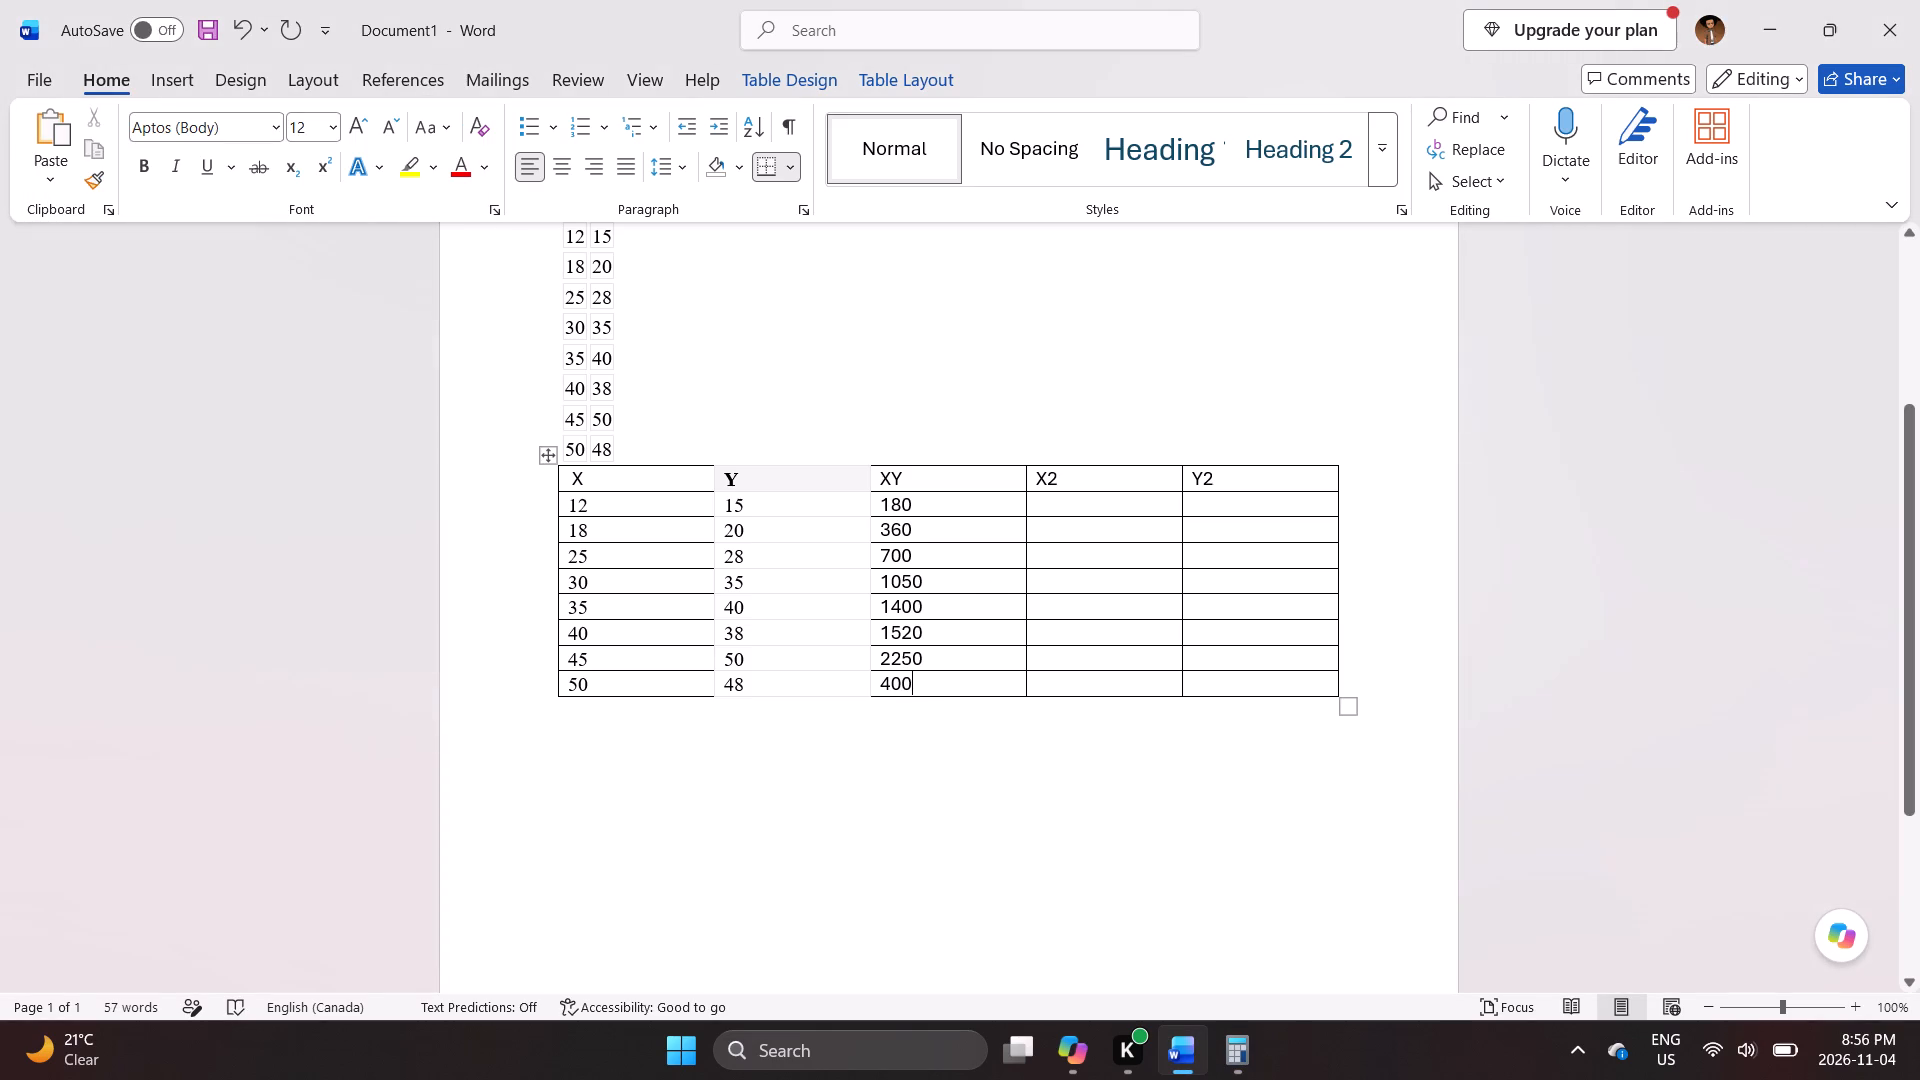
# Enter 144 in the table's X2 cell for X = 12.
pyautogui.click(1077, 506)
pyautogui.write('144')
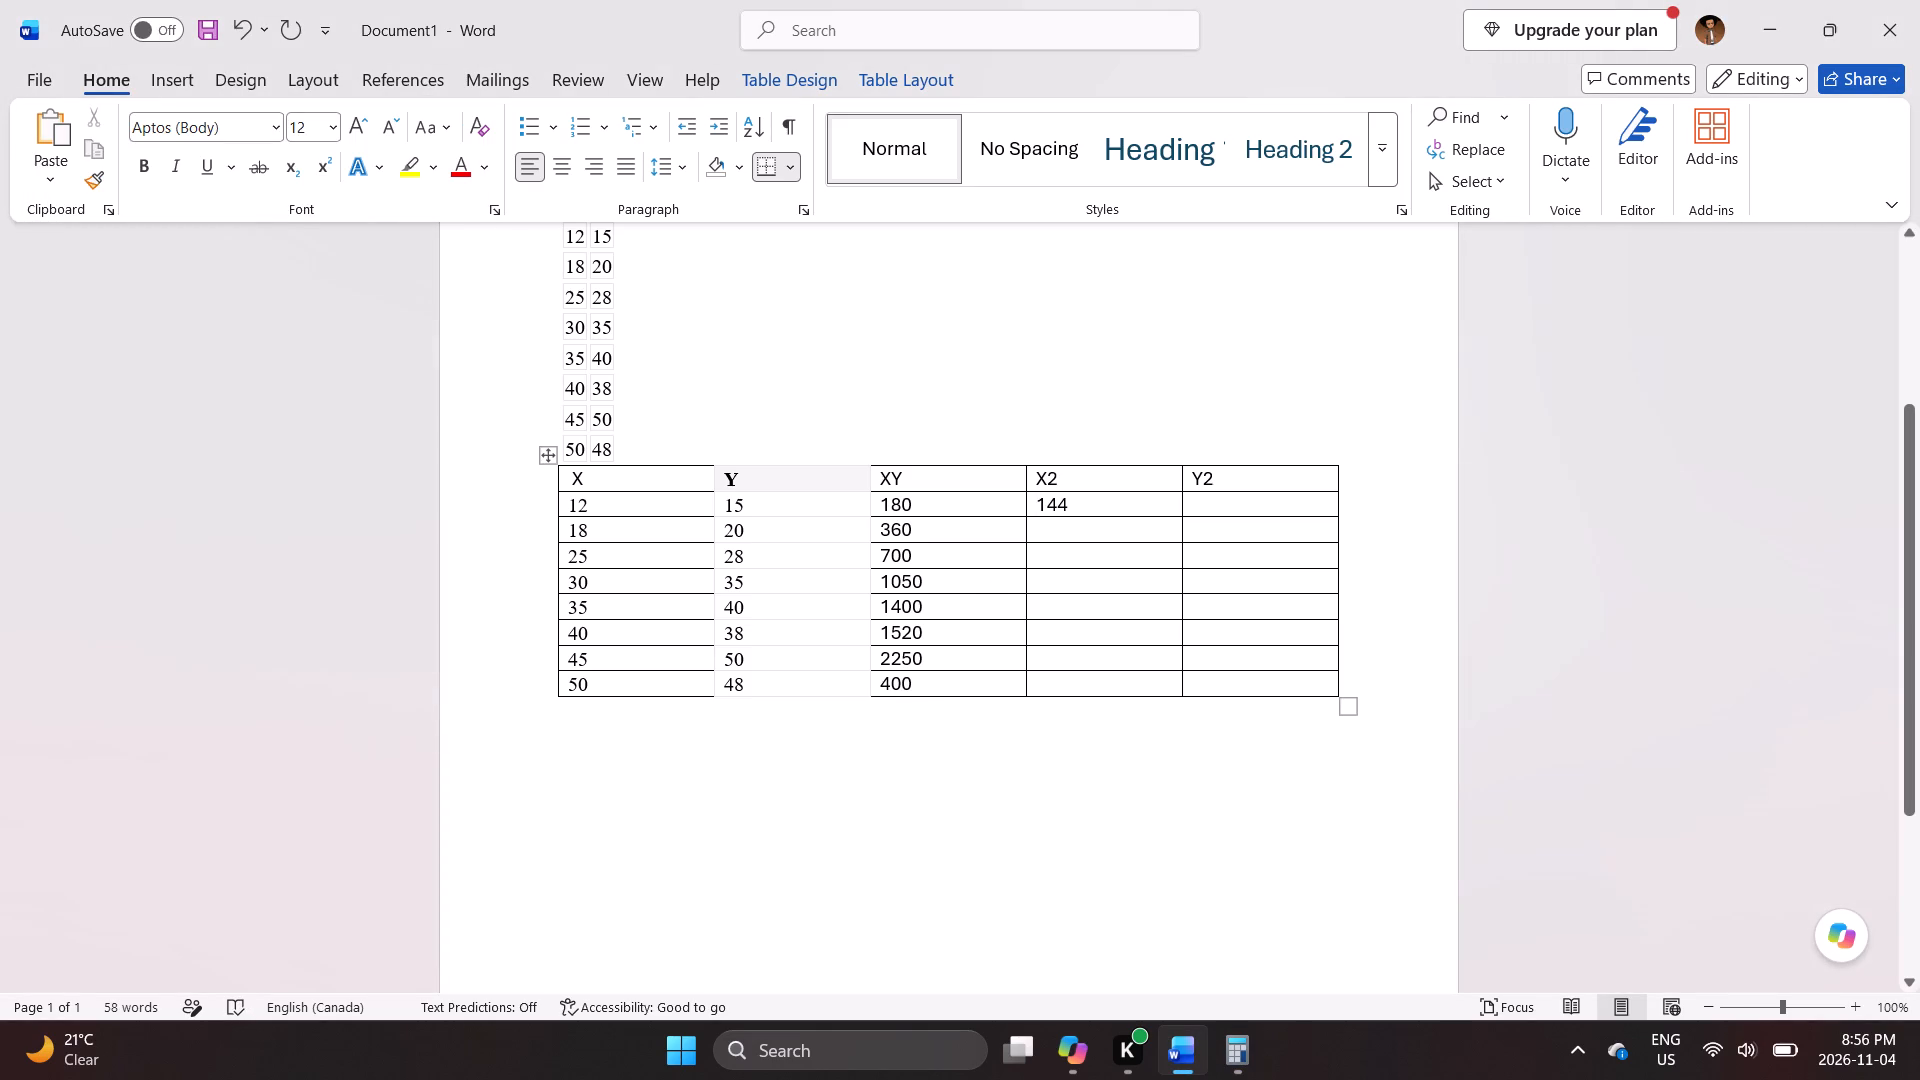
# Switch to Calculator, clear it, and arrange it side by side with Word, with Calculator in the left half.
pyautogui.click(1082, 532)
pyautogui.click(1228, 1045)
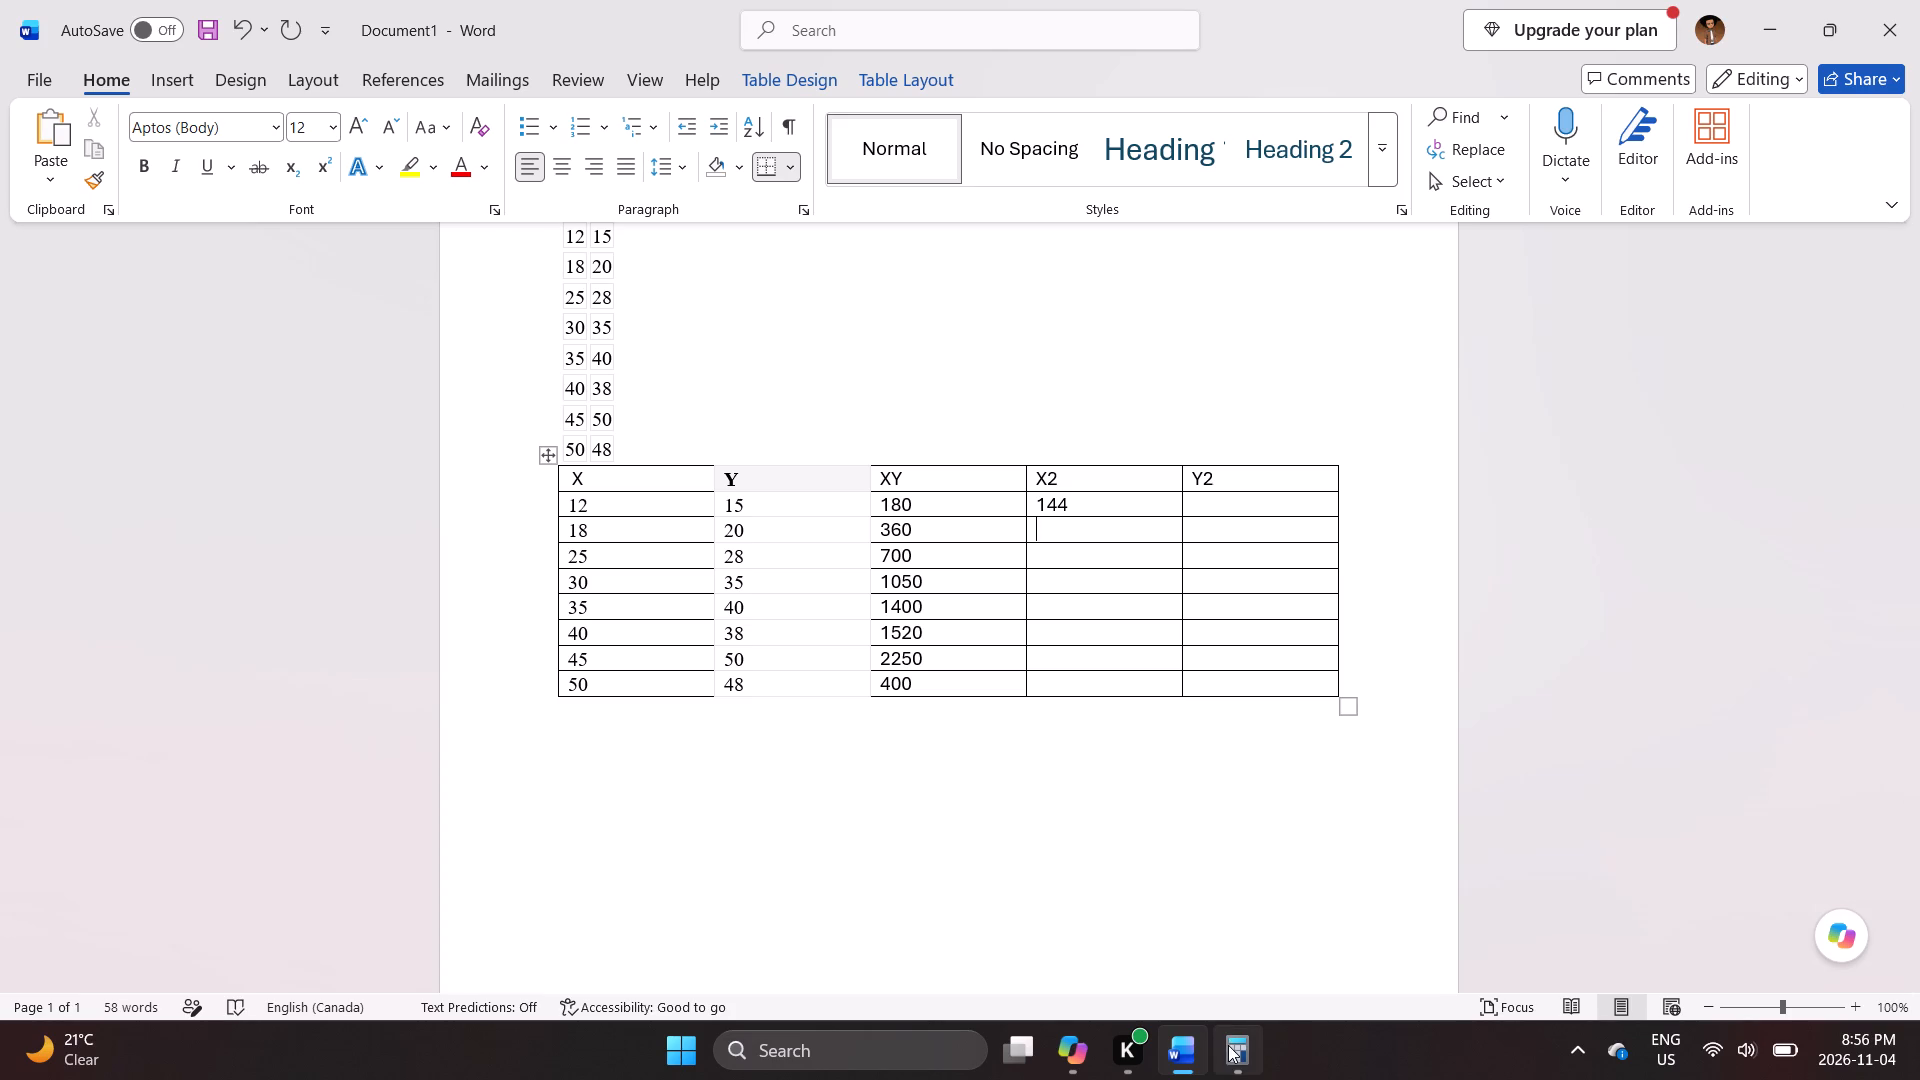
pyautogui.click(339, 315)
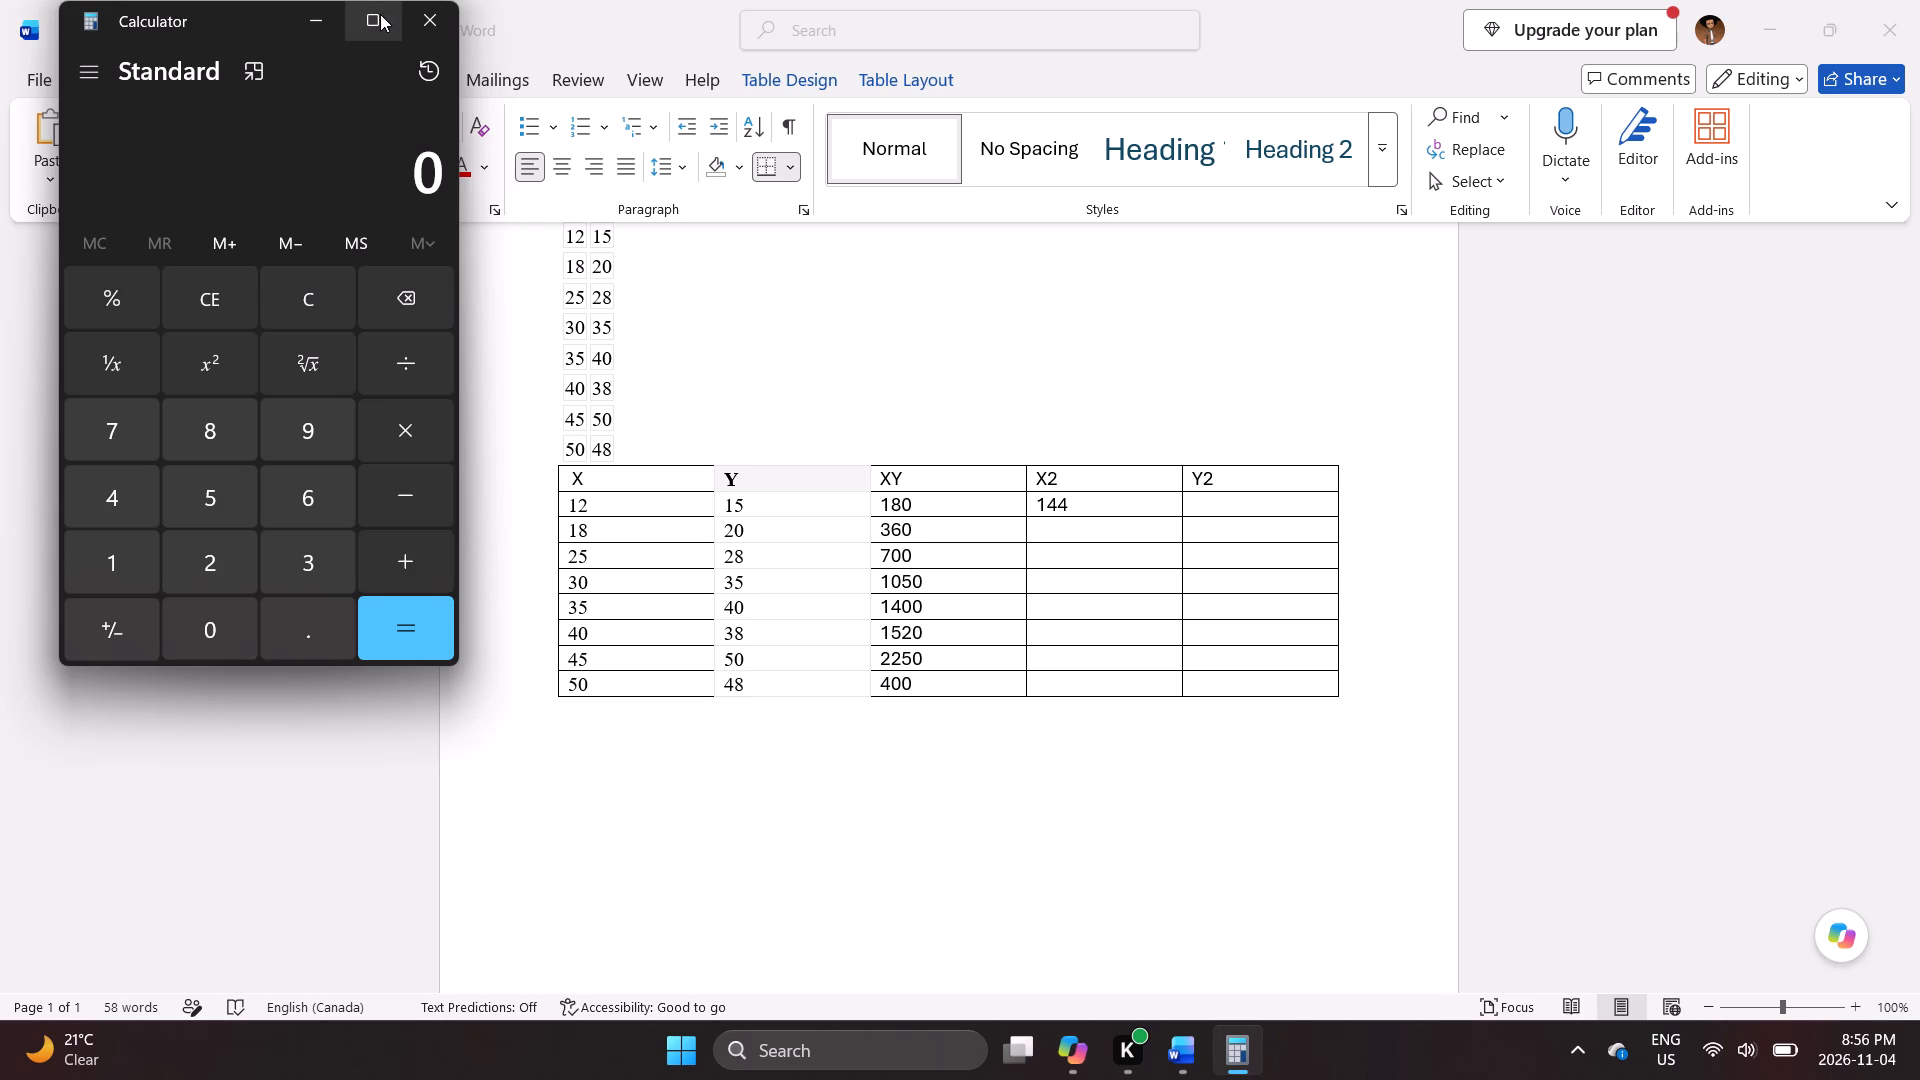
pyautogui.click(347, 71)
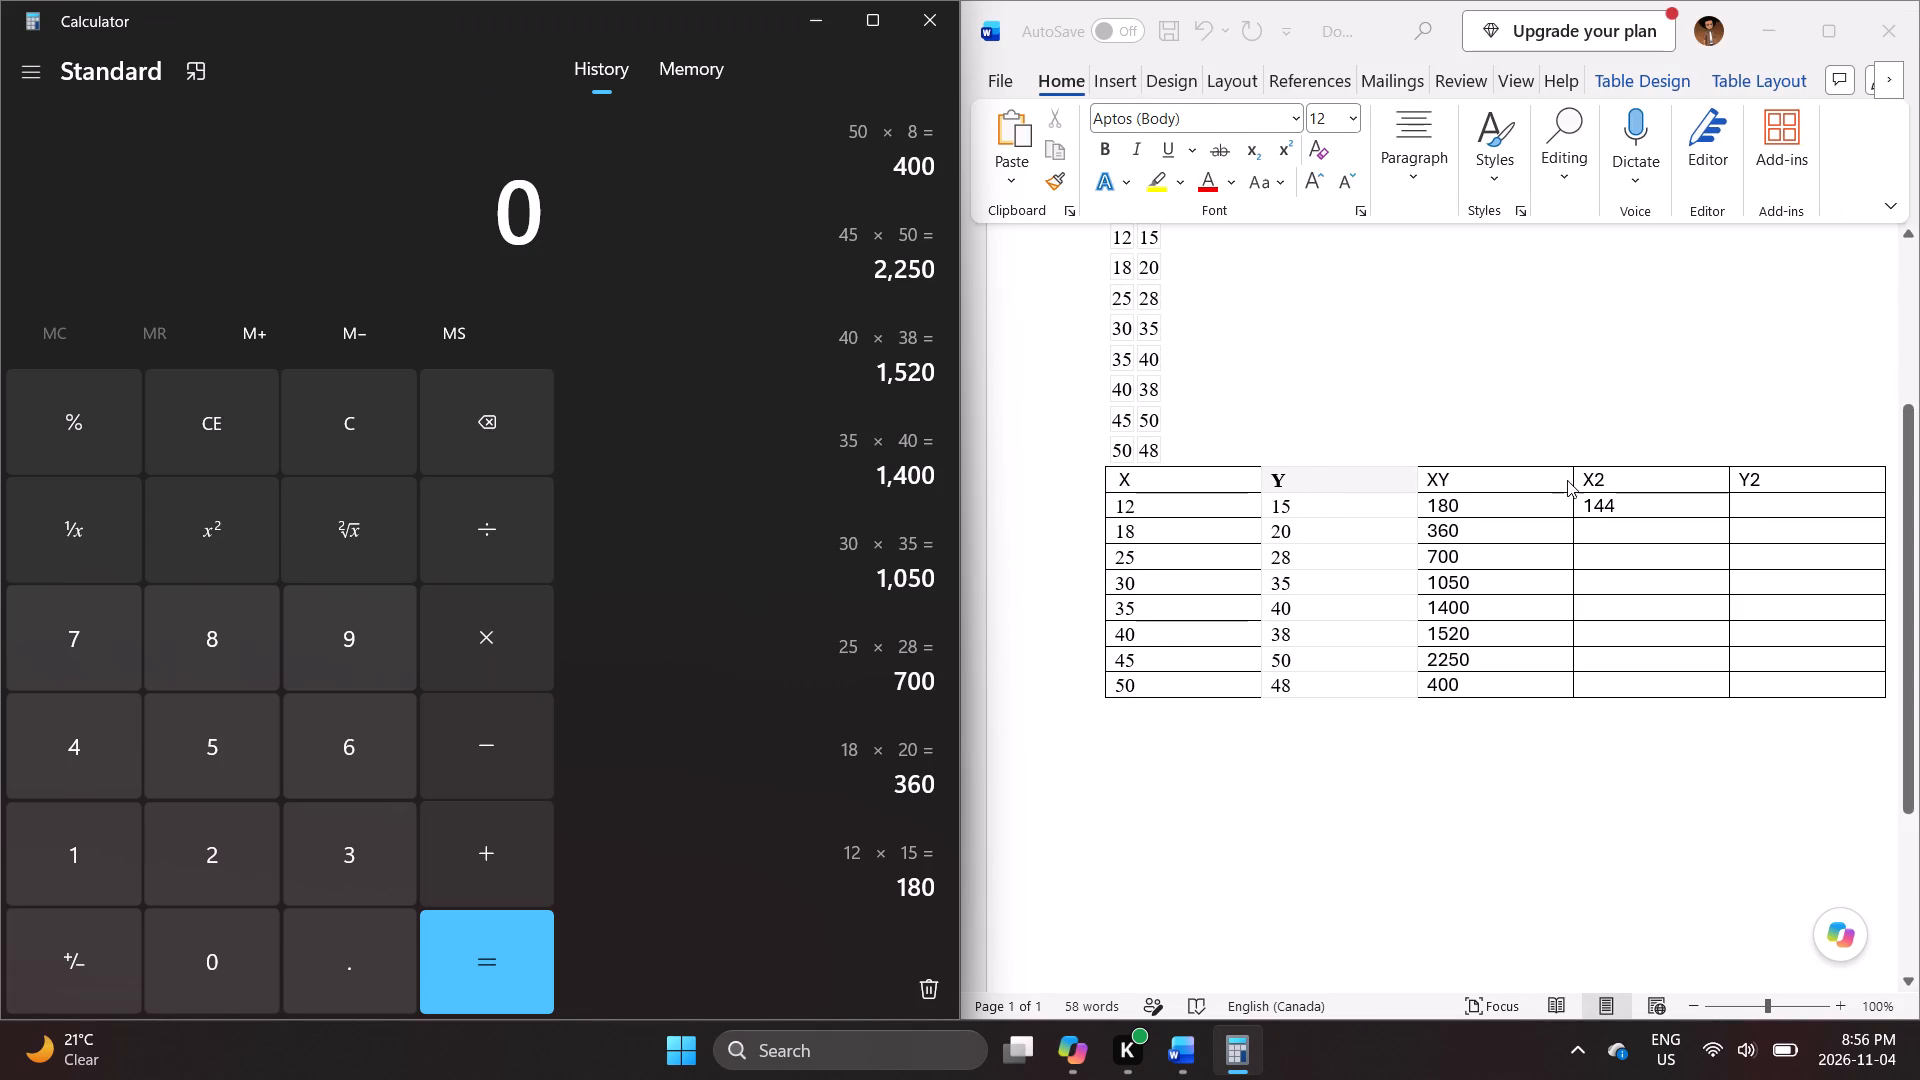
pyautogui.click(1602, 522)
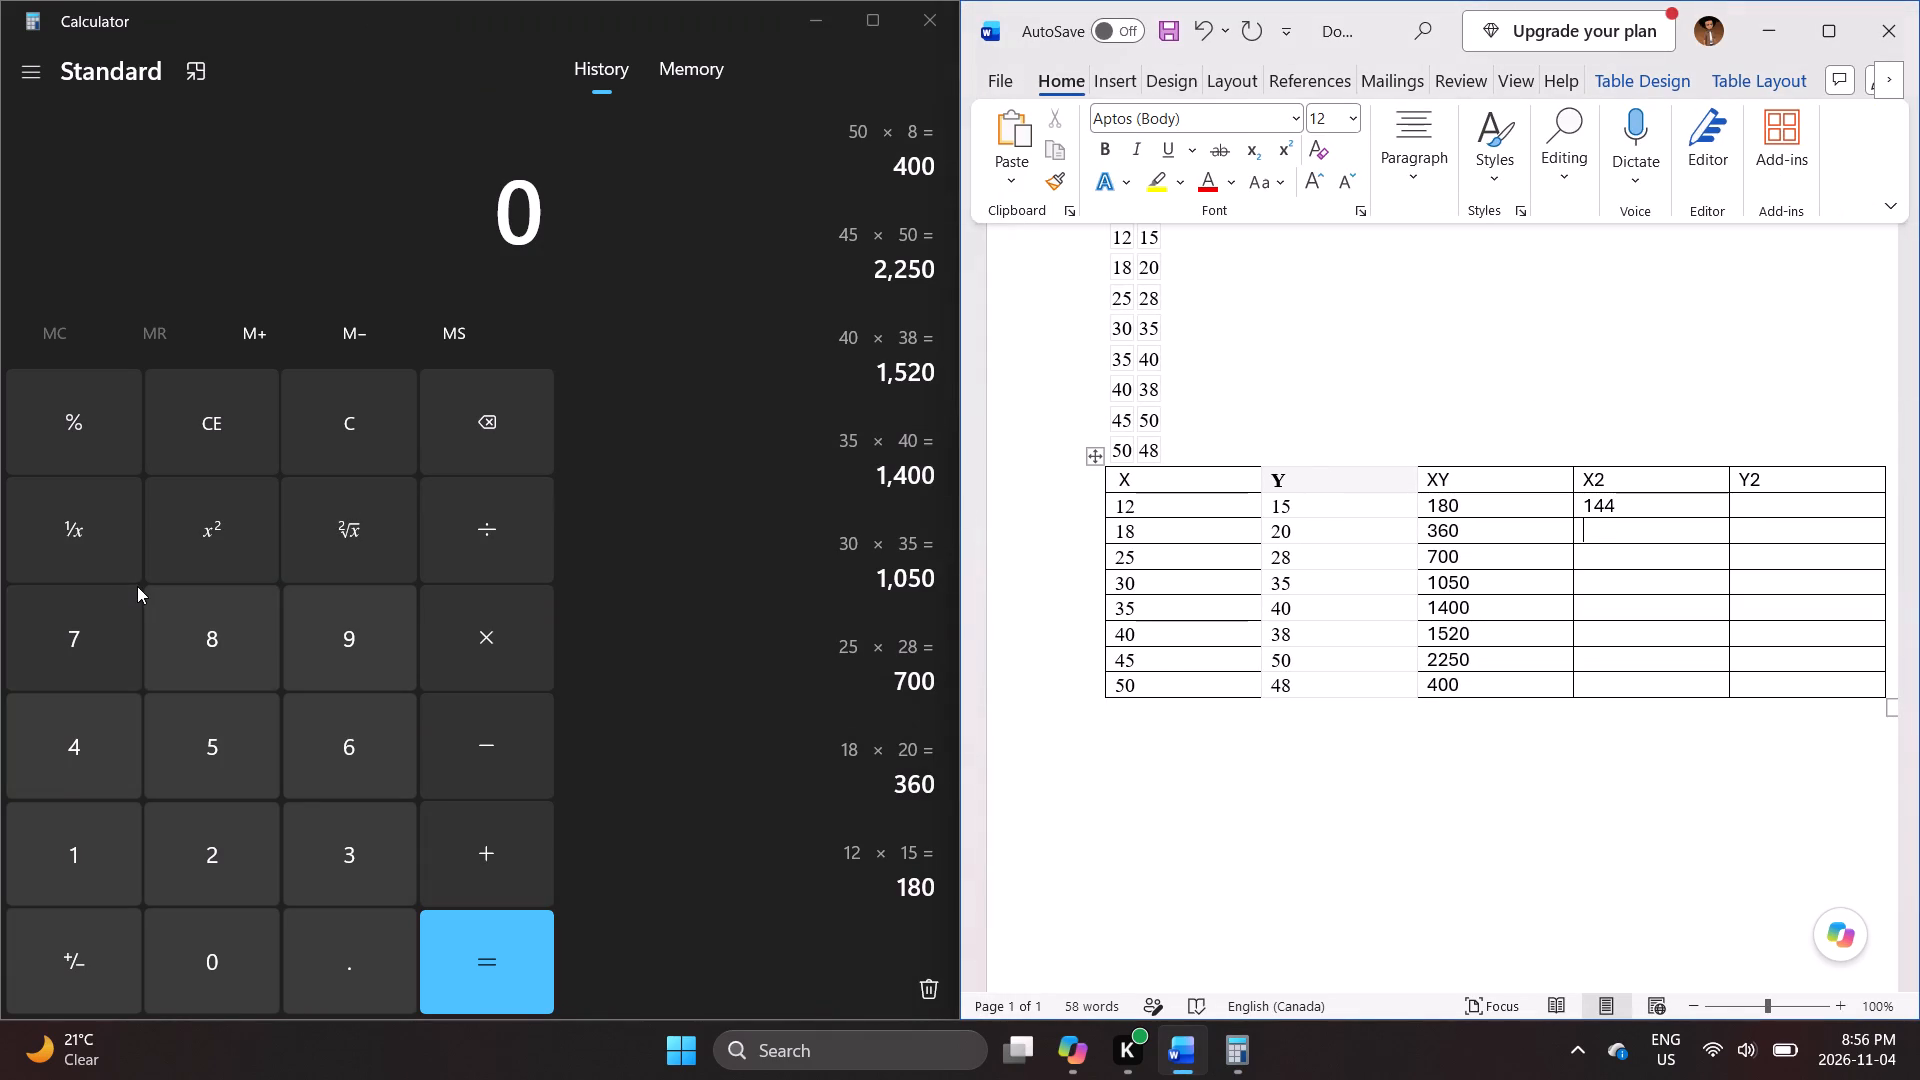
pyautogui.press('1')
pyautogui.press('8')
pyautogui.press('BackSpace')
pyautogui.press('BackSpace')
# Square 18 in Calculator and enter 324 in the Word table's X2 cell for X = 18.
pyautogui.click(255, 245)
pyautogui.press('1')
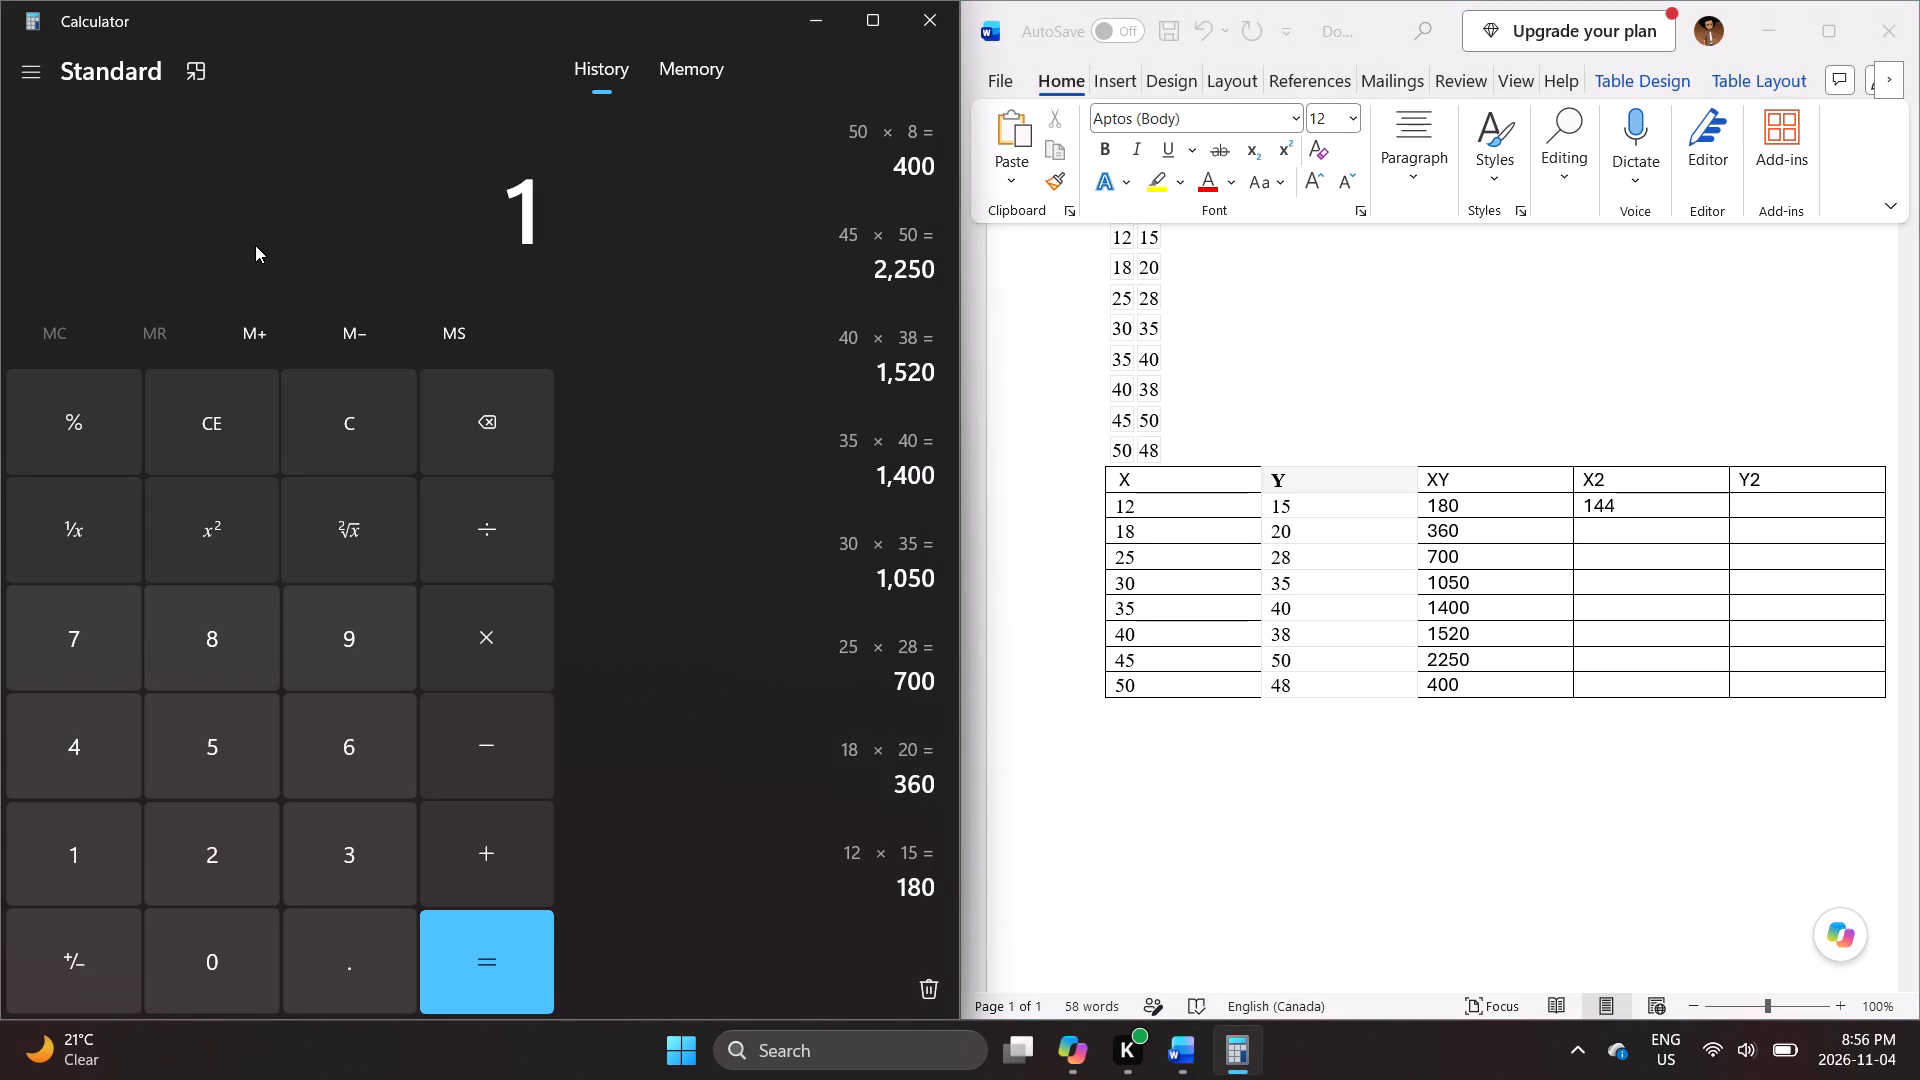
pyautogui.press('8')
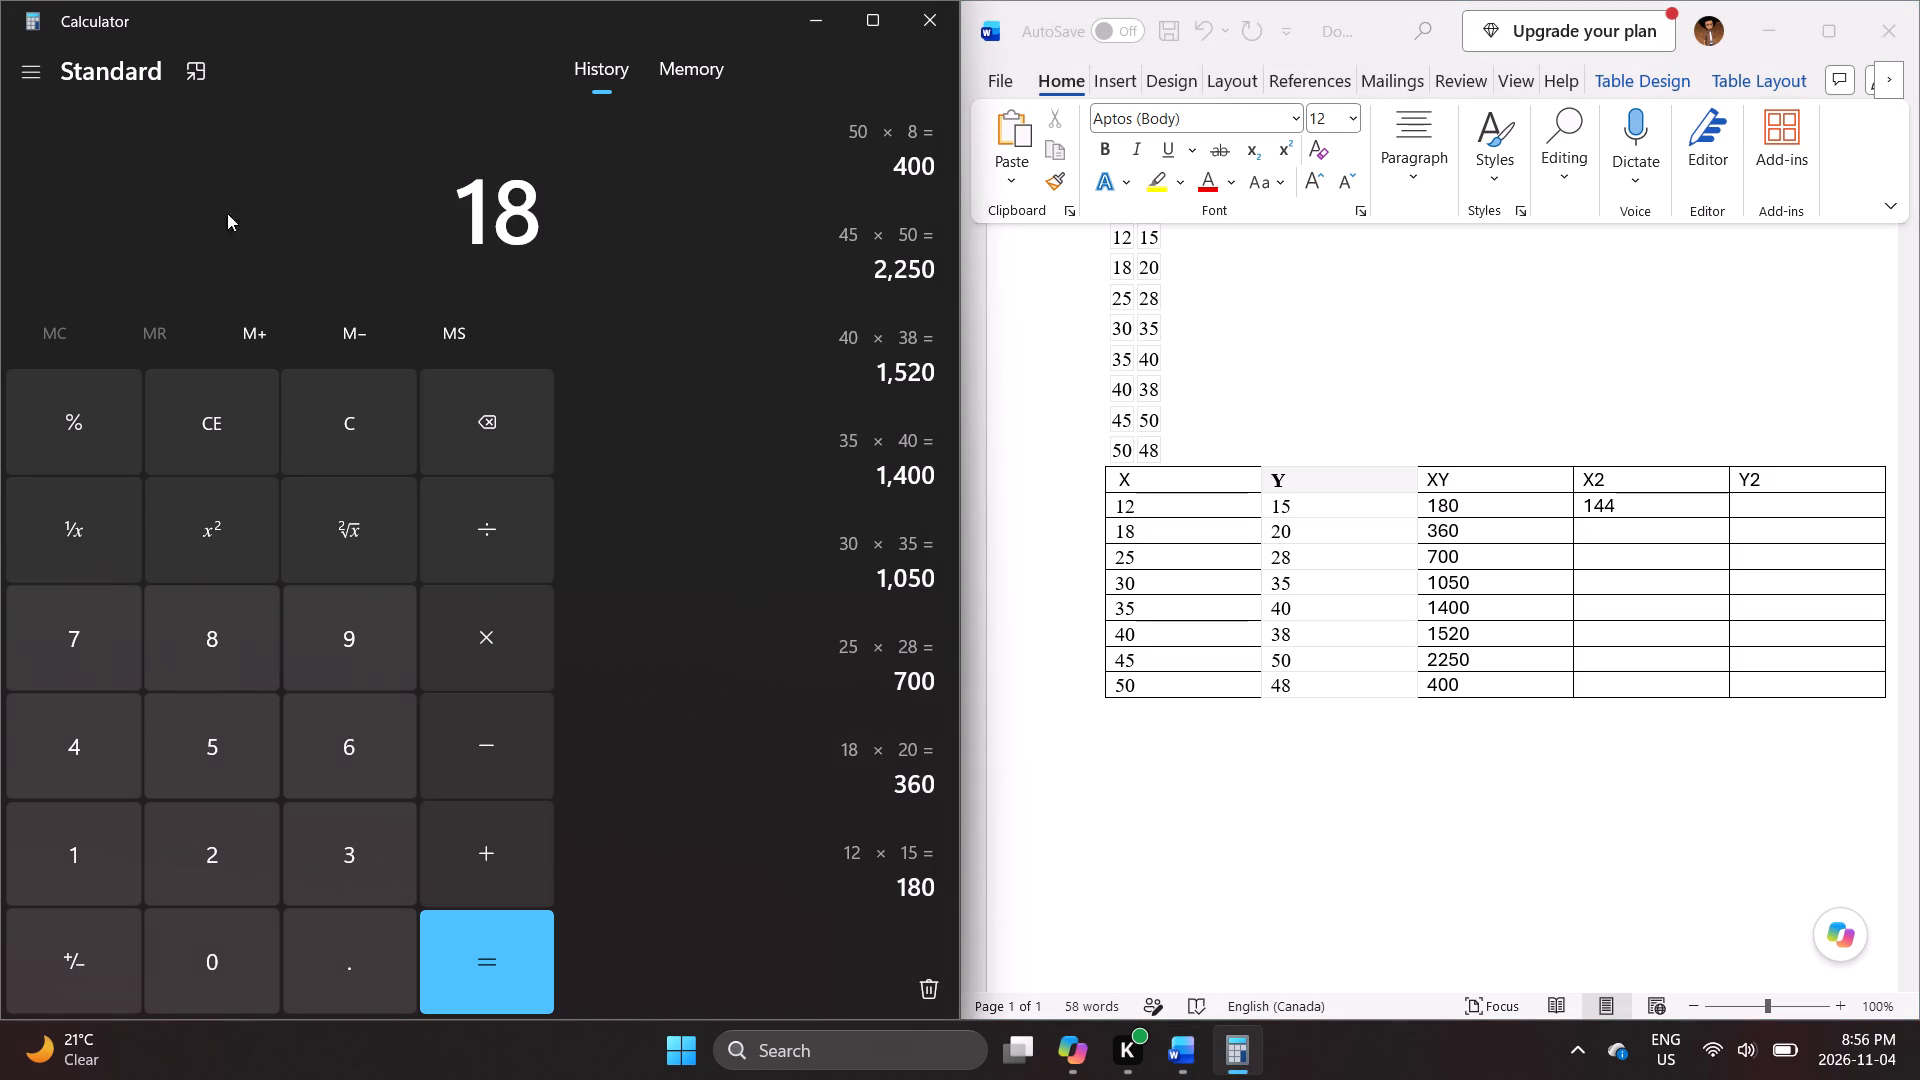
pyautogui.click(177, 546)
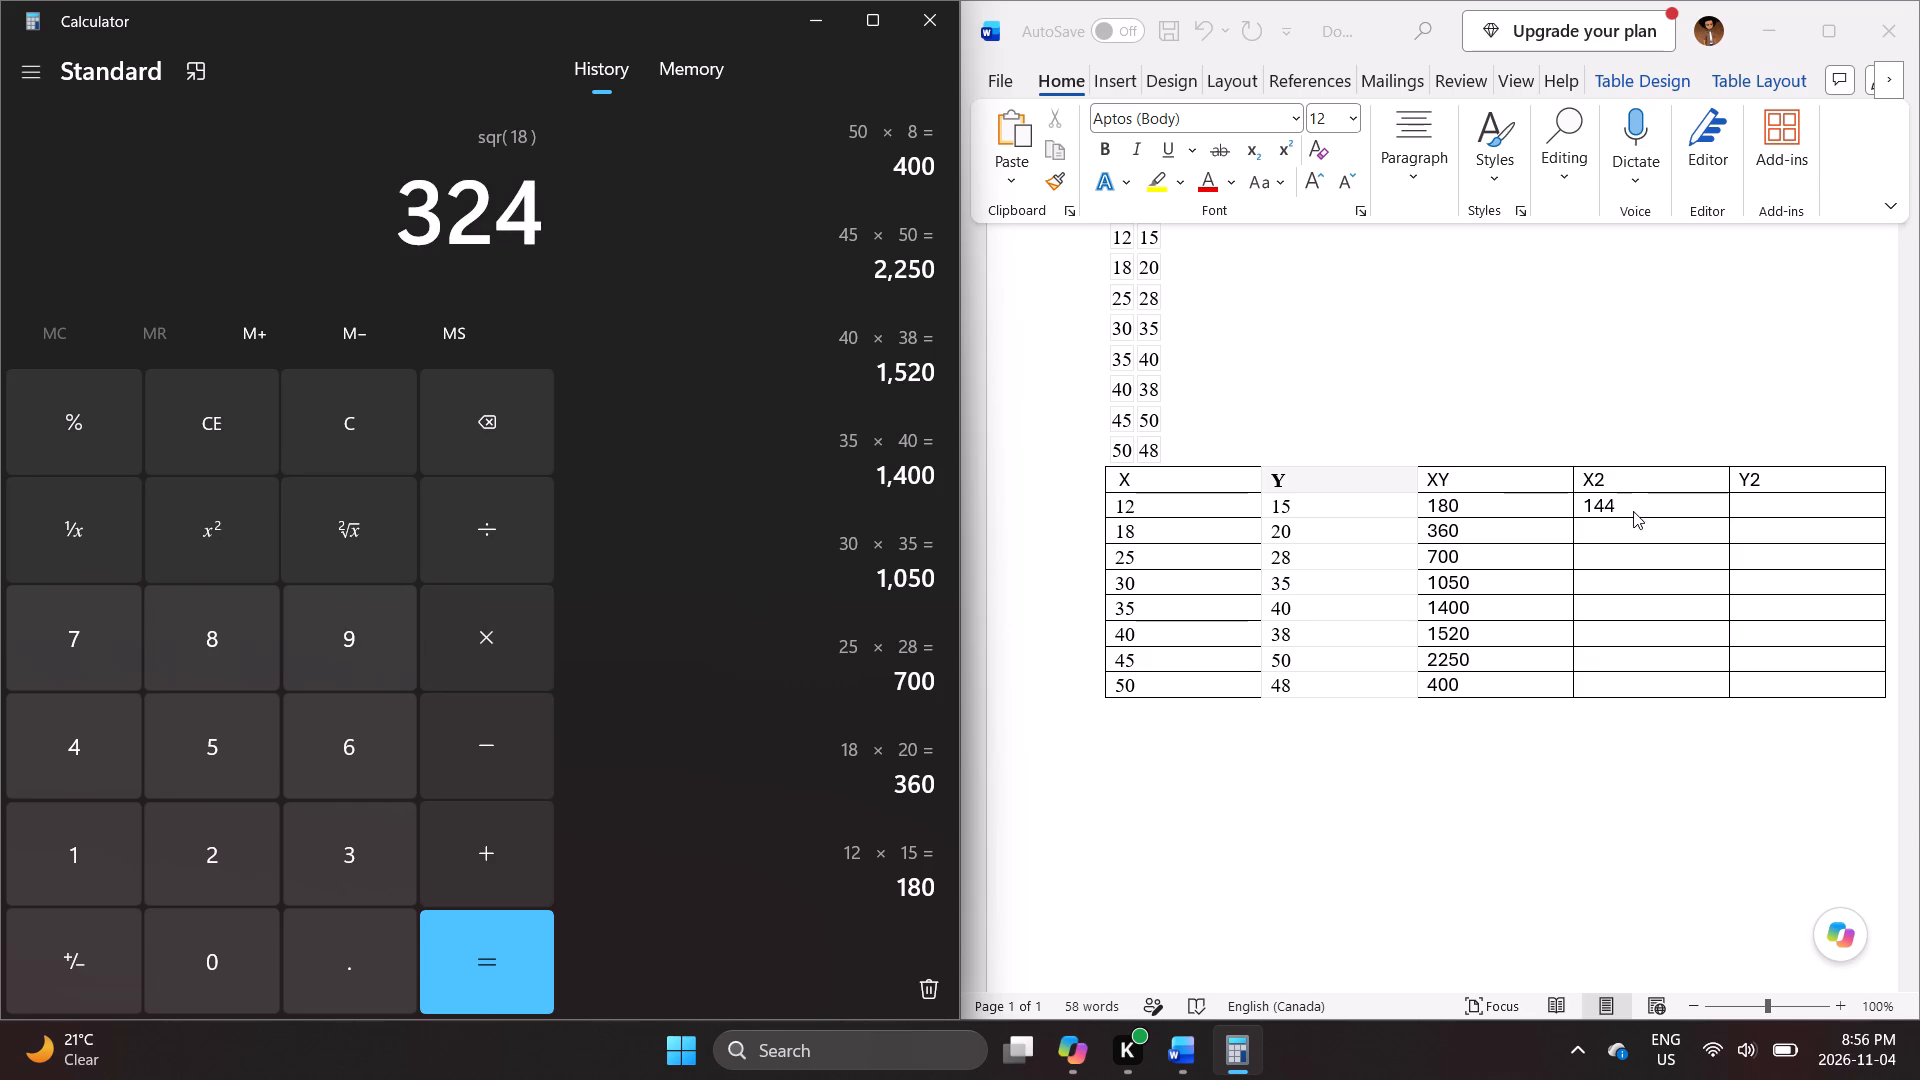
pyautogui.click(1589, 516)
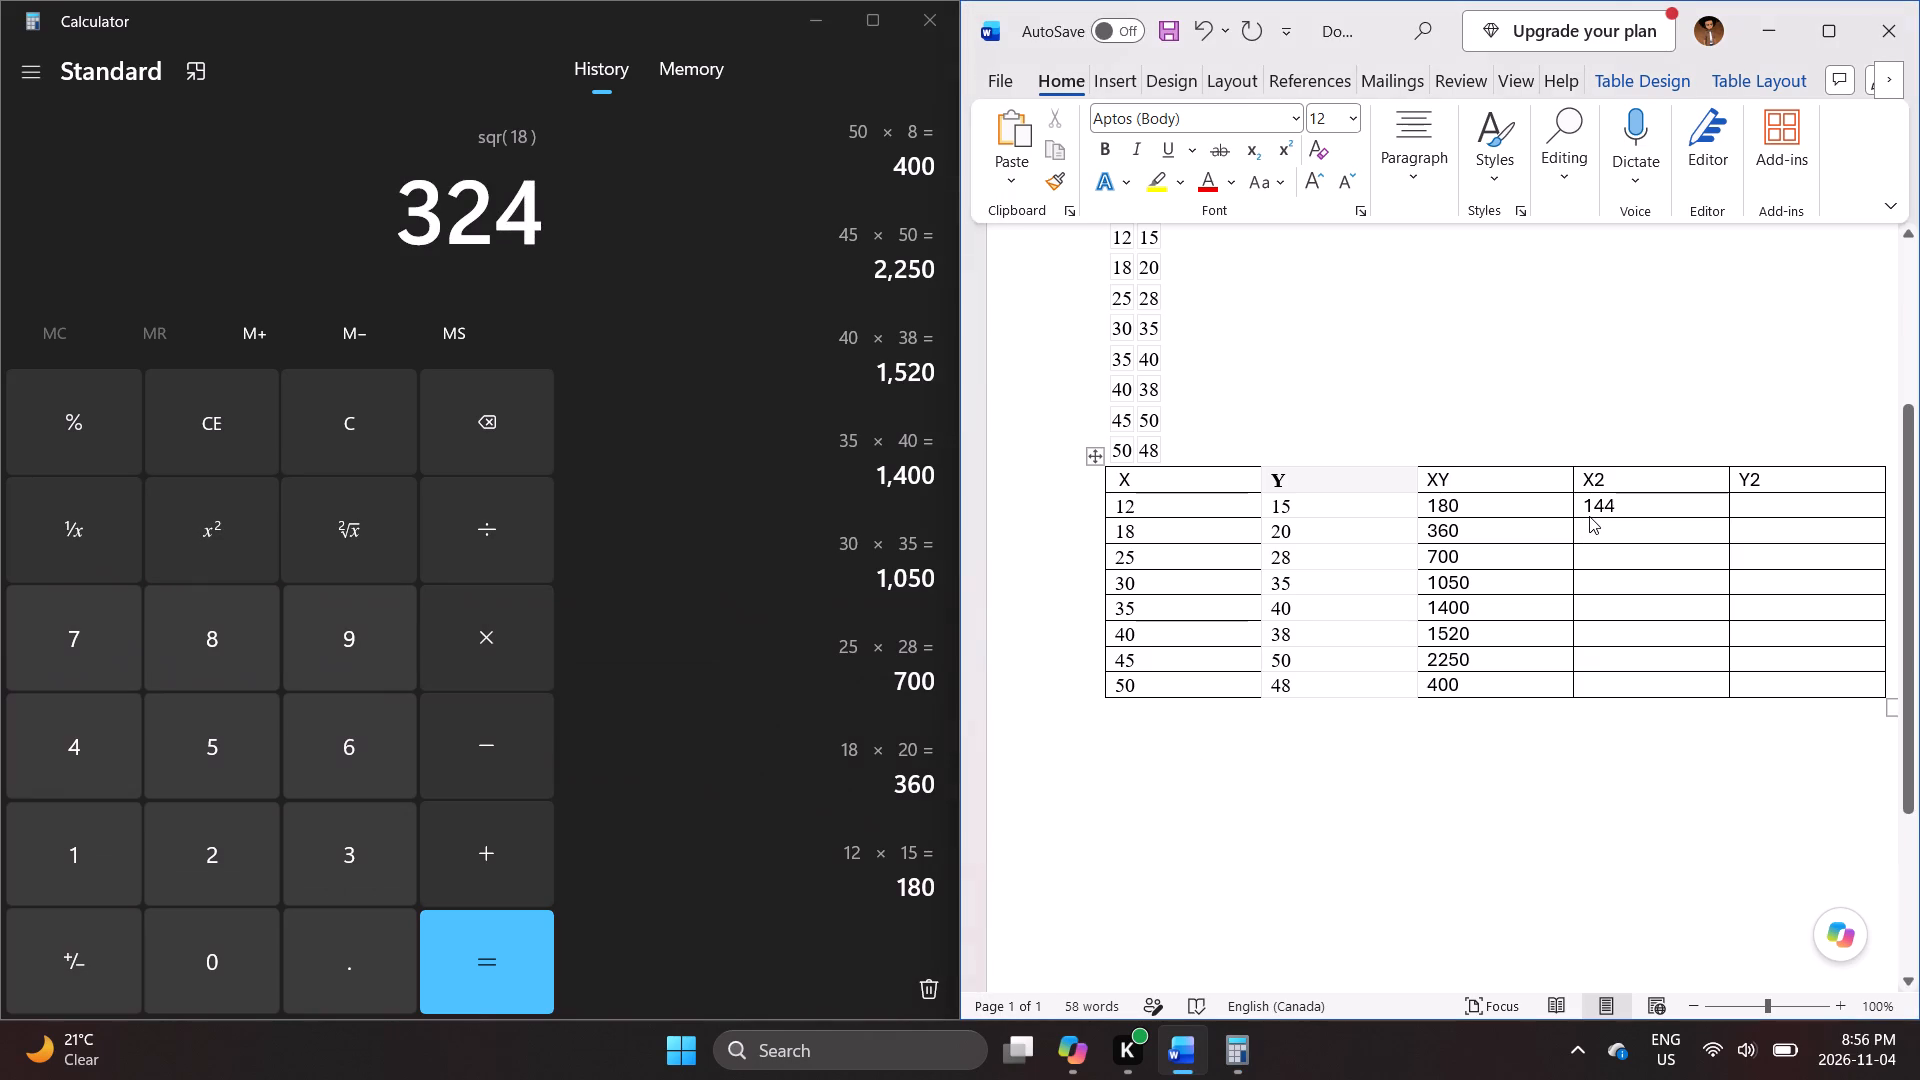
pyautogui.write('324')
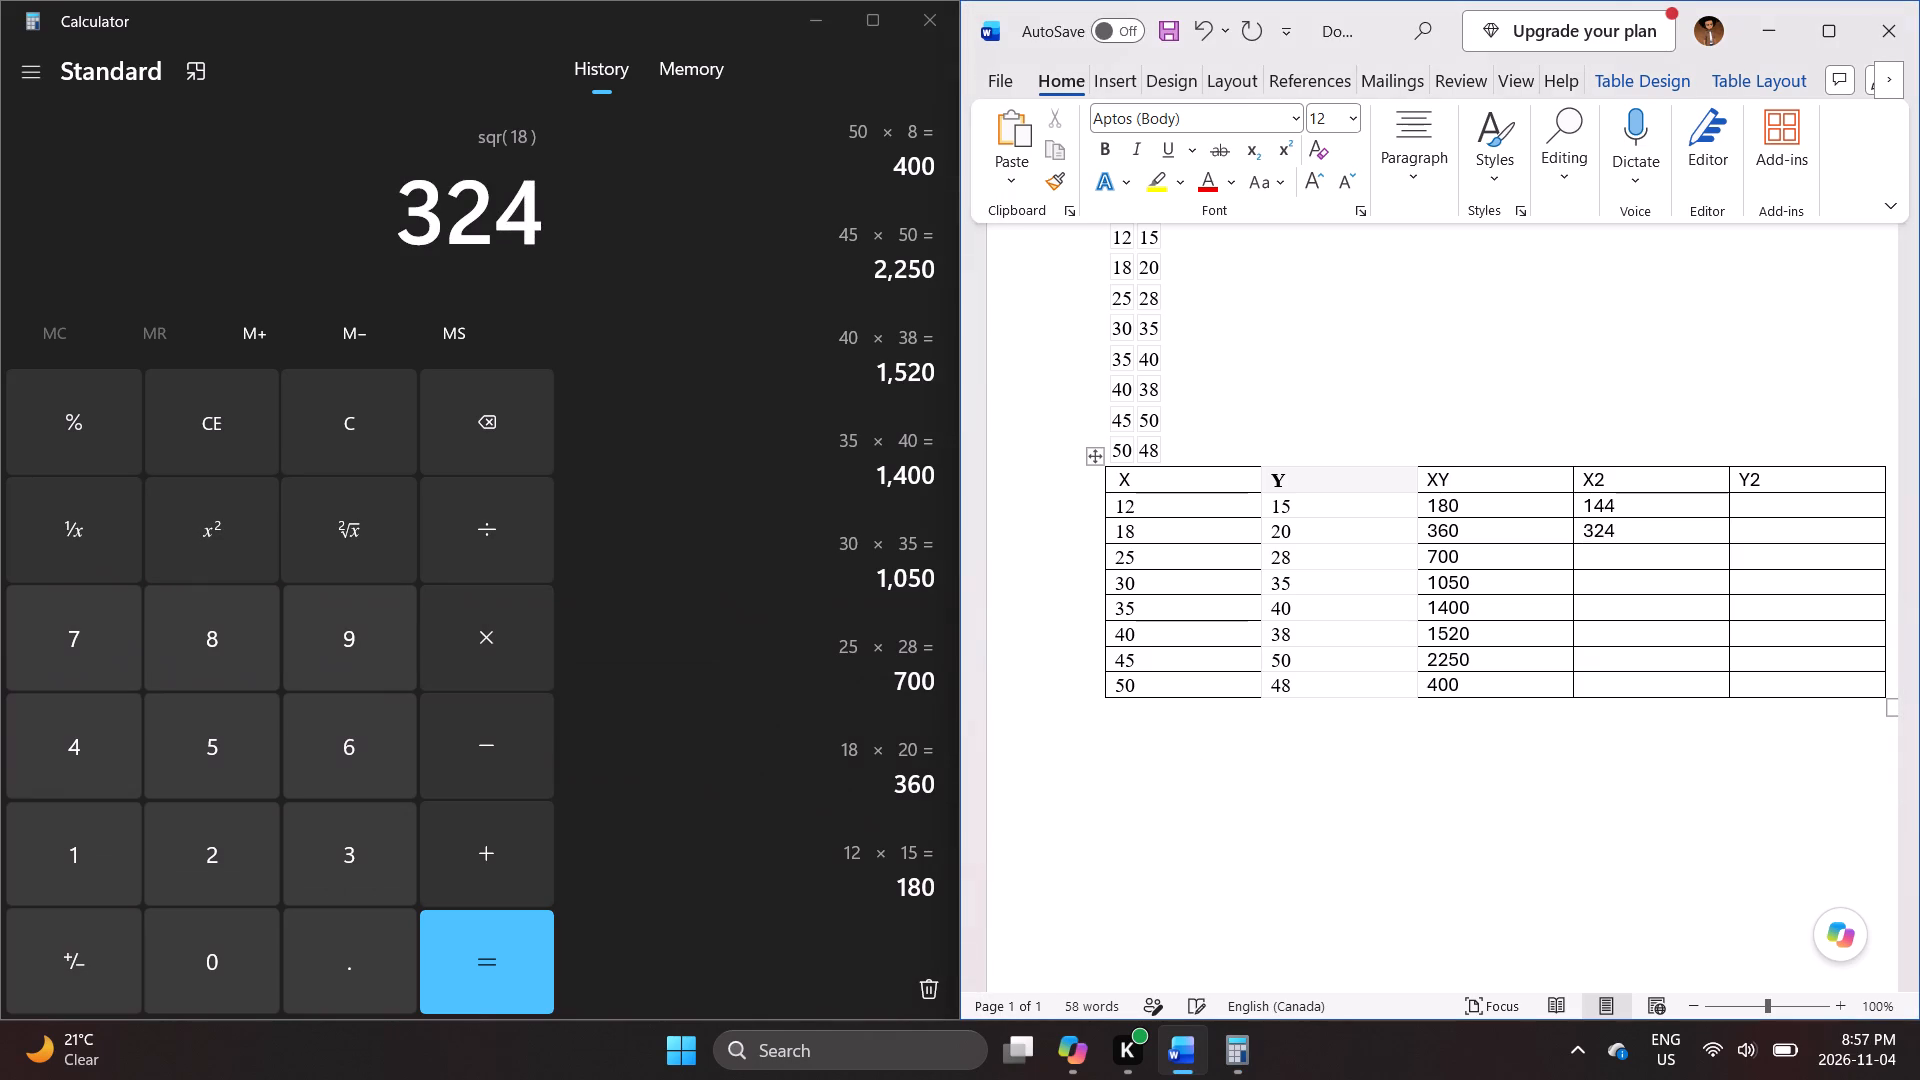
# Enter 625 and 900 in the table's X2 cells for X = 25 and X = 30.
pyautogui.click(1592, 561)
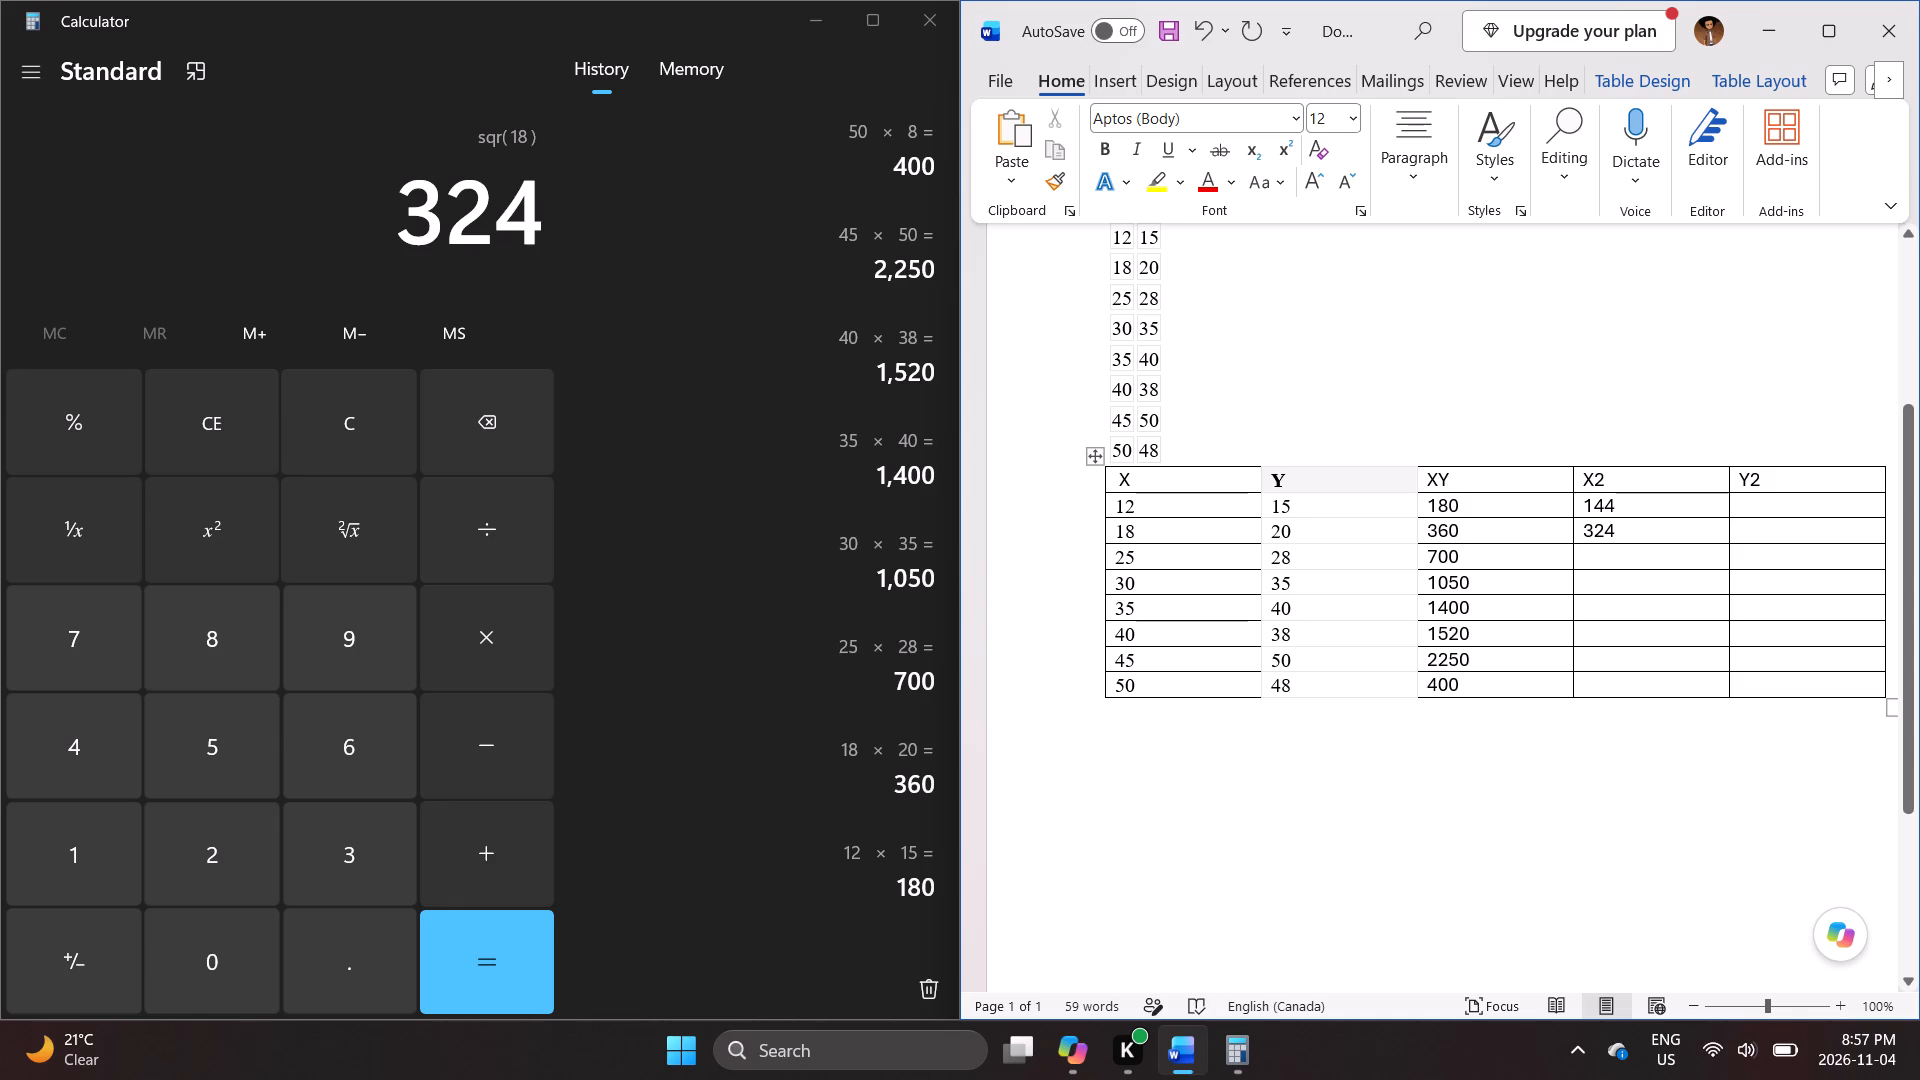
pyautogui.write('625')
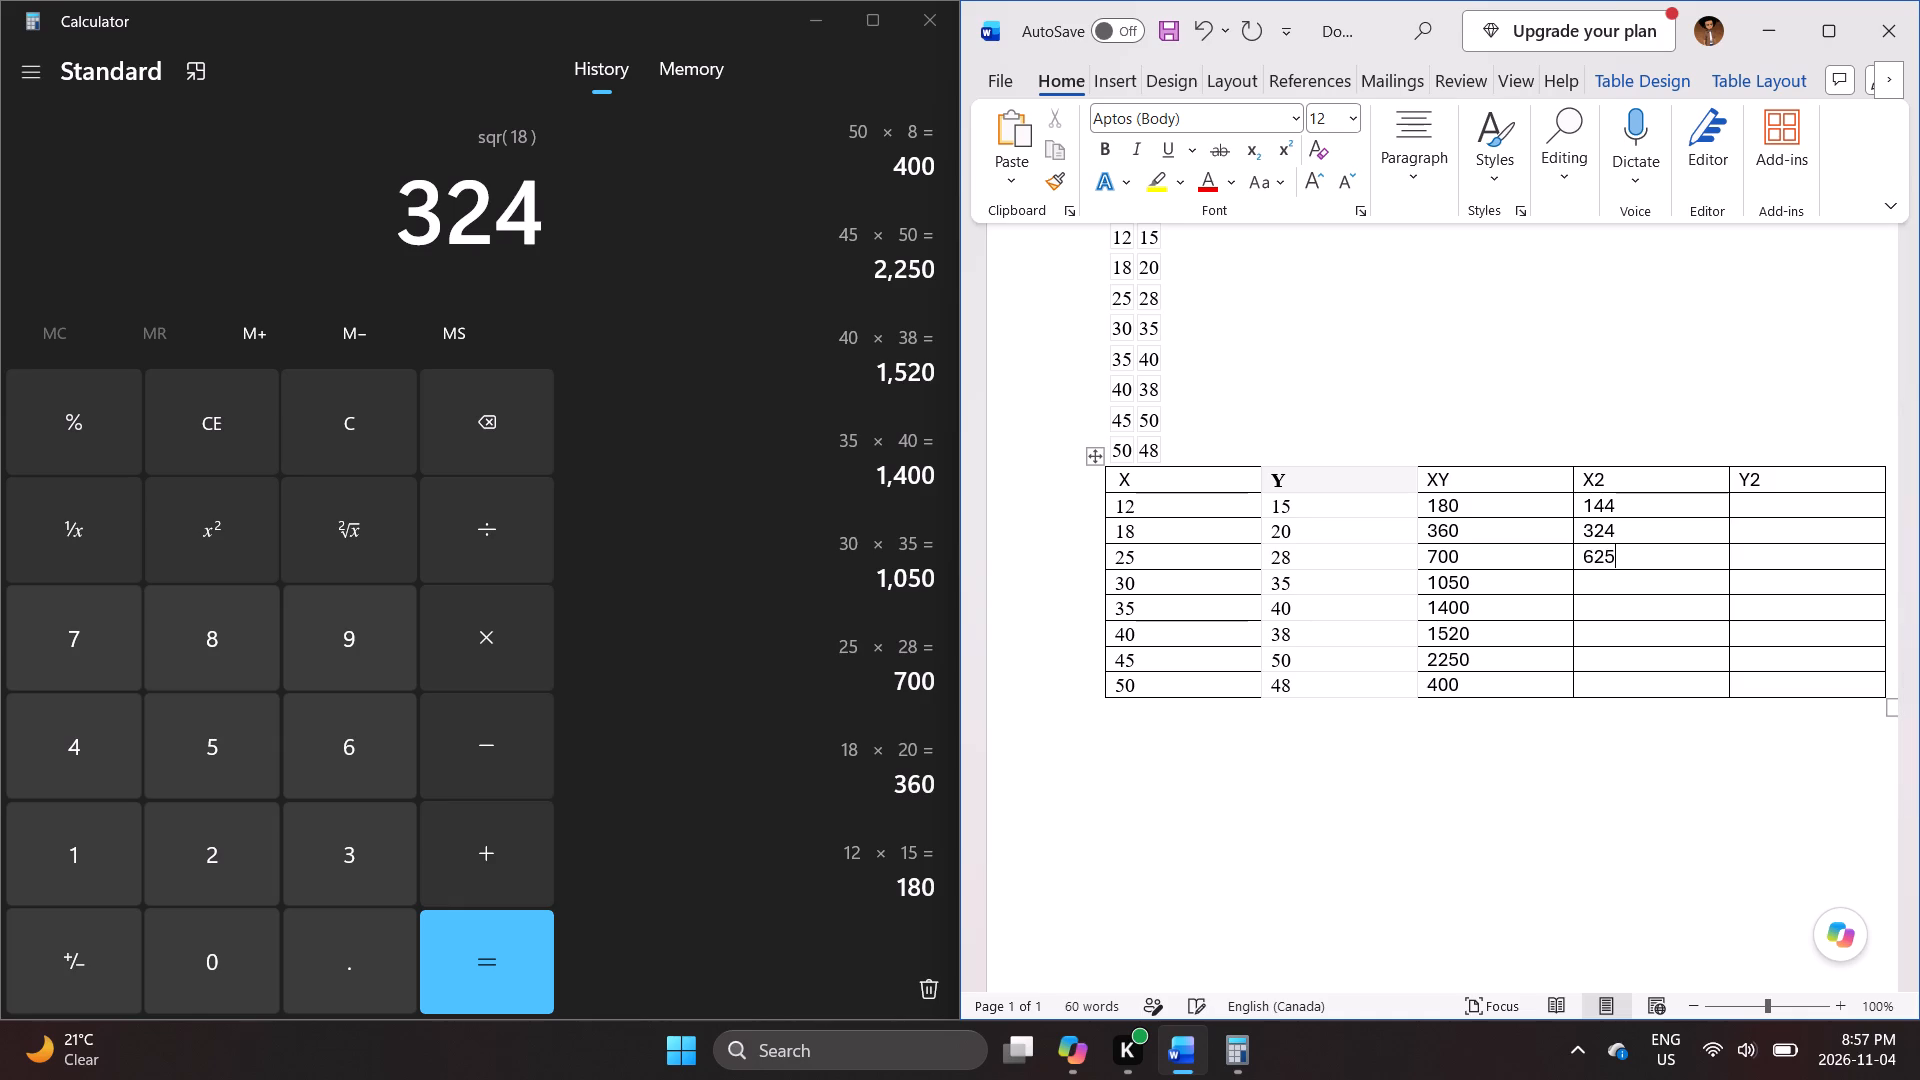
pyautogui.click(1598, 580)
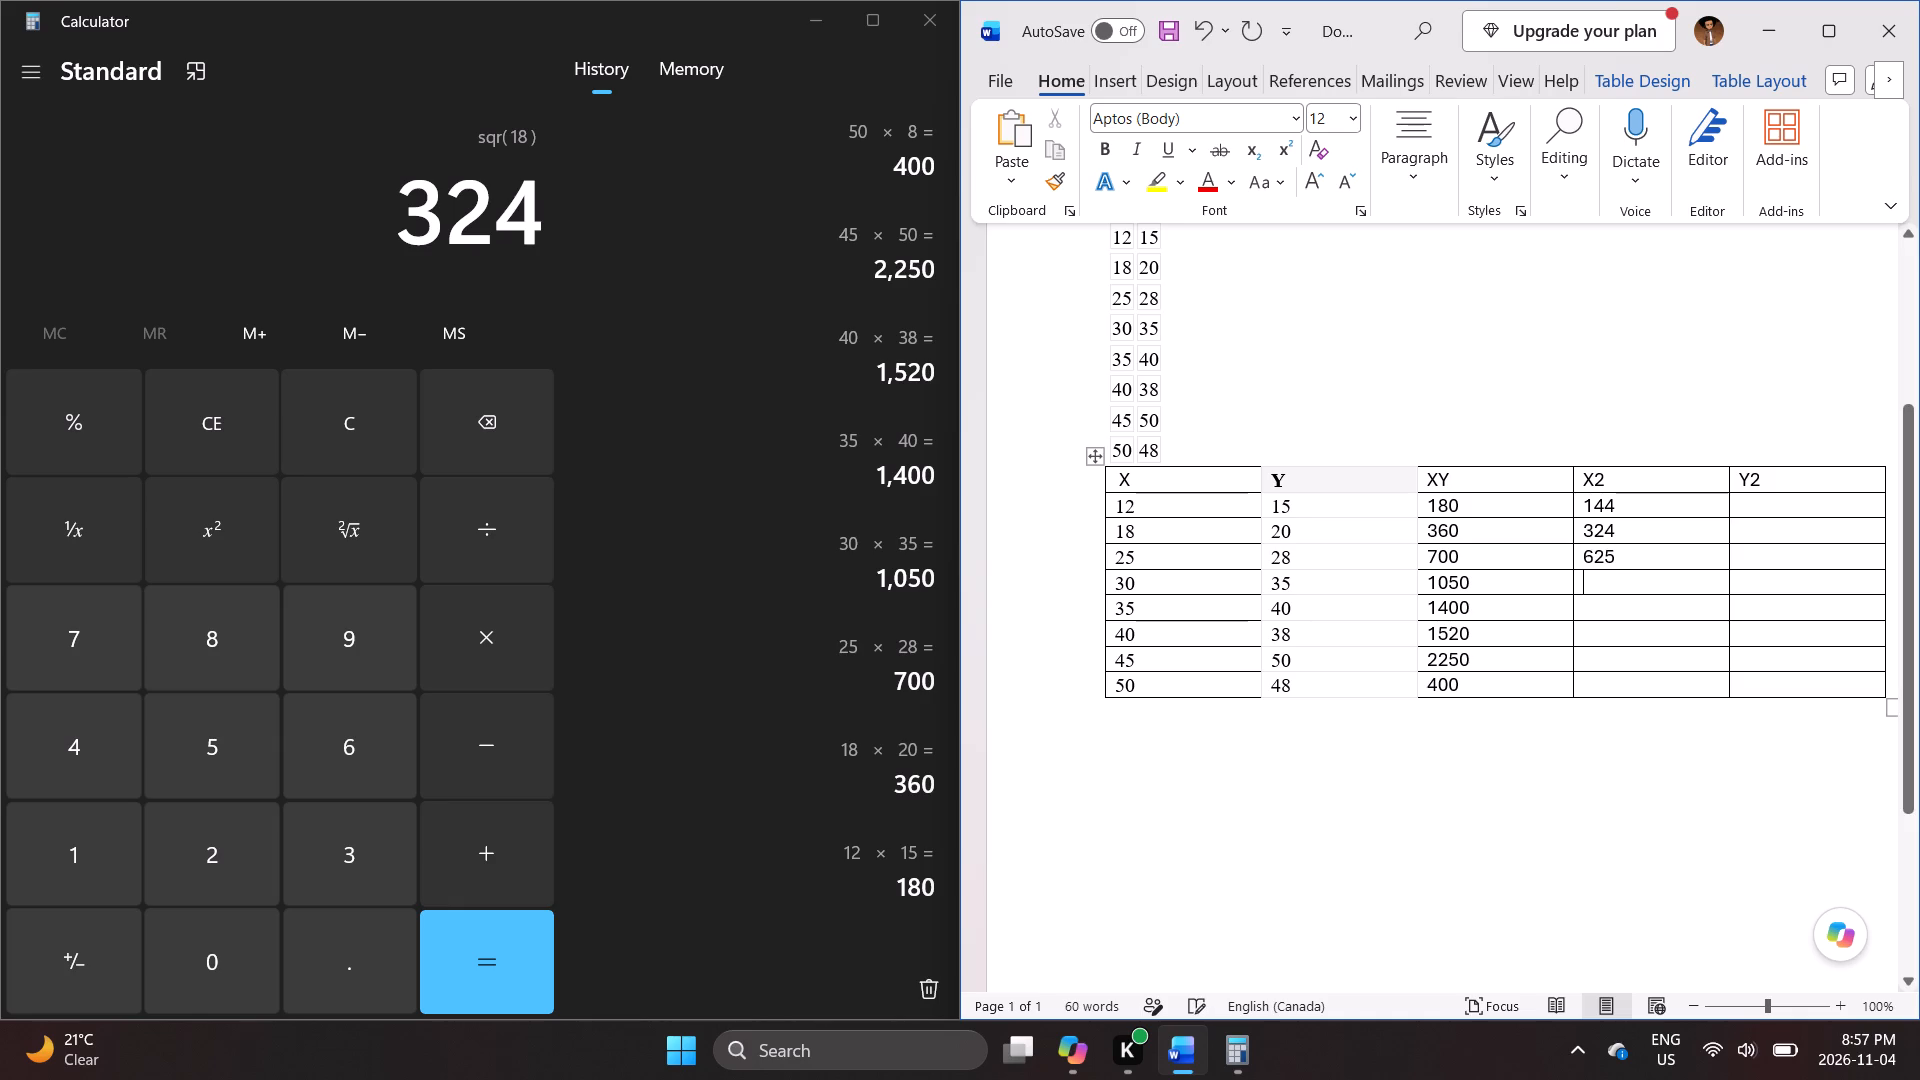
pyautogui.write('900')
# Square 35 in Calculator and enter 1225 in the Word table's X2 cell for X = 35.
pyautogui.click(1703, 613)
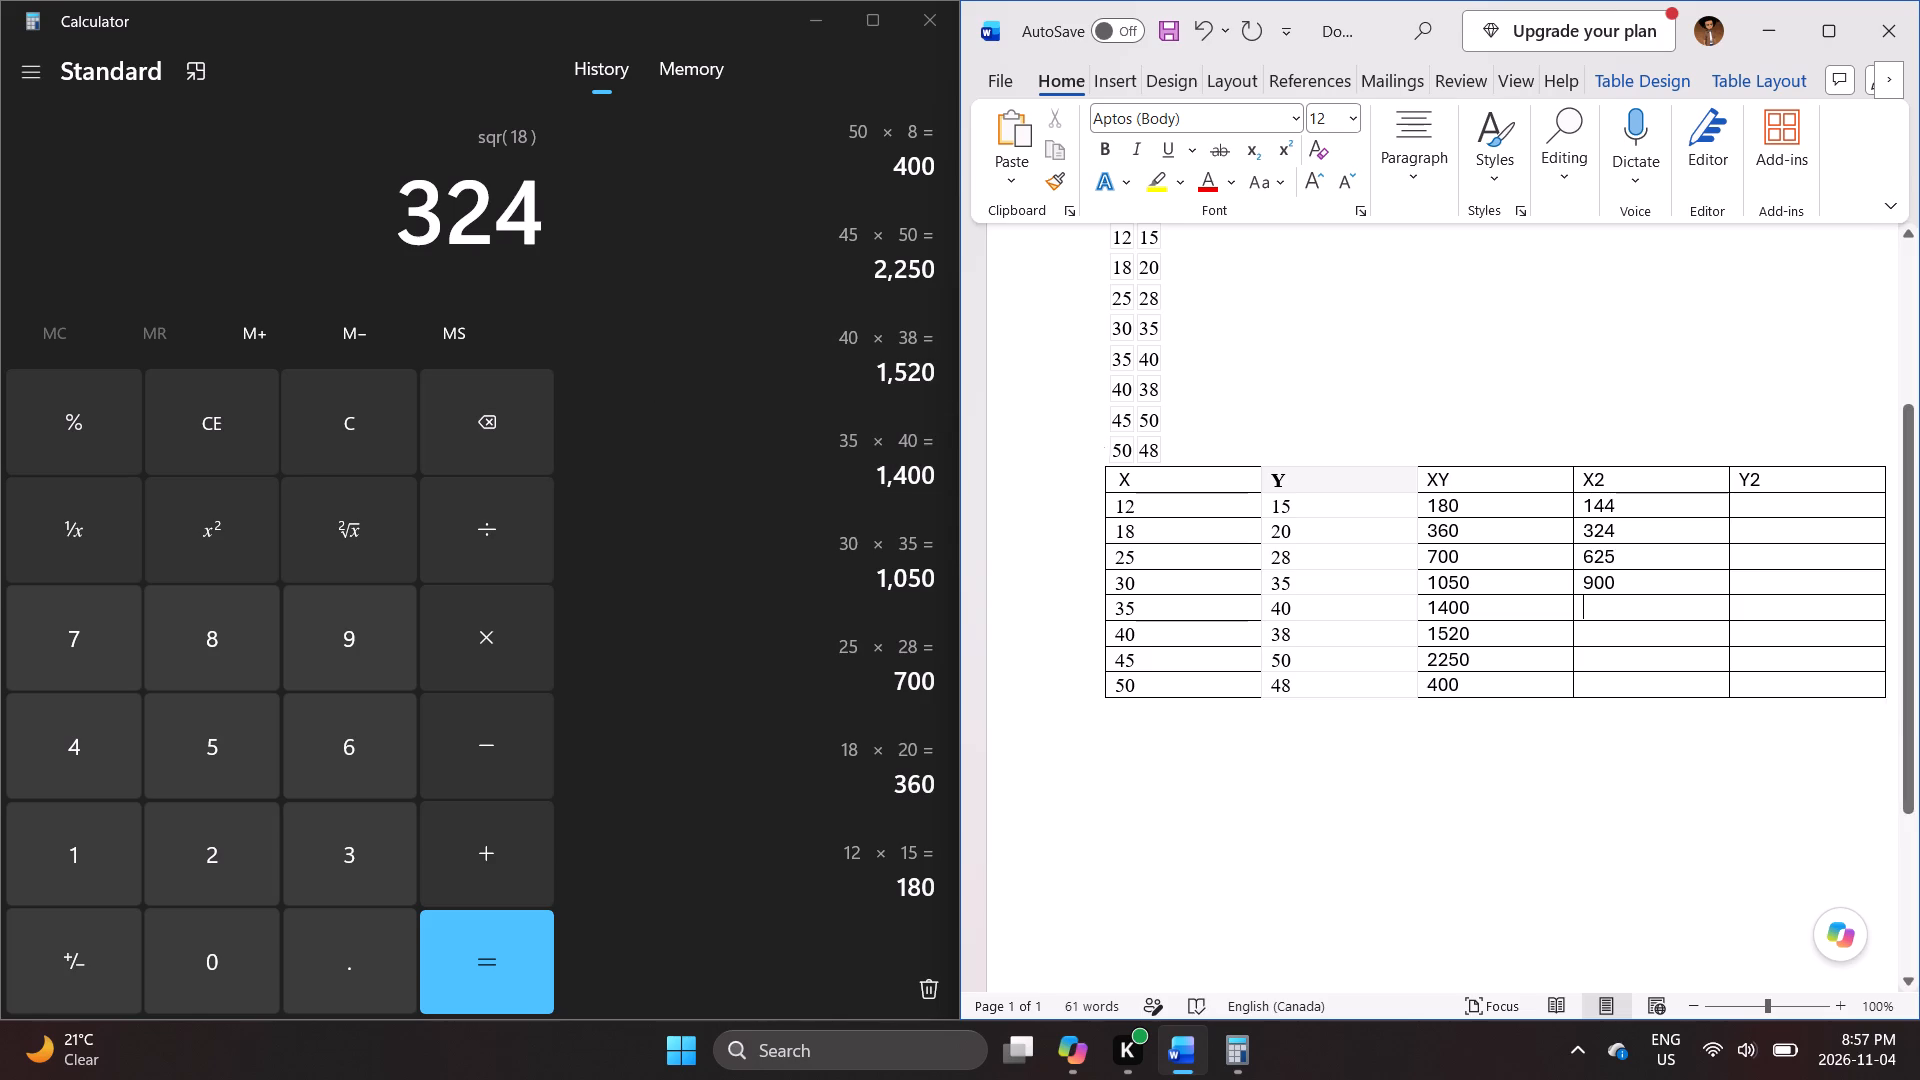
pyautogui.click(384, 452)
pyautogui.write('35')
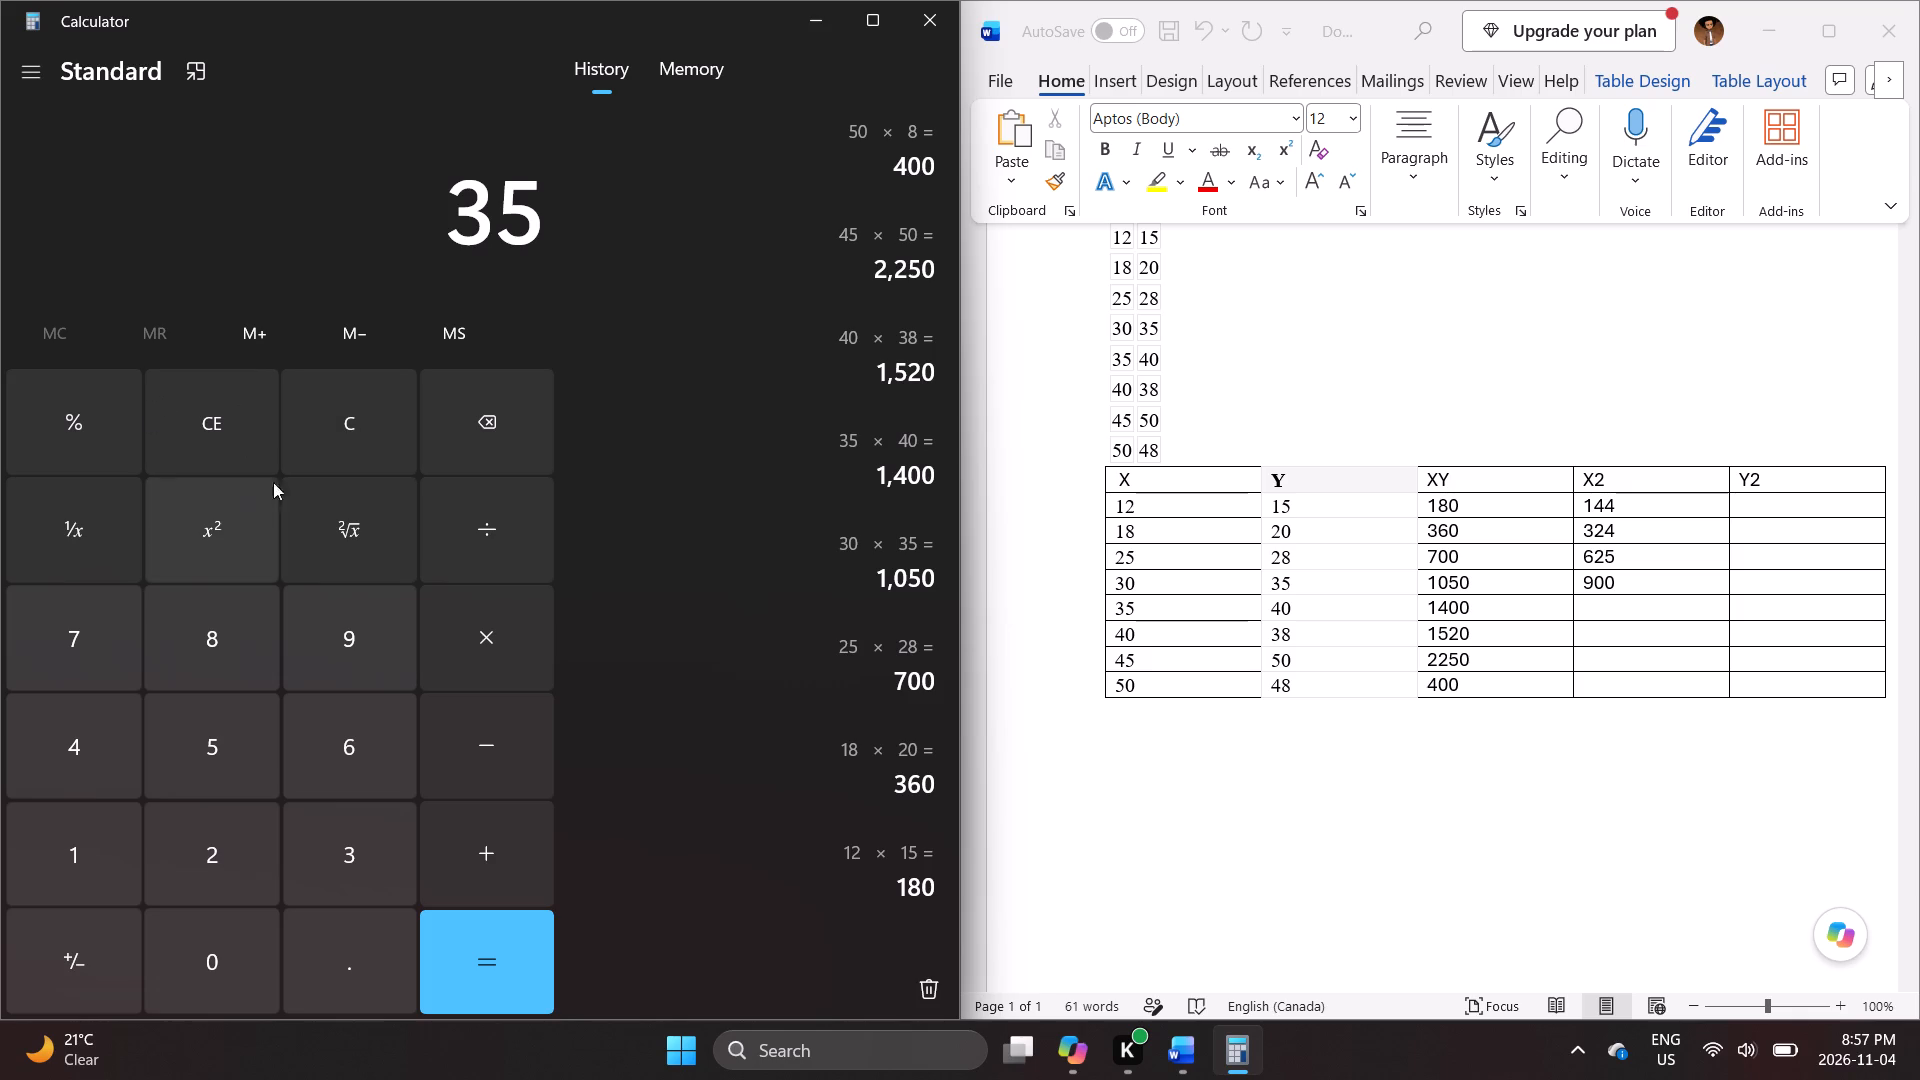
pyautogui.click(248, 538)
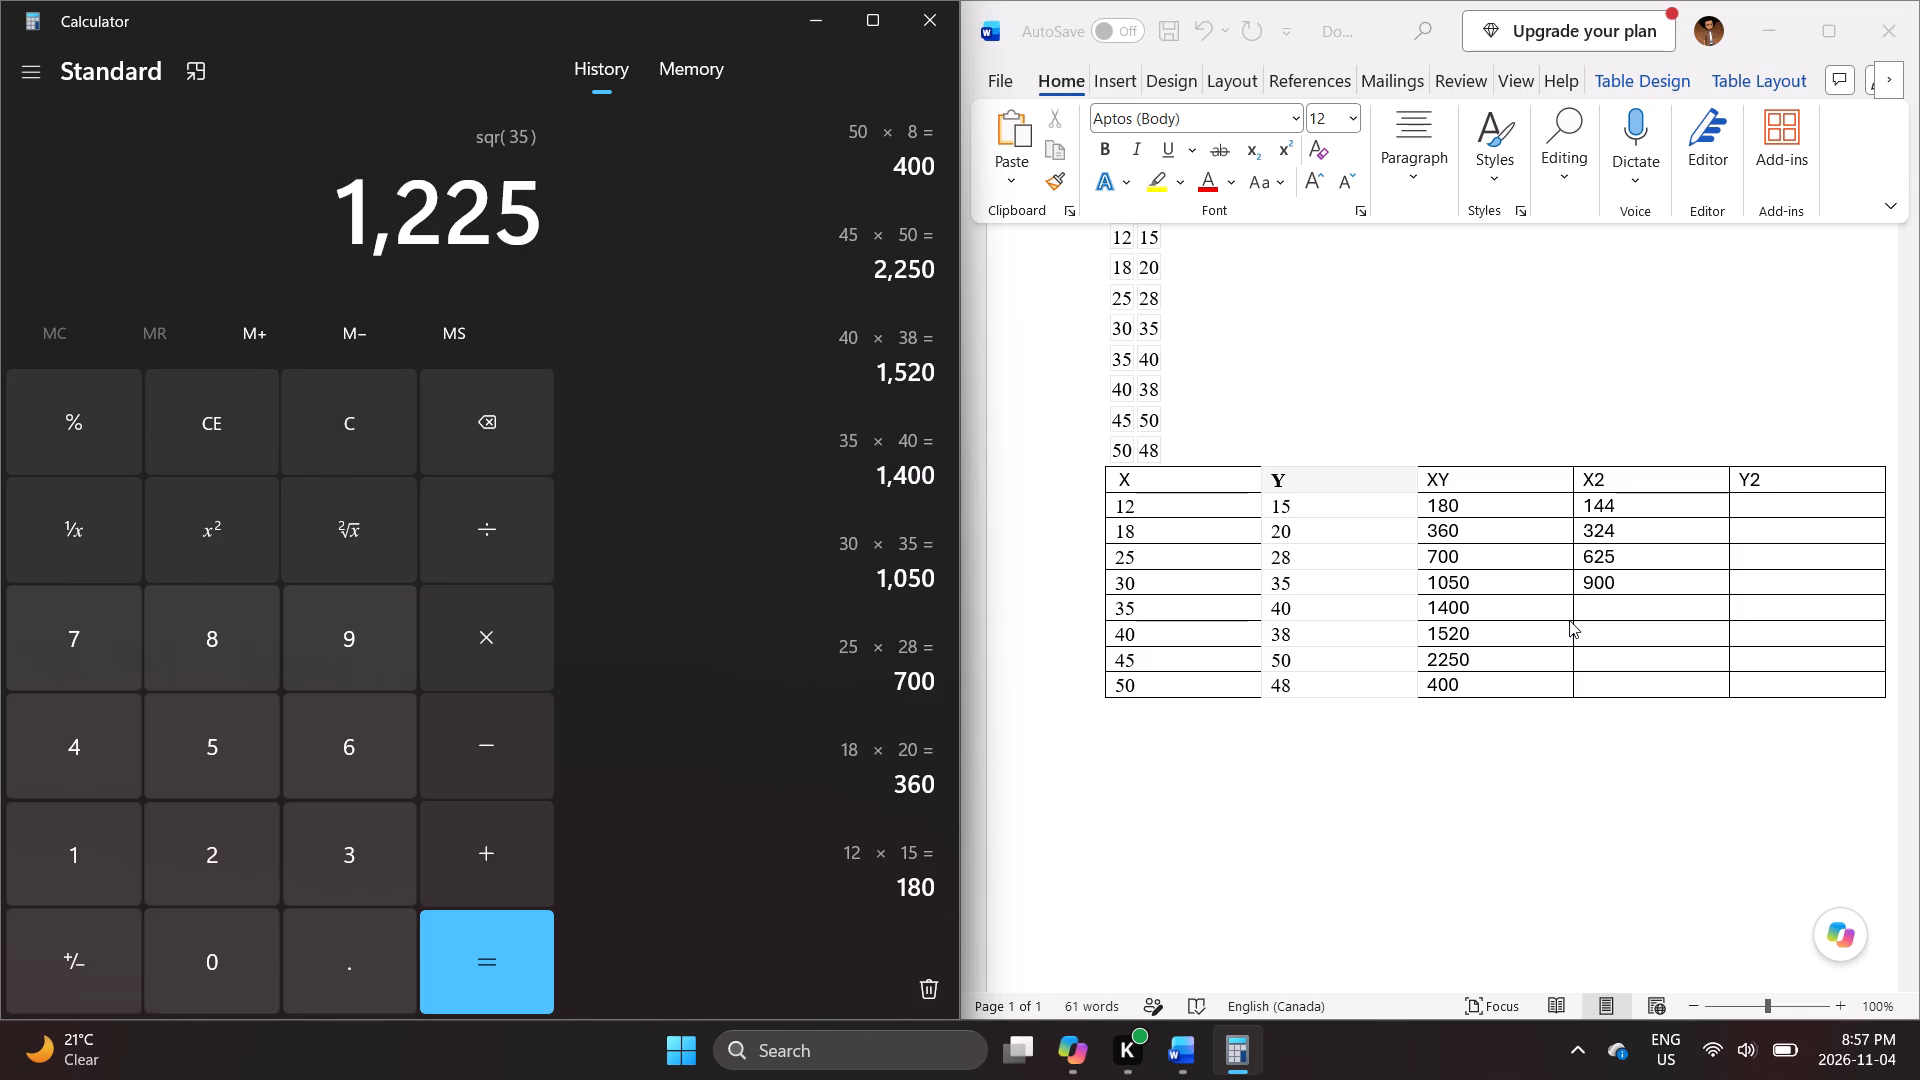
pyautogui.click(1600, 602)
pyautogui.write('1225')
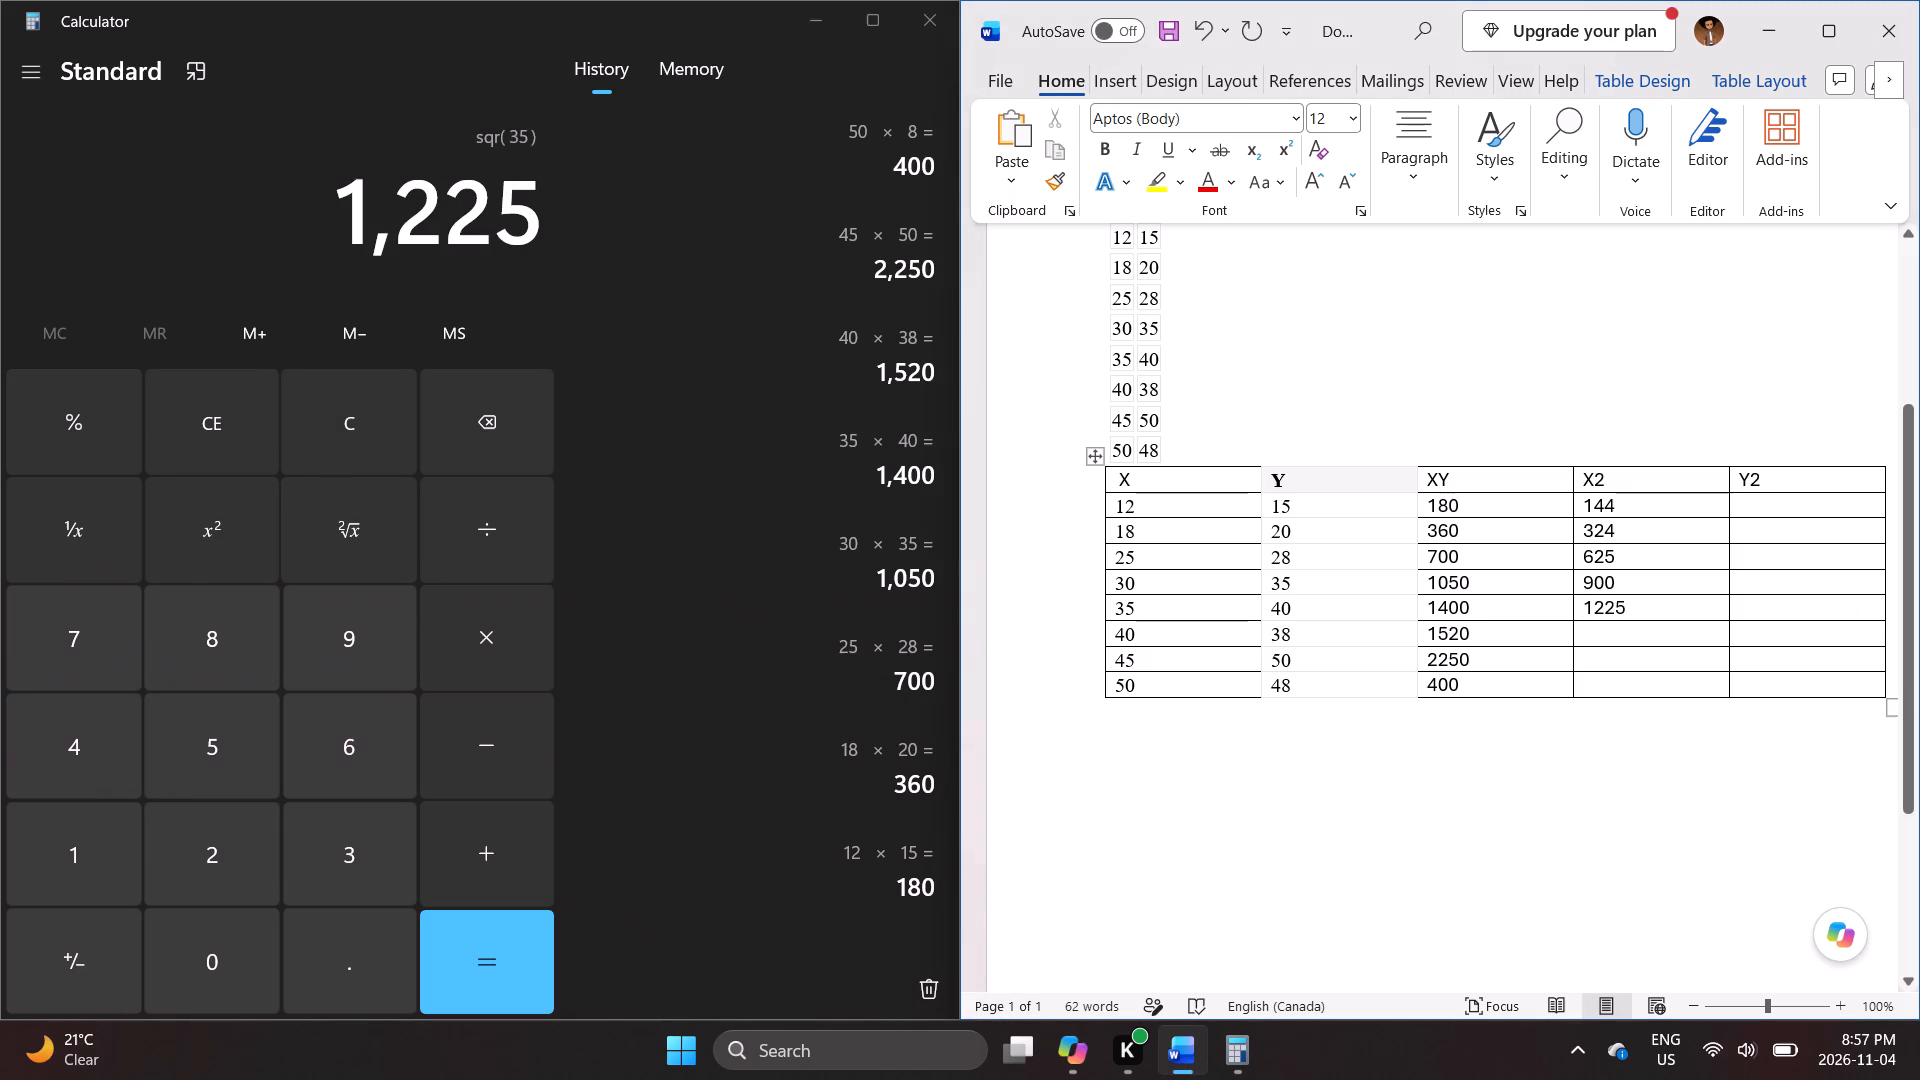
# Enter 1600 in the table's X2 cell for X = 40 and 2500 in the one for X = 50.
pyautogui.click(1604, 641)
pyautogui.press('1')
pyautogui.press('6')
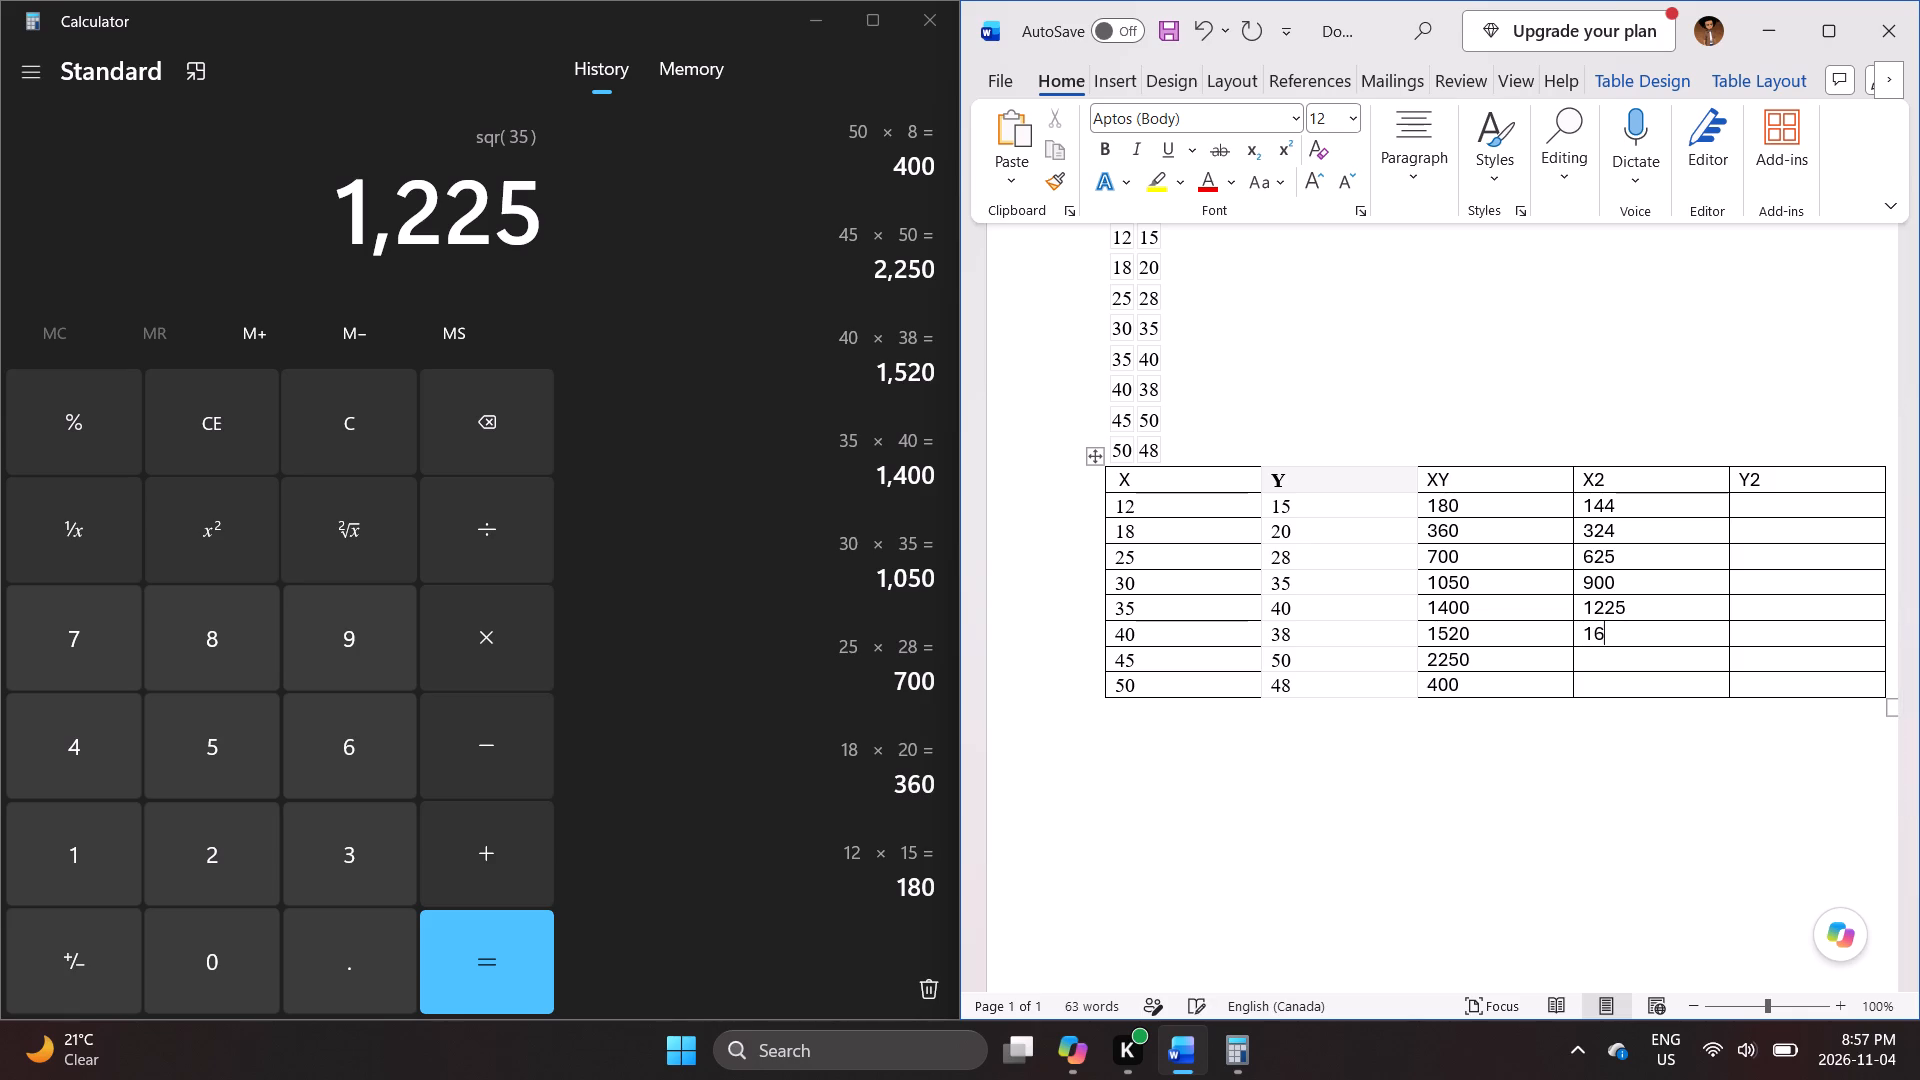
pyautogui.write('00')
pyautogui.click(1612, 695)
pyautogui.click(1604, 688)
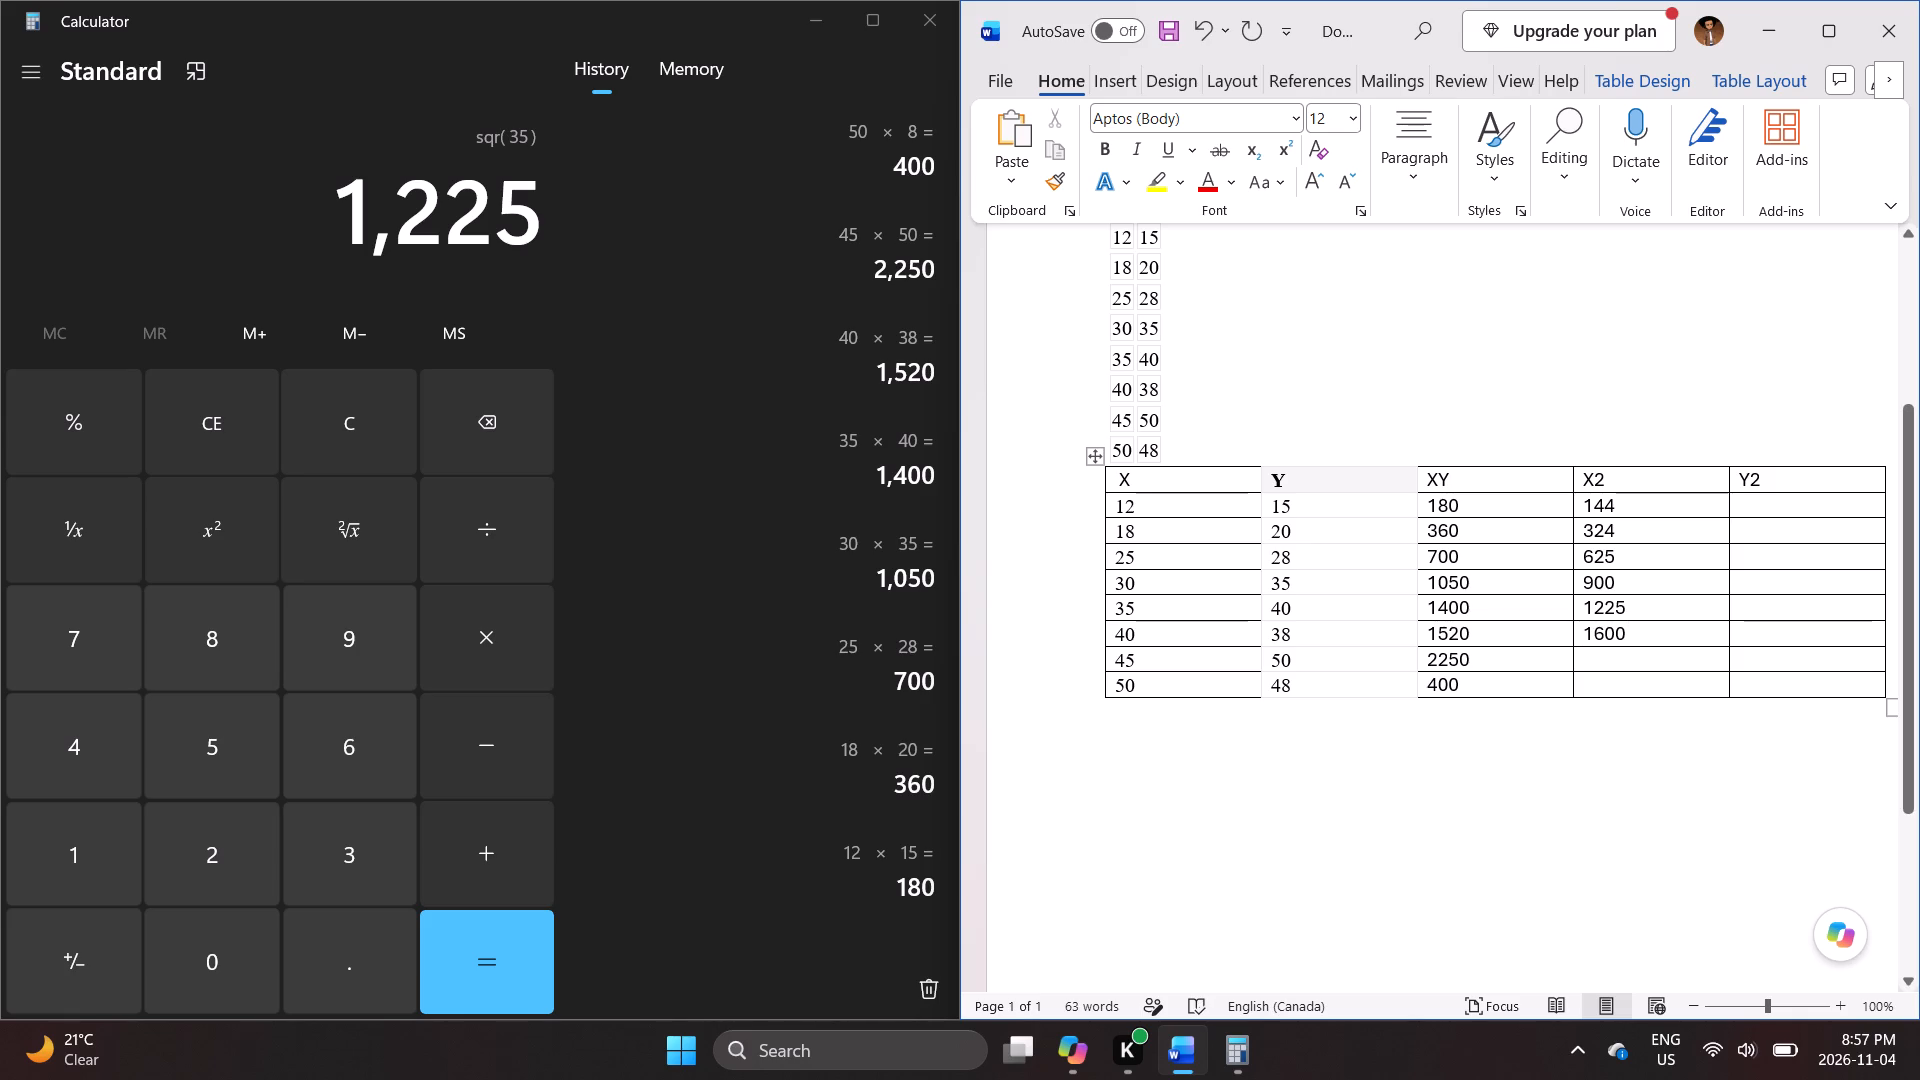
pyautogui.write('2500')
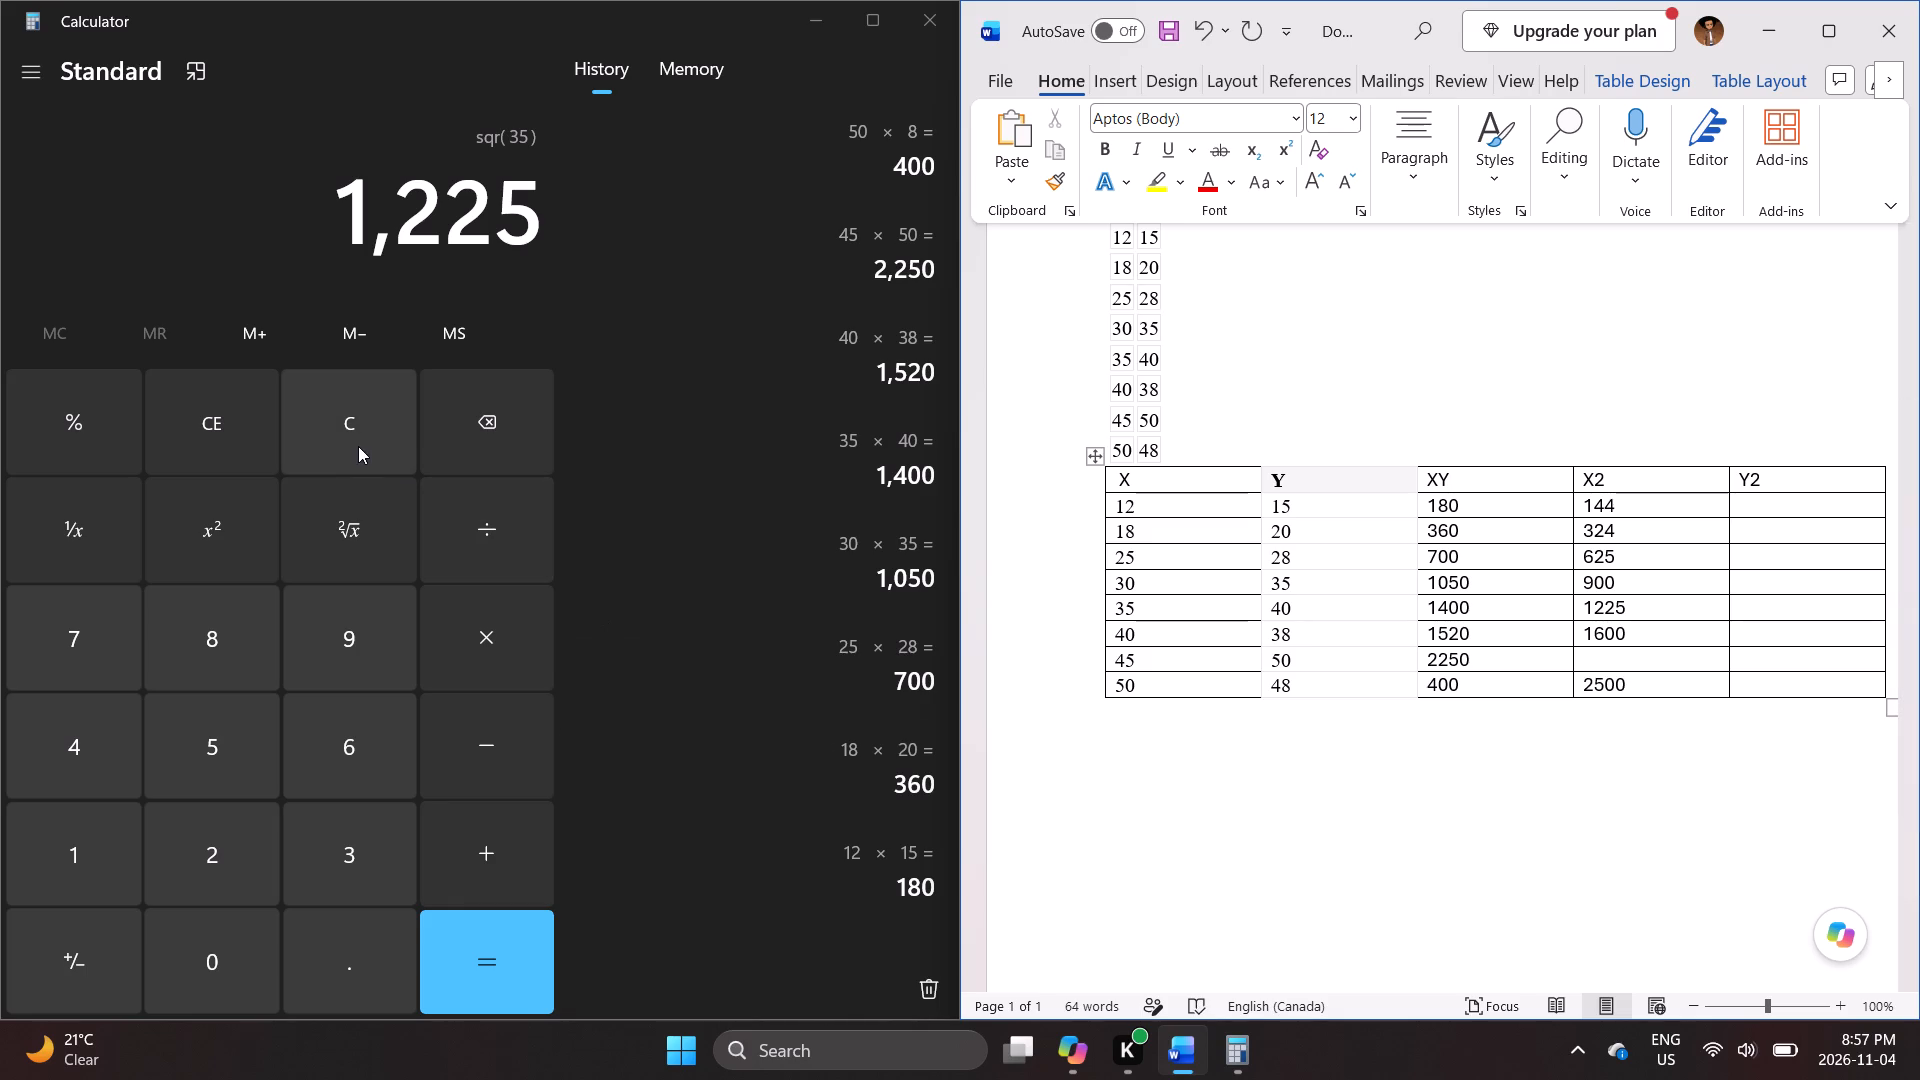
# Square 45 in Calculator and enter 2025 in the Word table's X2 cell for X = 45.
pyautogui.click(350, 443)
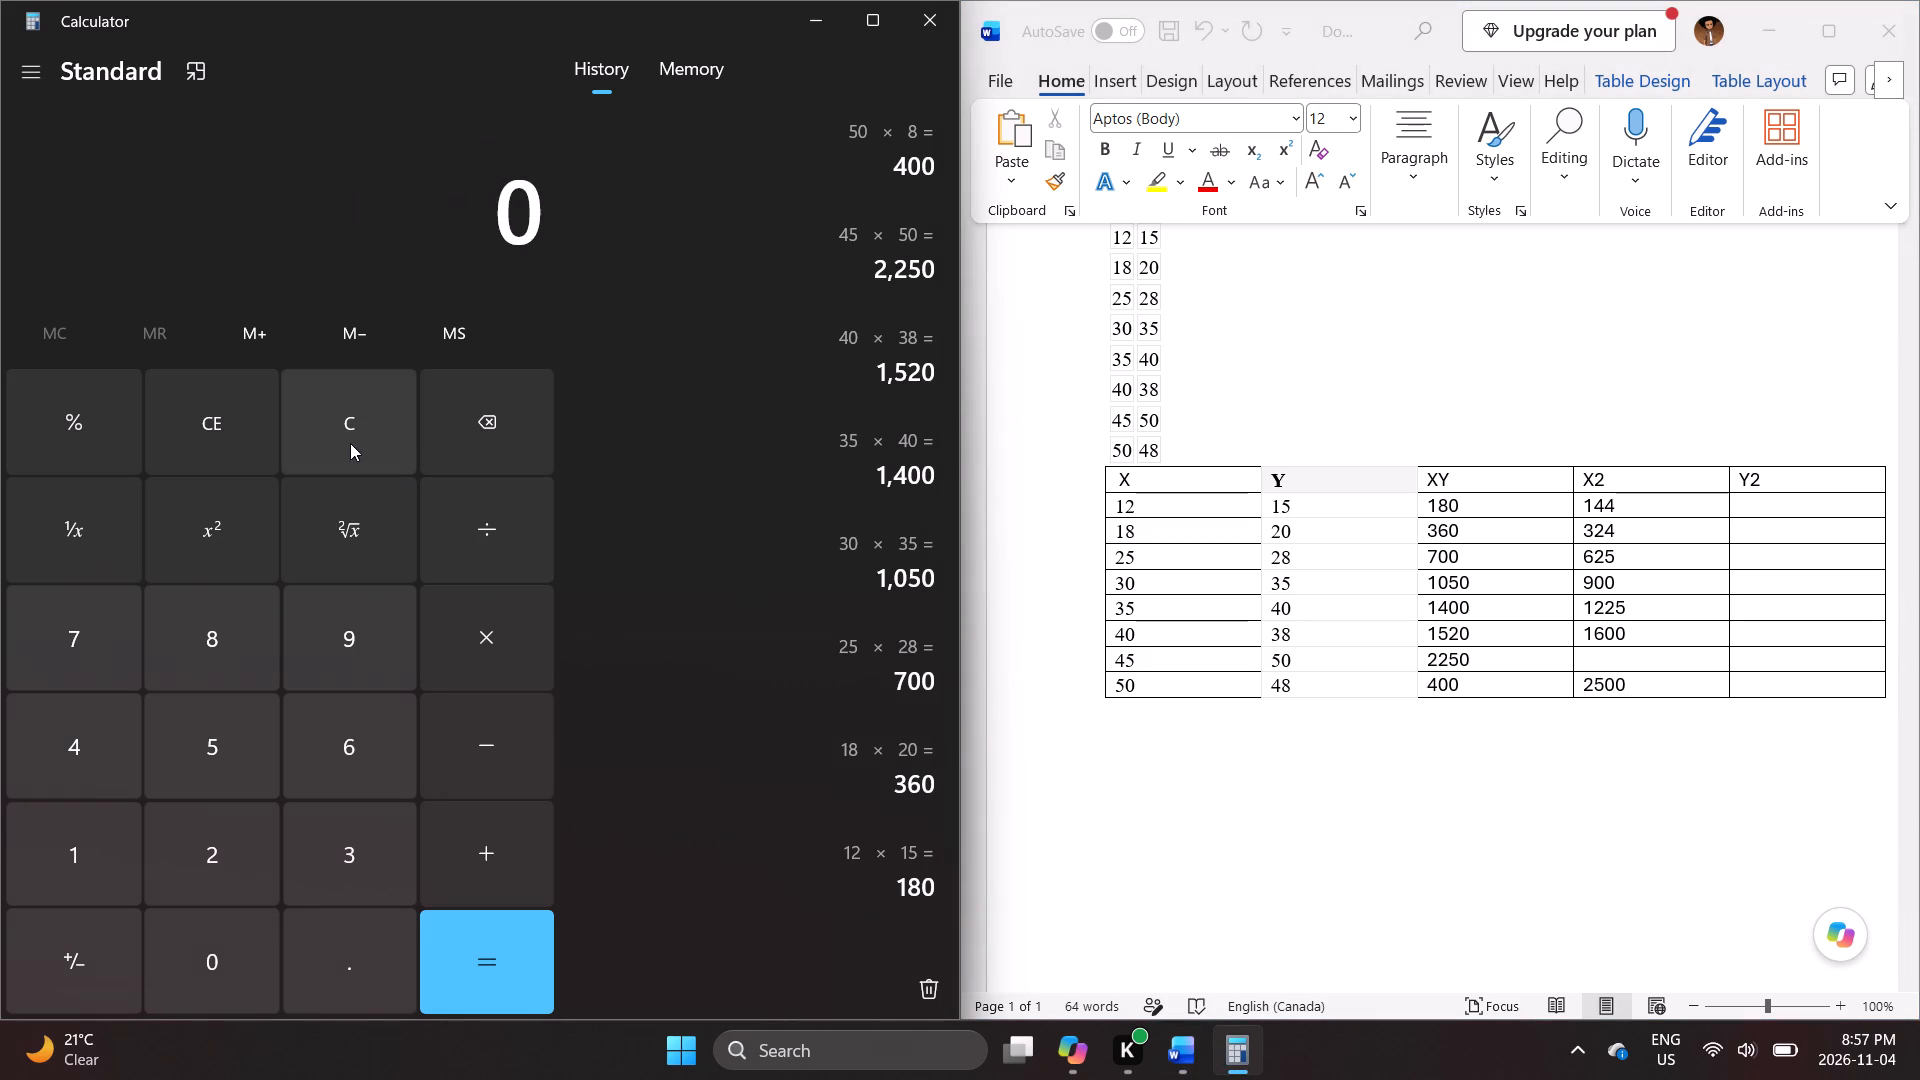
pyautogui.write('45')
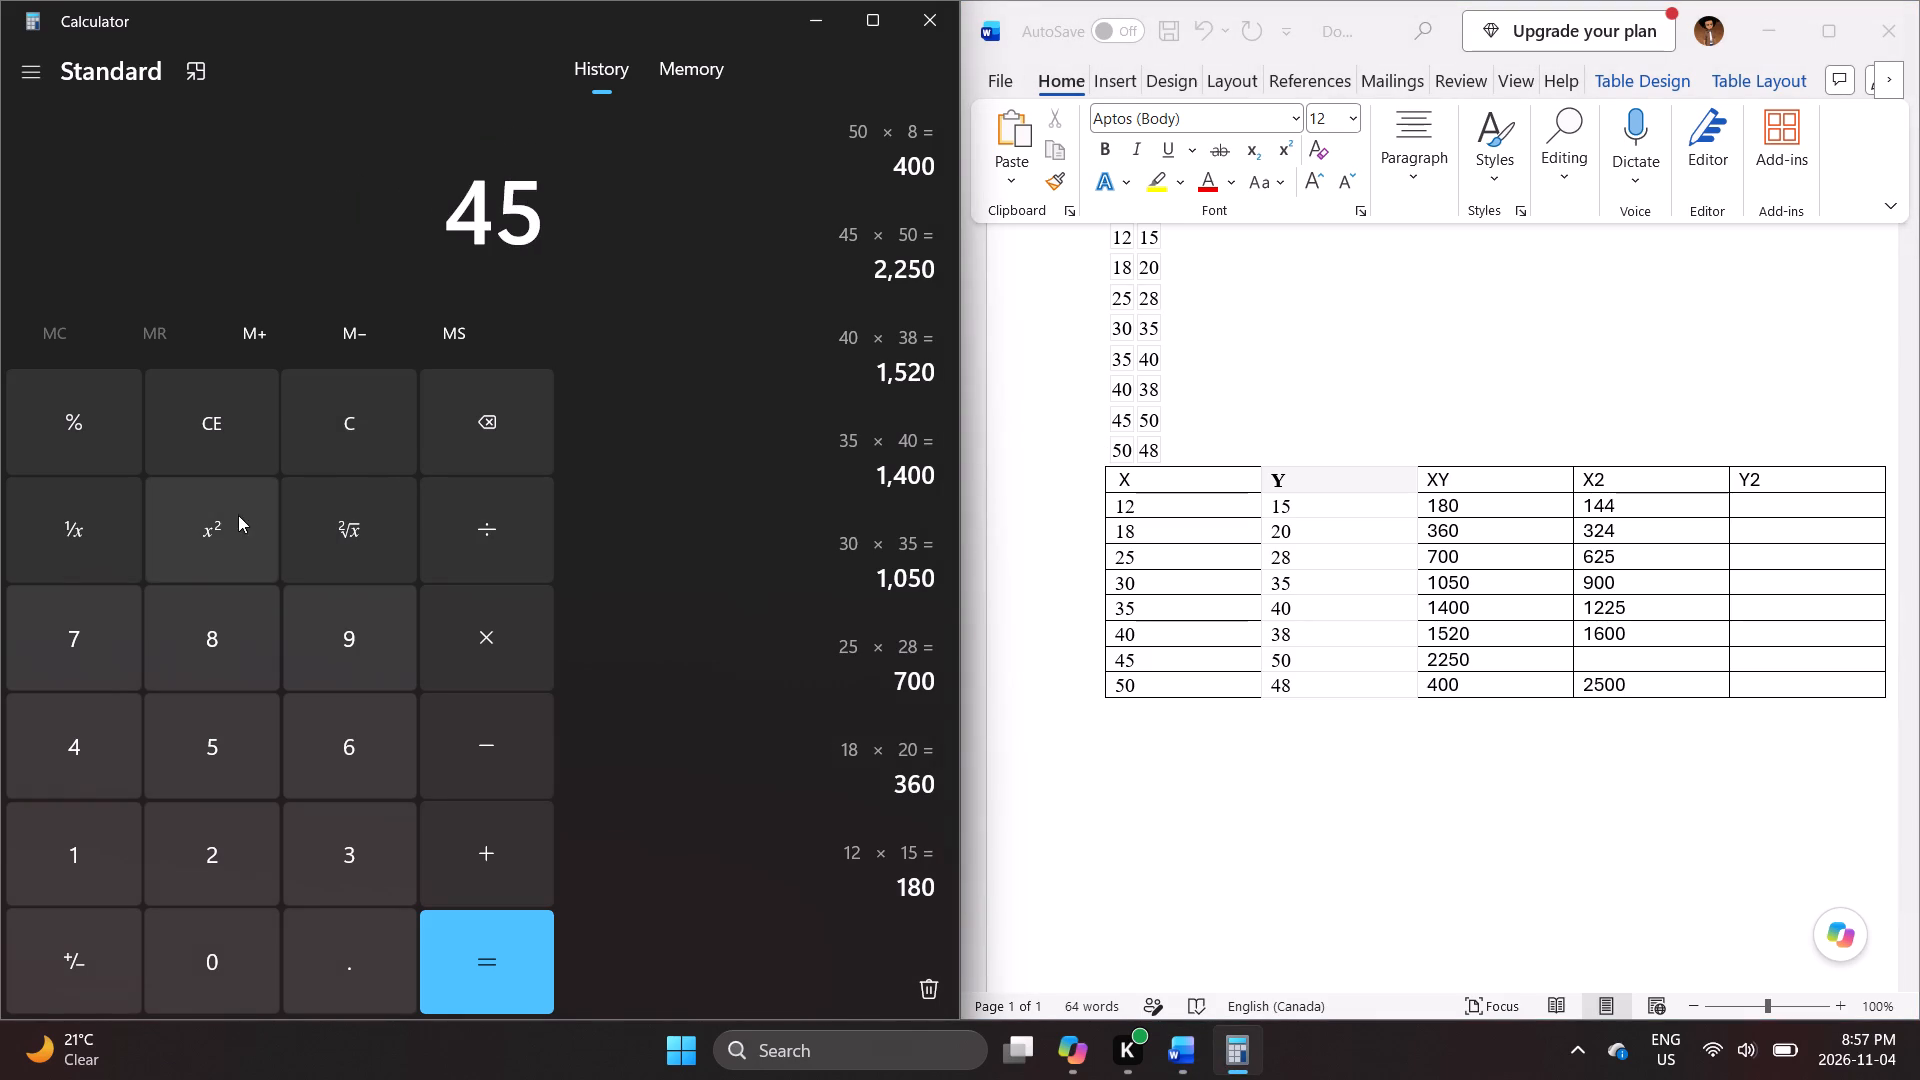
pyautogui.click(238, 515)
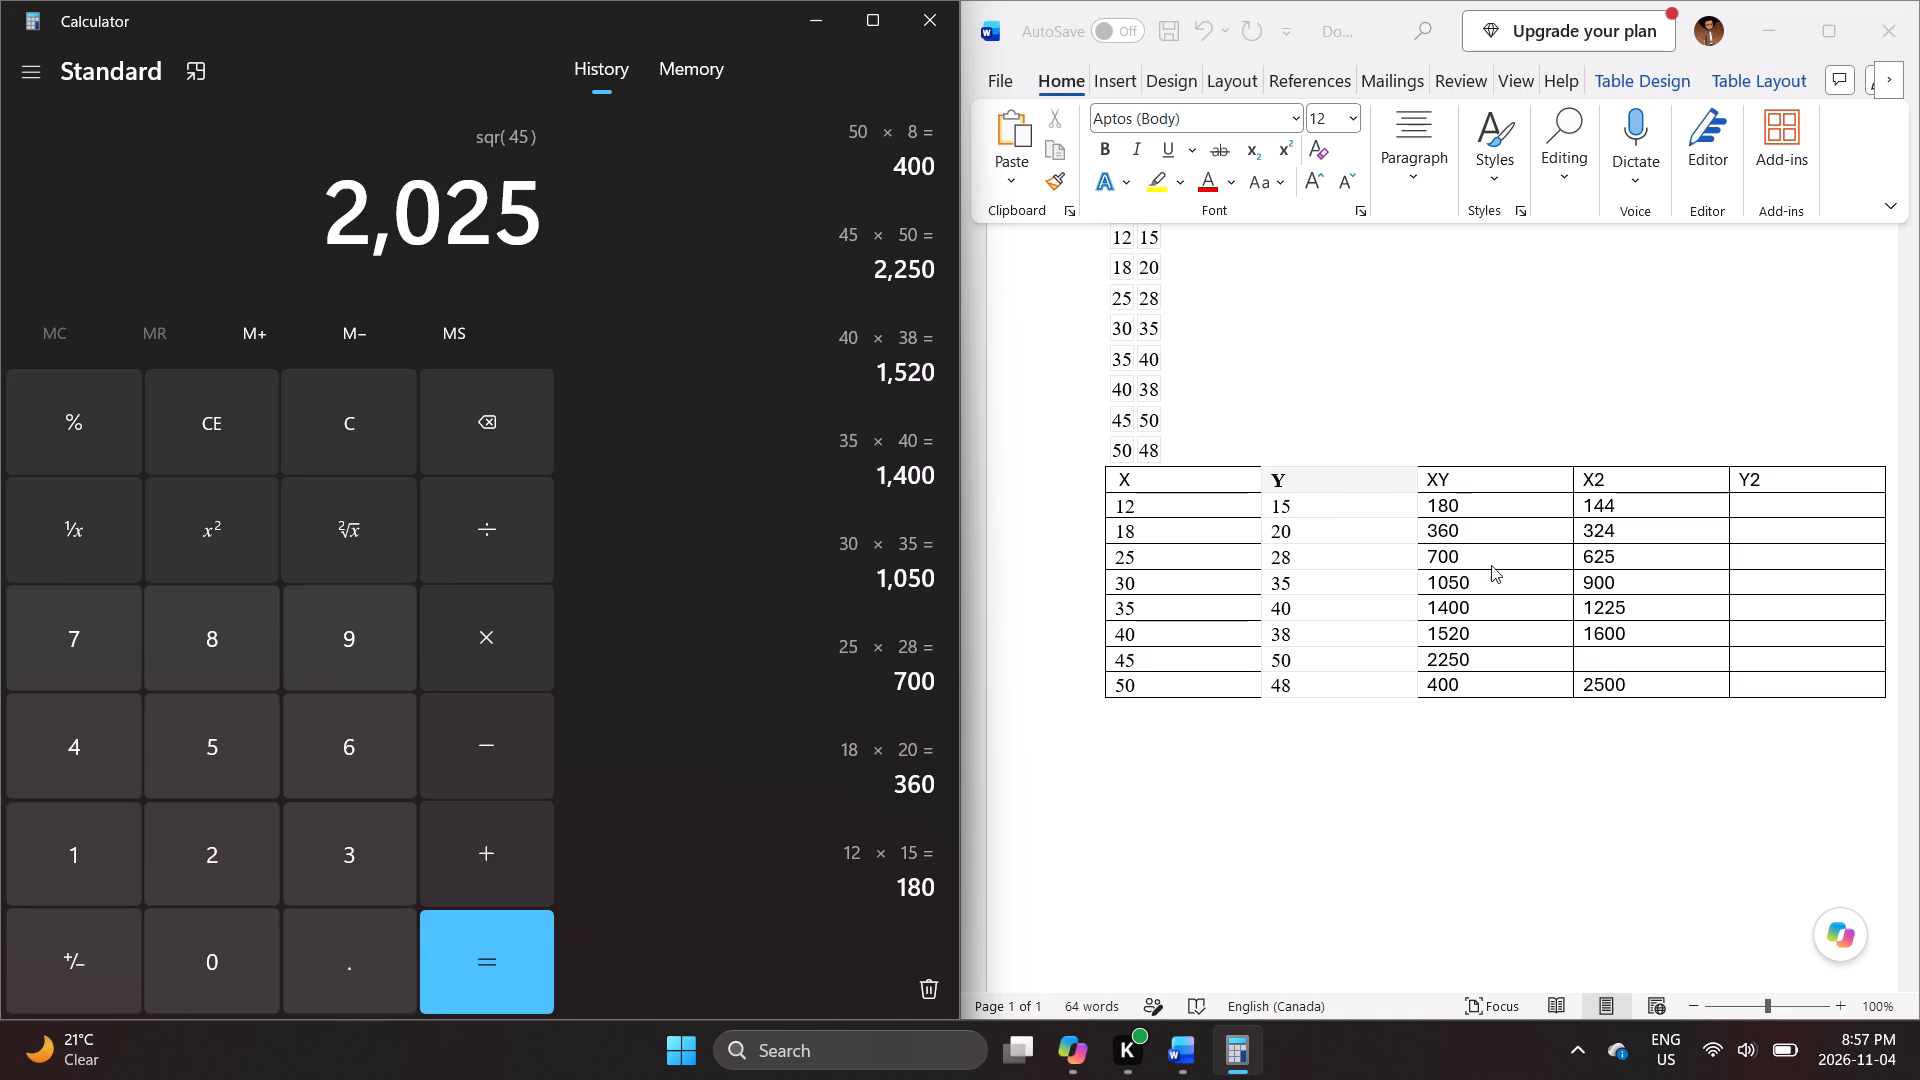
pyautogui.click(1598, 647)
pyautogui.moveTo(1591, 645); pyautogui.dragTo(1592, 645)
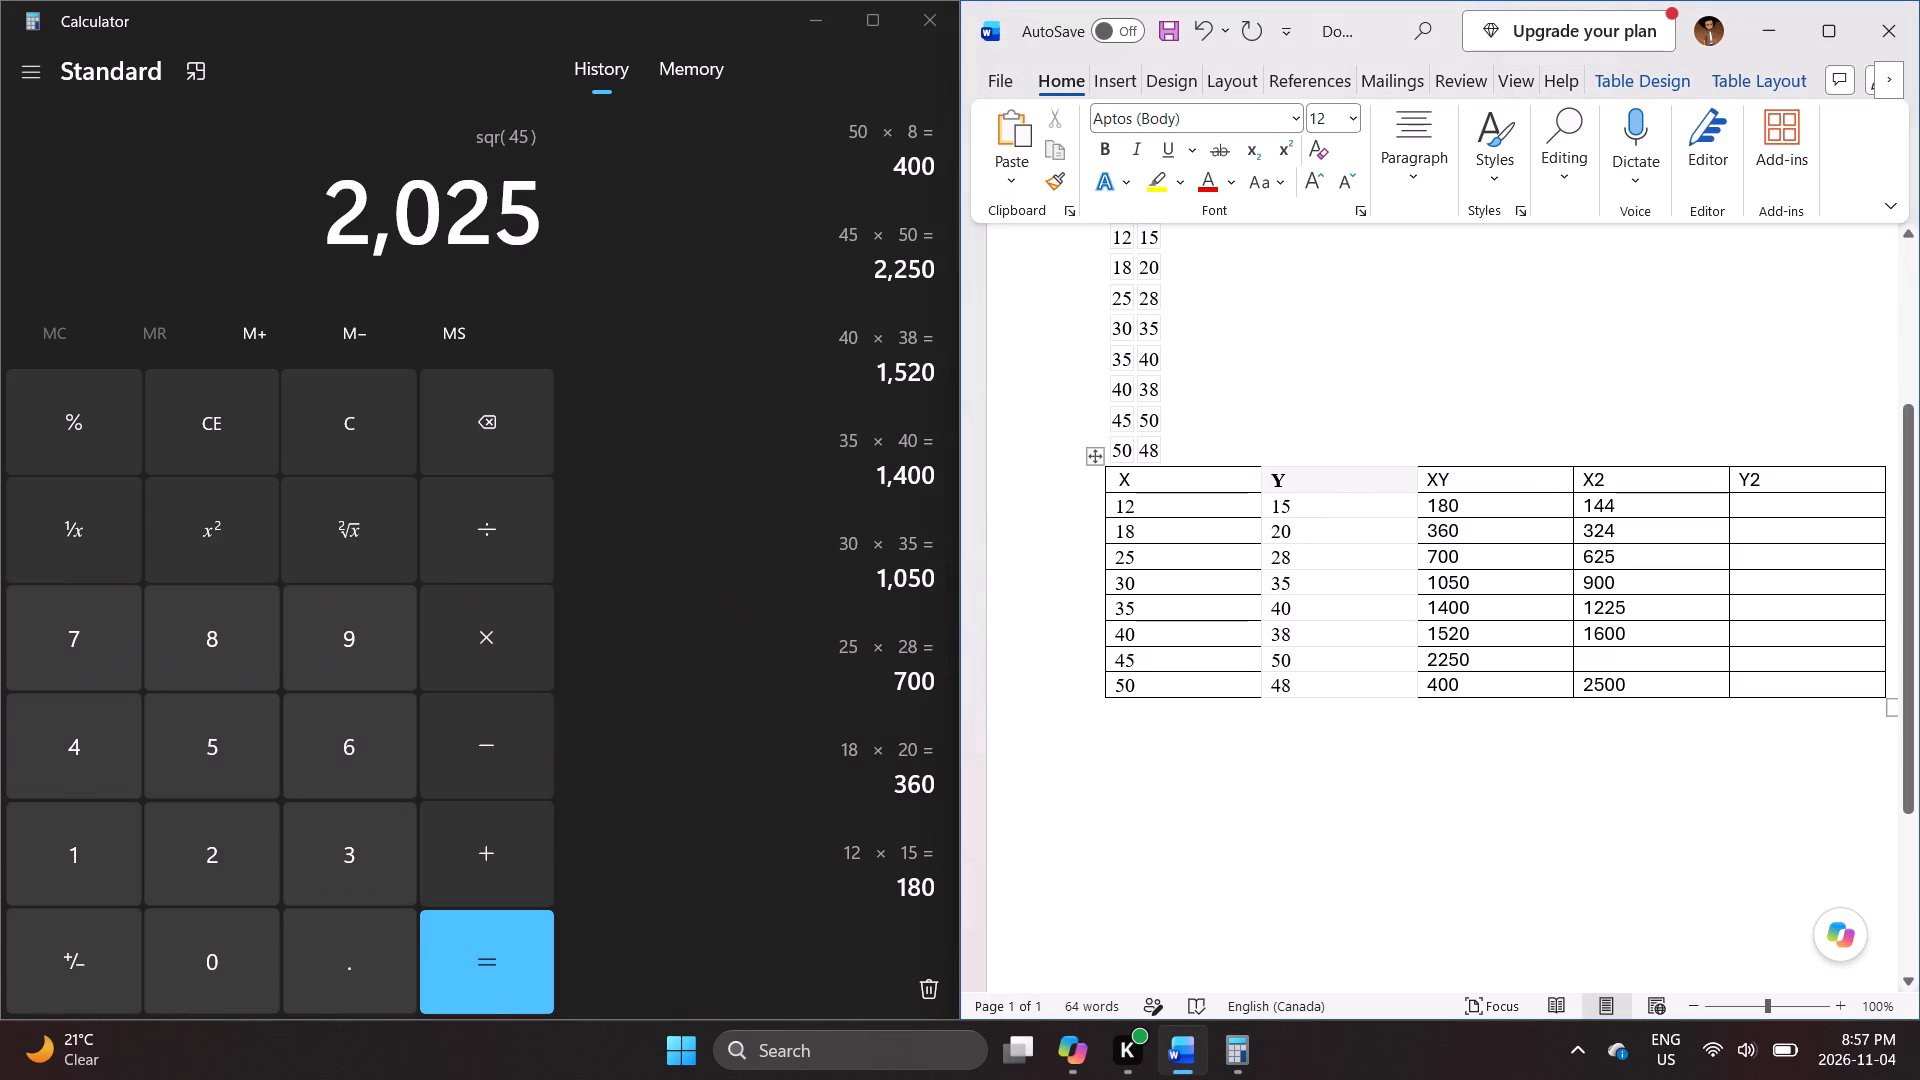
pyautogui.moveTo(1592, 645); pyautogui.dragTo(1593, 654)
pyautogui.click(1593, 654)
pyautogui.write('202')
pyautogui.press('5')
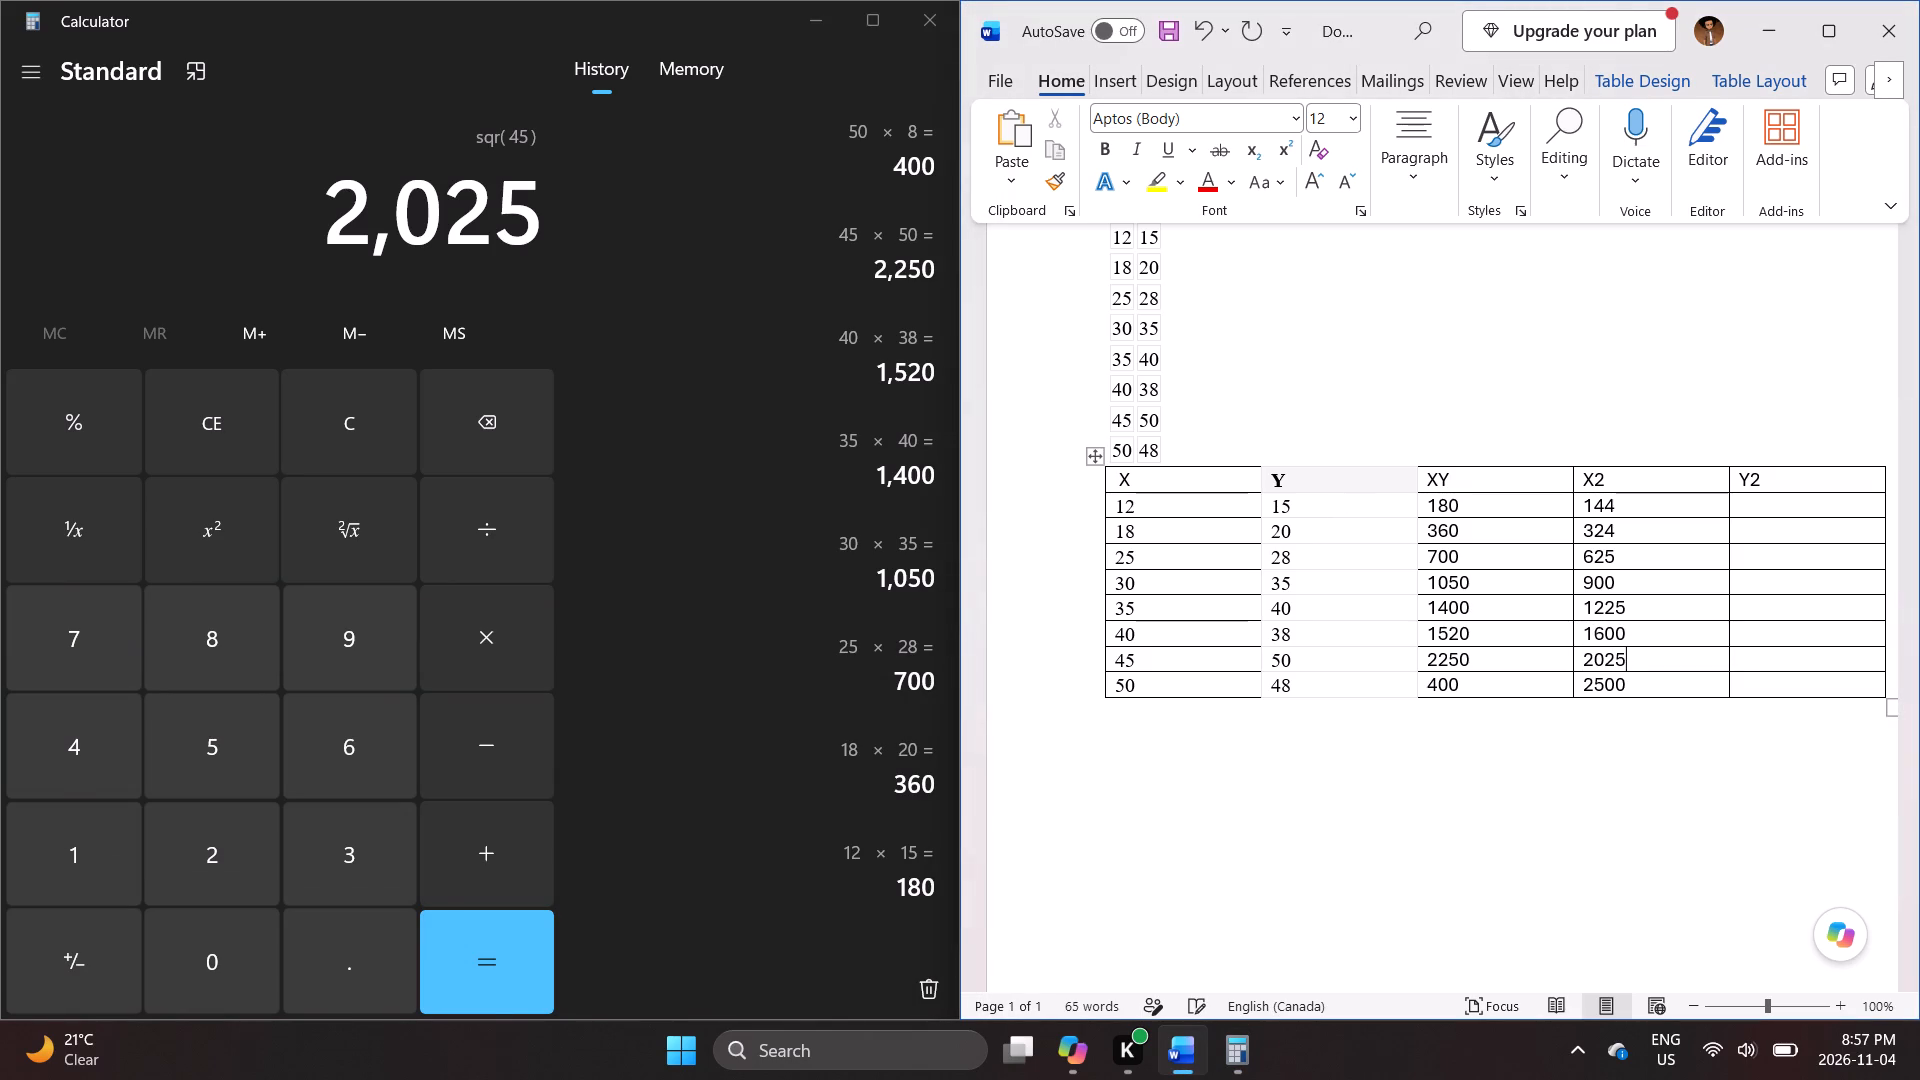
# Enter 225 and 400 in the table's Y2 cells for Y = 15 and Y = 20.
pyautogui.click(1764, 508)
pyautogui.write('225')
pyautogui.click(1806, 537)
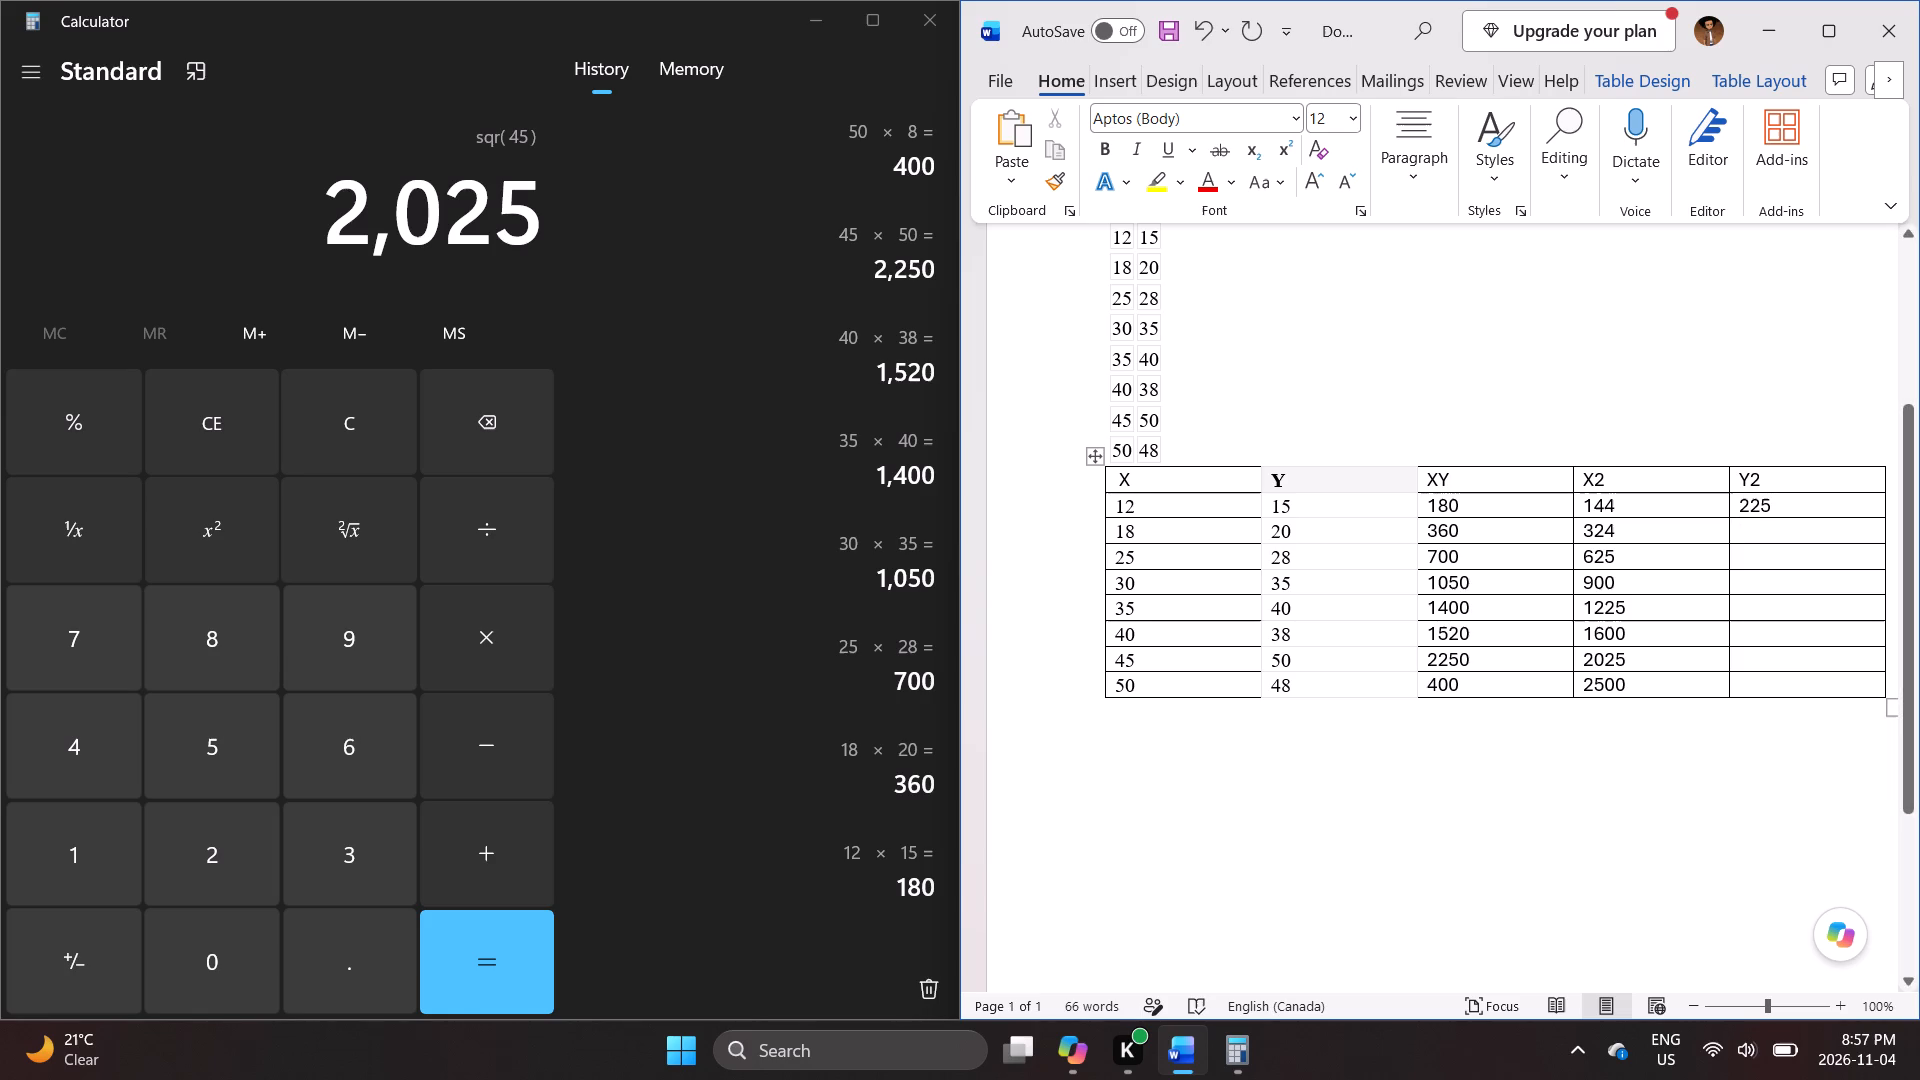
pyautogui.write('400')
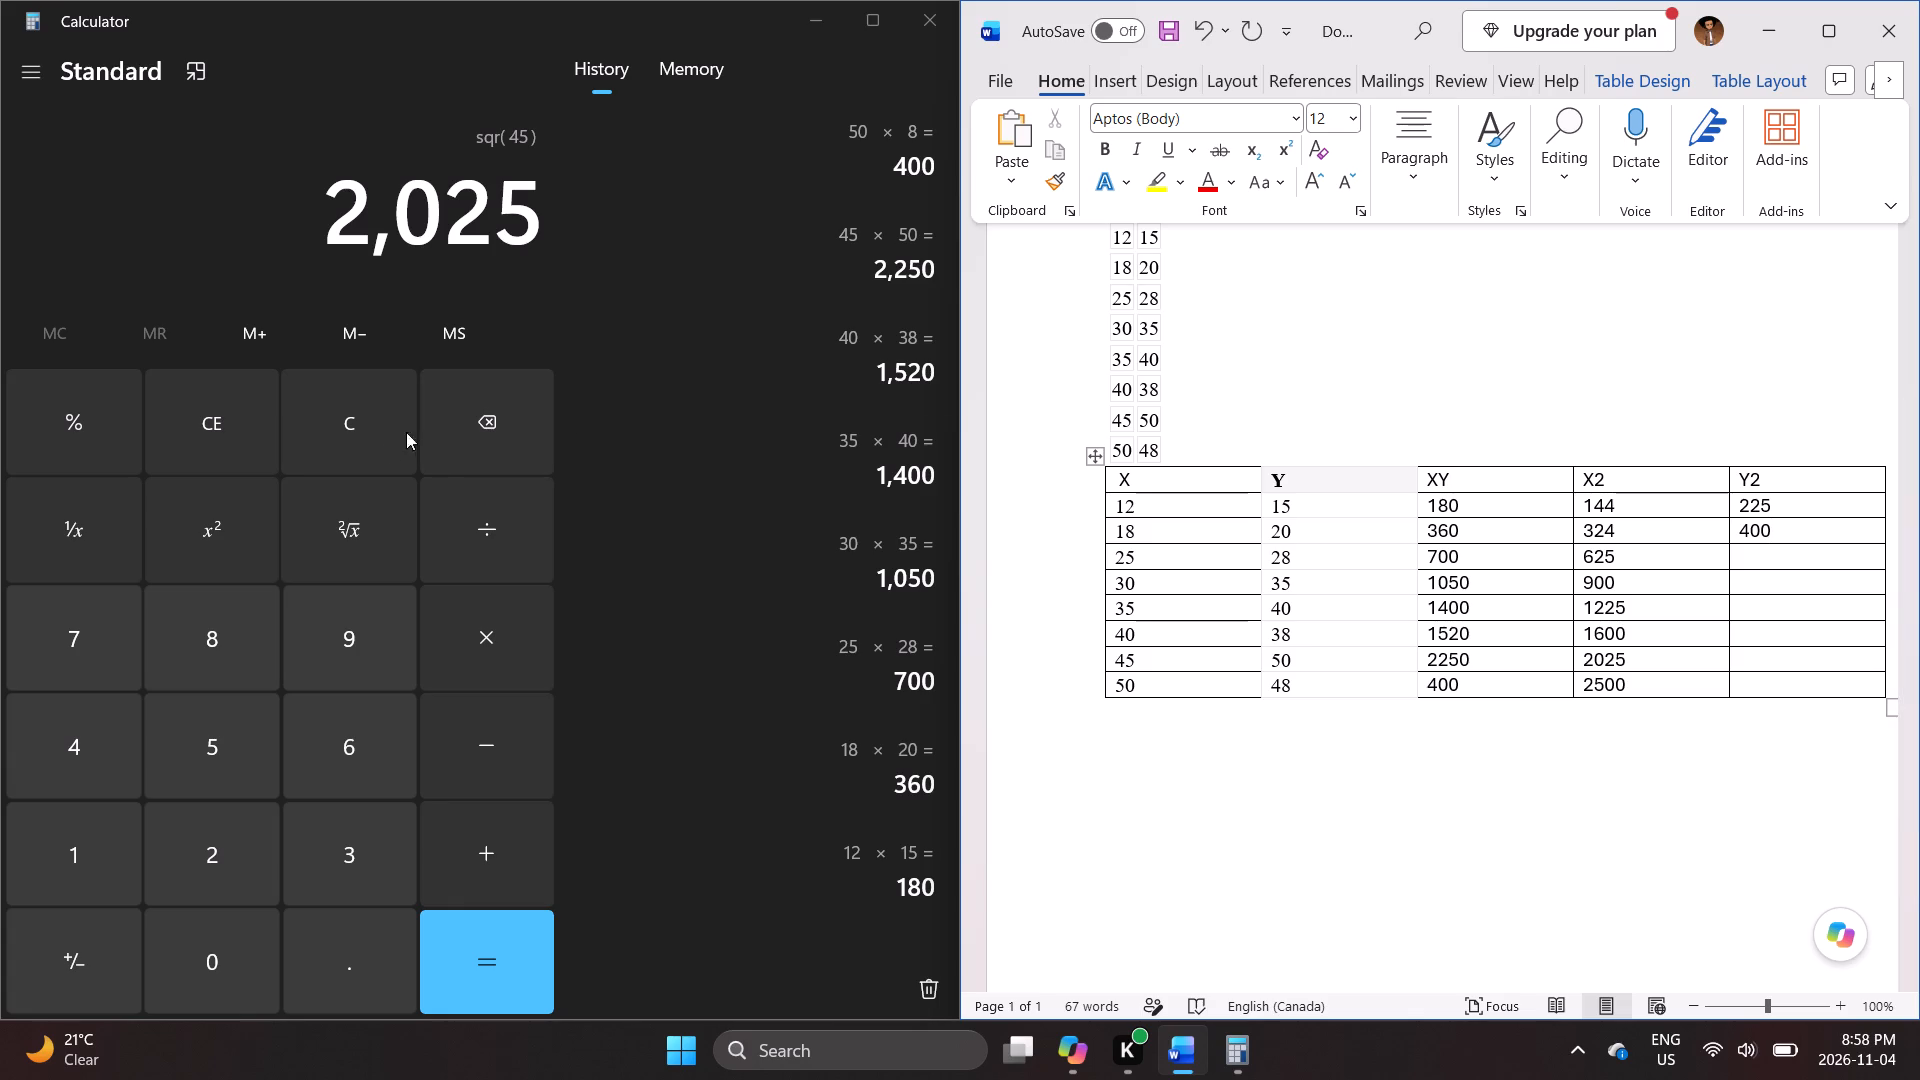
# Square 28 in Calculator and enter 784 in the Word table's Y2 cell for Y = 28.
pyautogui.click(359, 444)
pyautogui.write('28')
pyautogui.click(242, 500)
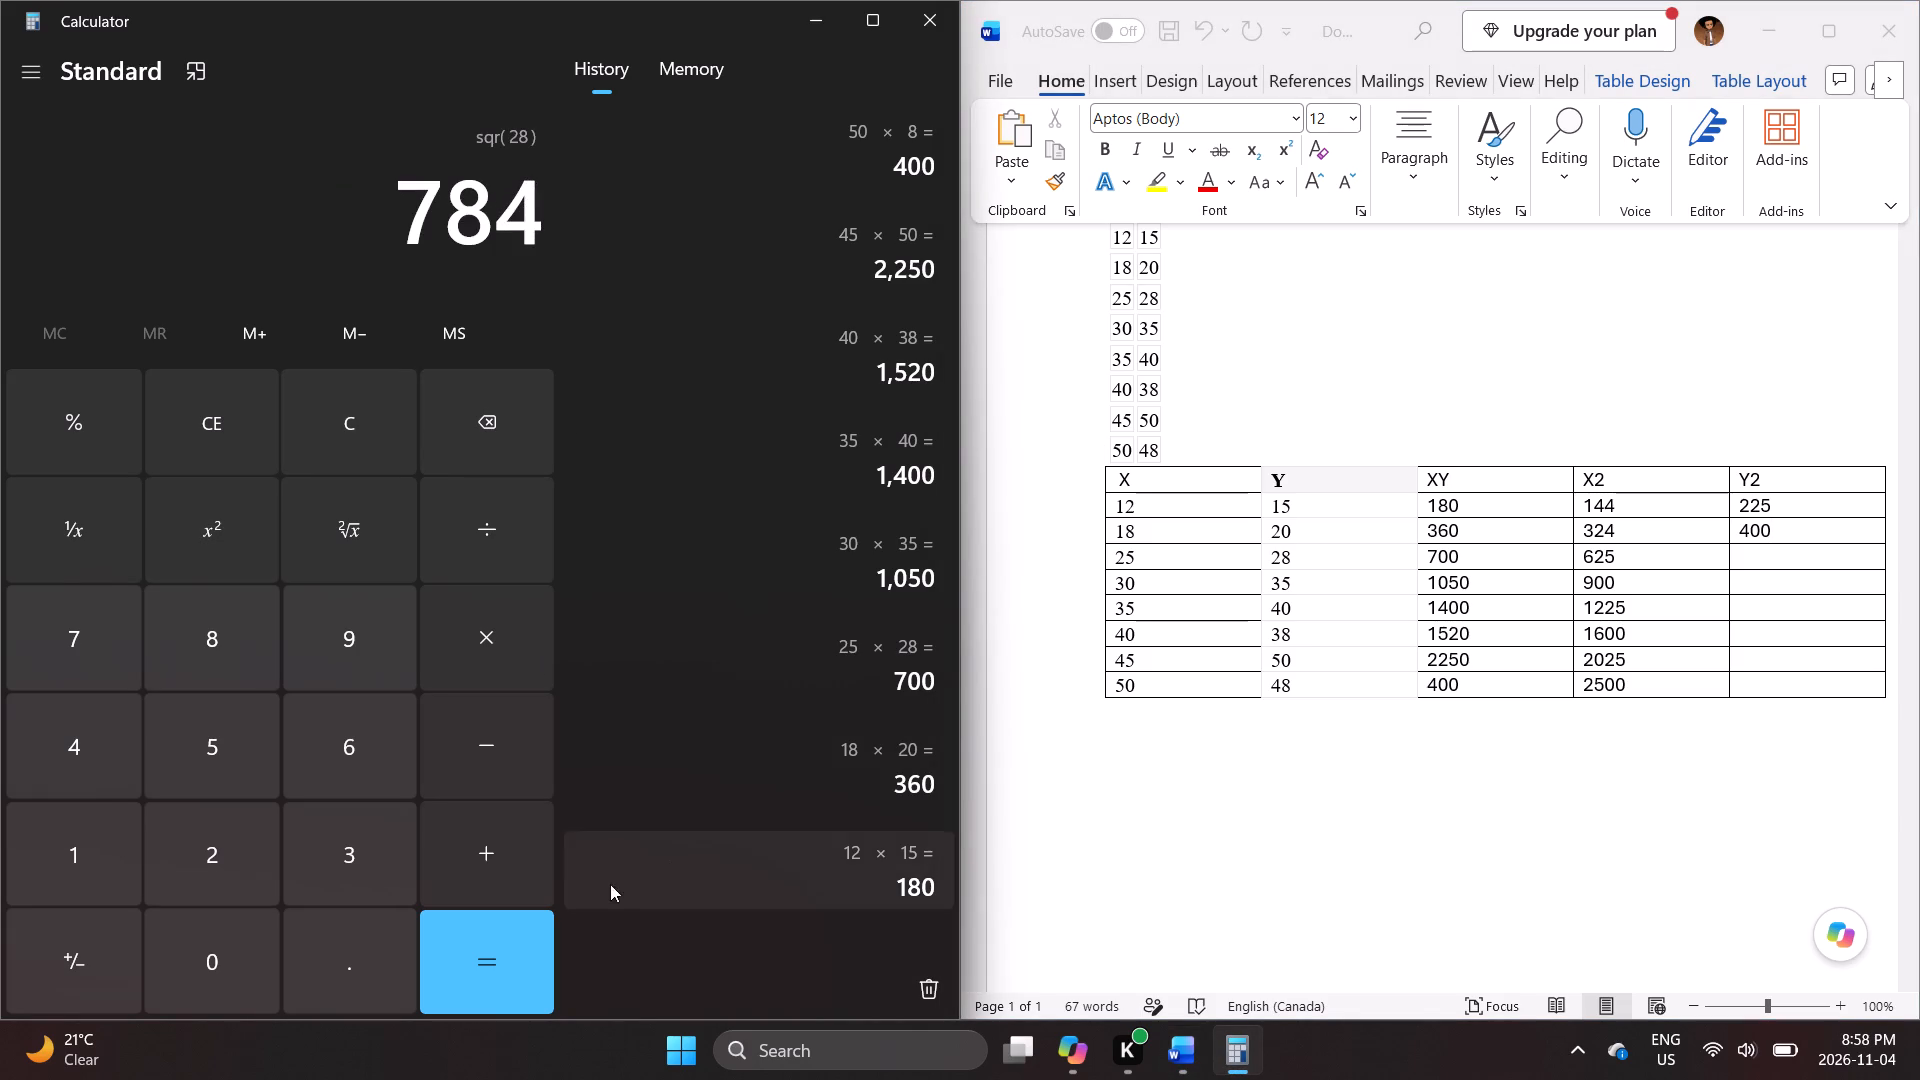
pyautogui.click(1753, 557)
pyautogui.click(1753, 557)
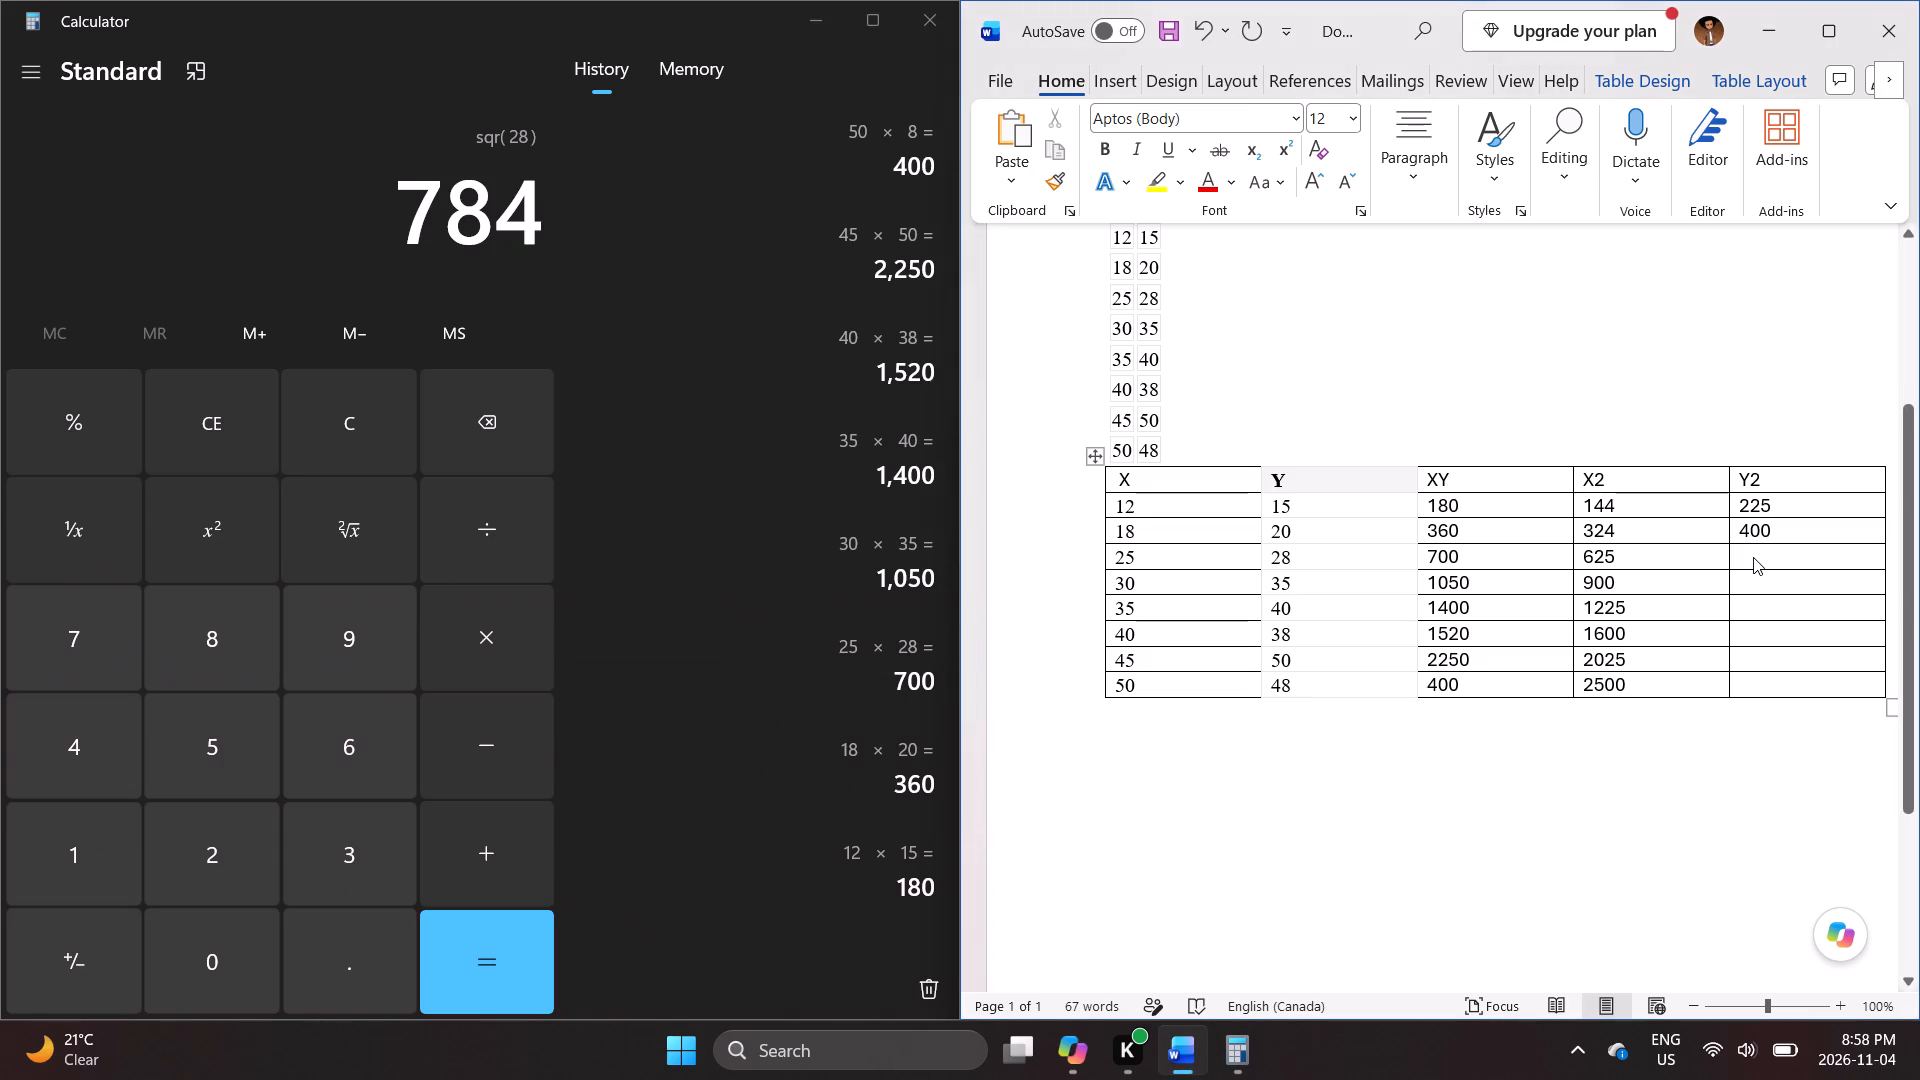
pyautogui.press('7')
pyautogui.write('84')
# Enter 1225 and 1600 in the table's Y2 cells for Y = 35 and Y = 40.
pyautogui.click(1791, 582)
pyautogui.write('1225')
pyautogui.click(1743, 610)
pyautogui.write('1600')
# Square 38 in Calculator and enter 1444 in the Word table's Y2 cell for Y = 38.
pyautogui.click(1769, 634)
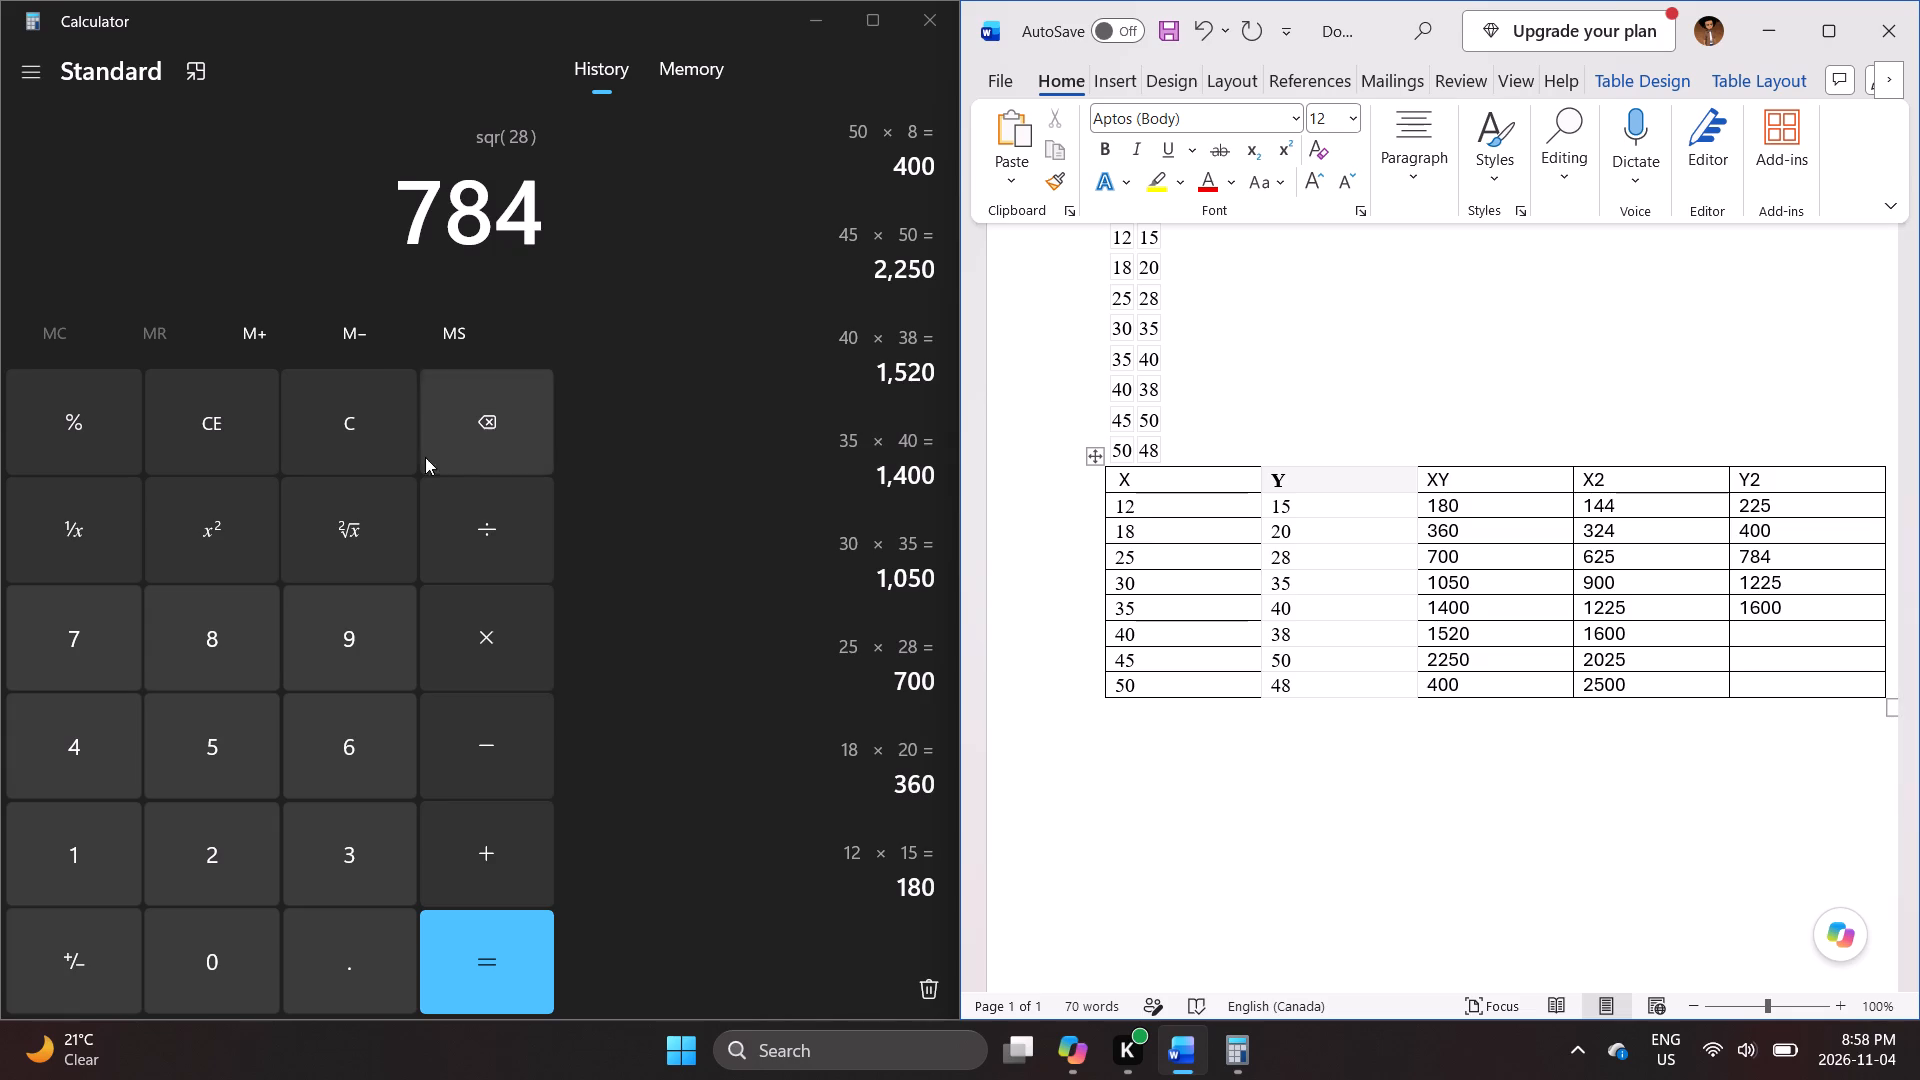
pyautogui.click(360, 429)
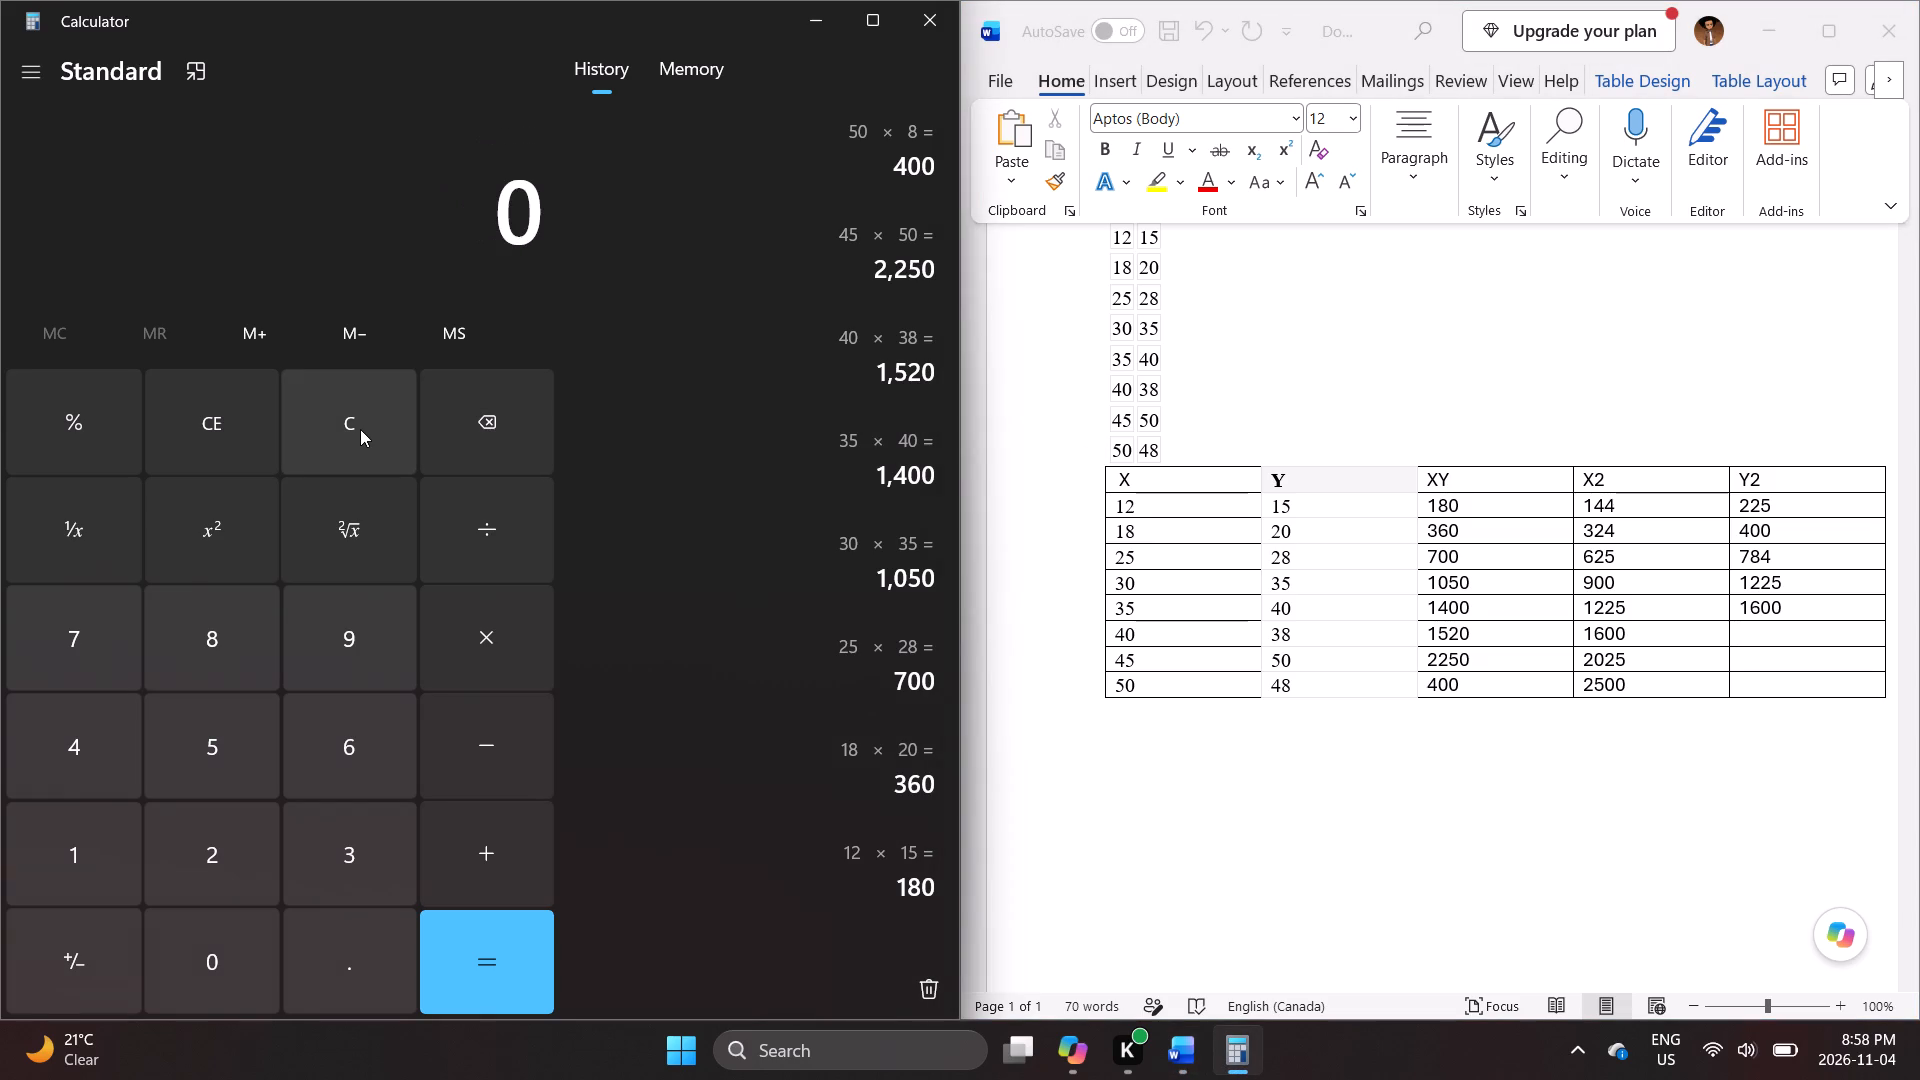
pyautogui.write('38')
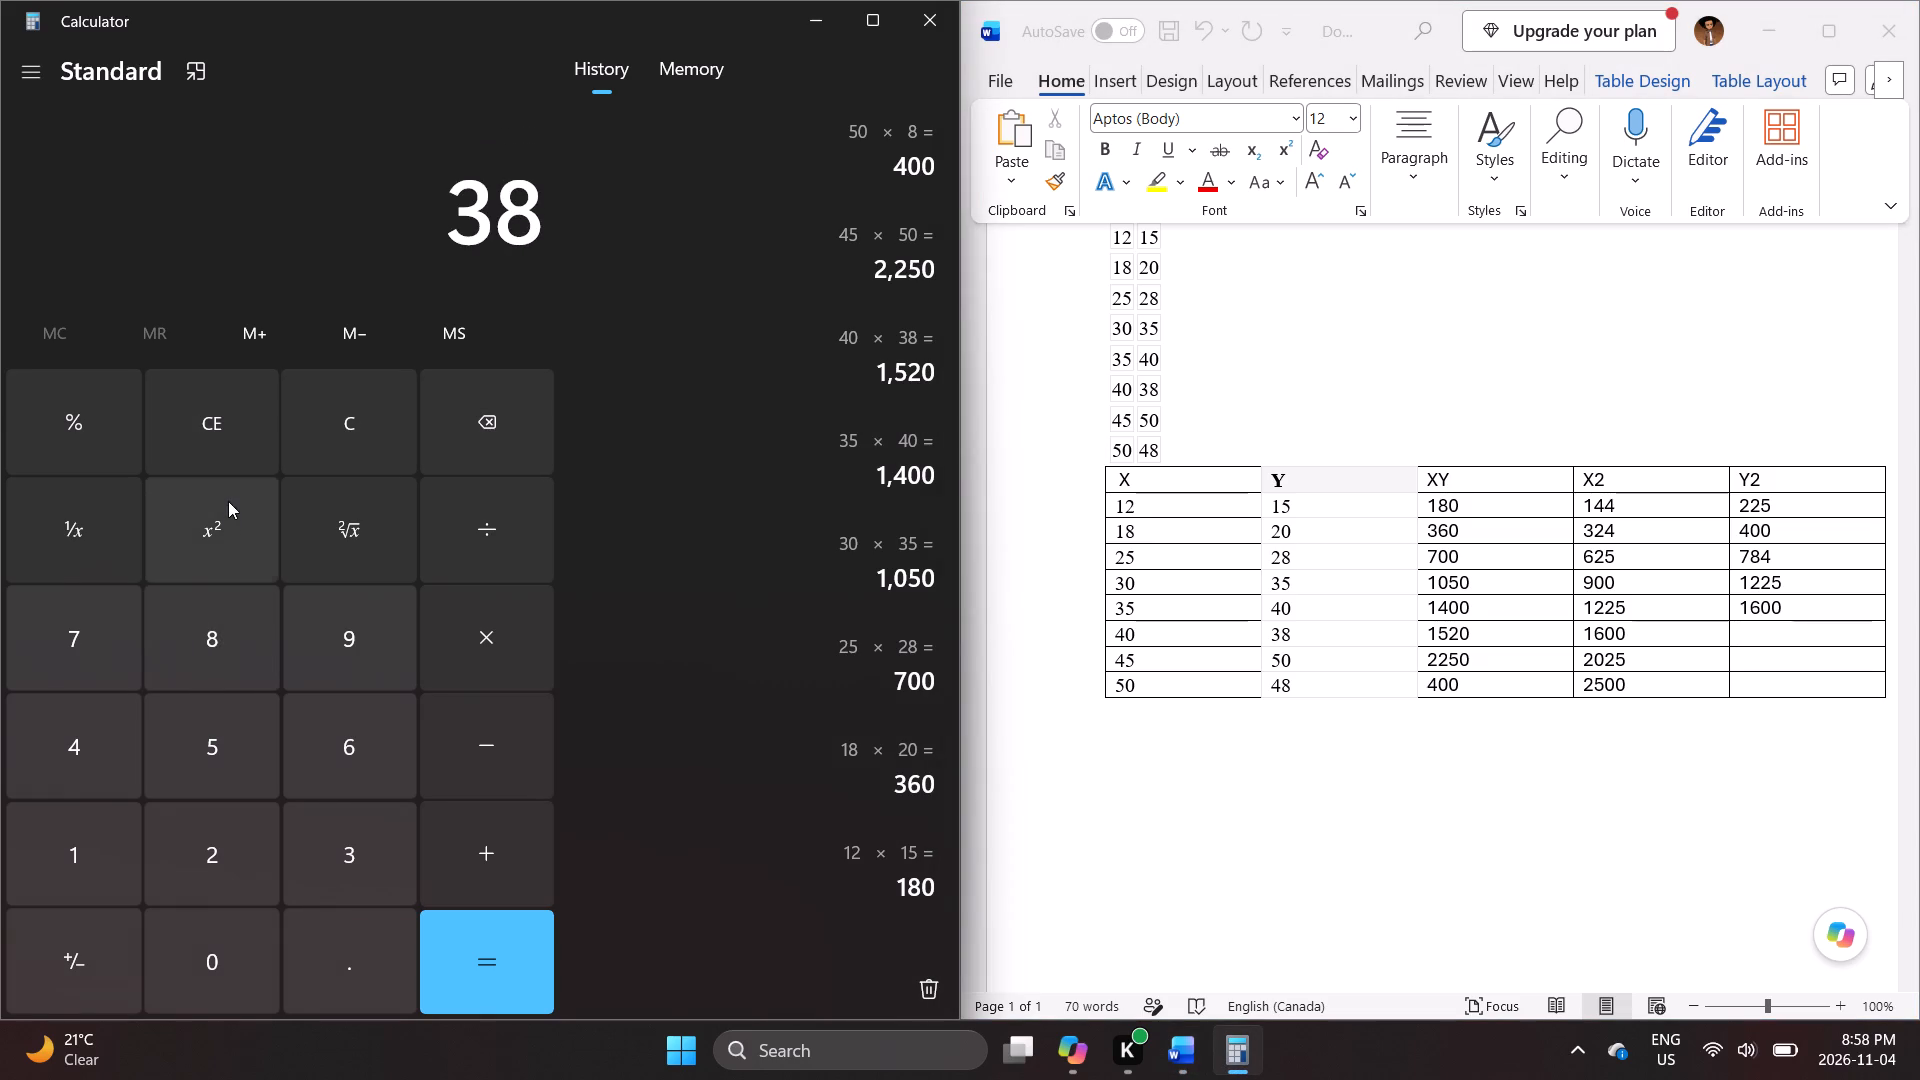
pyautogui.click(227, 518)
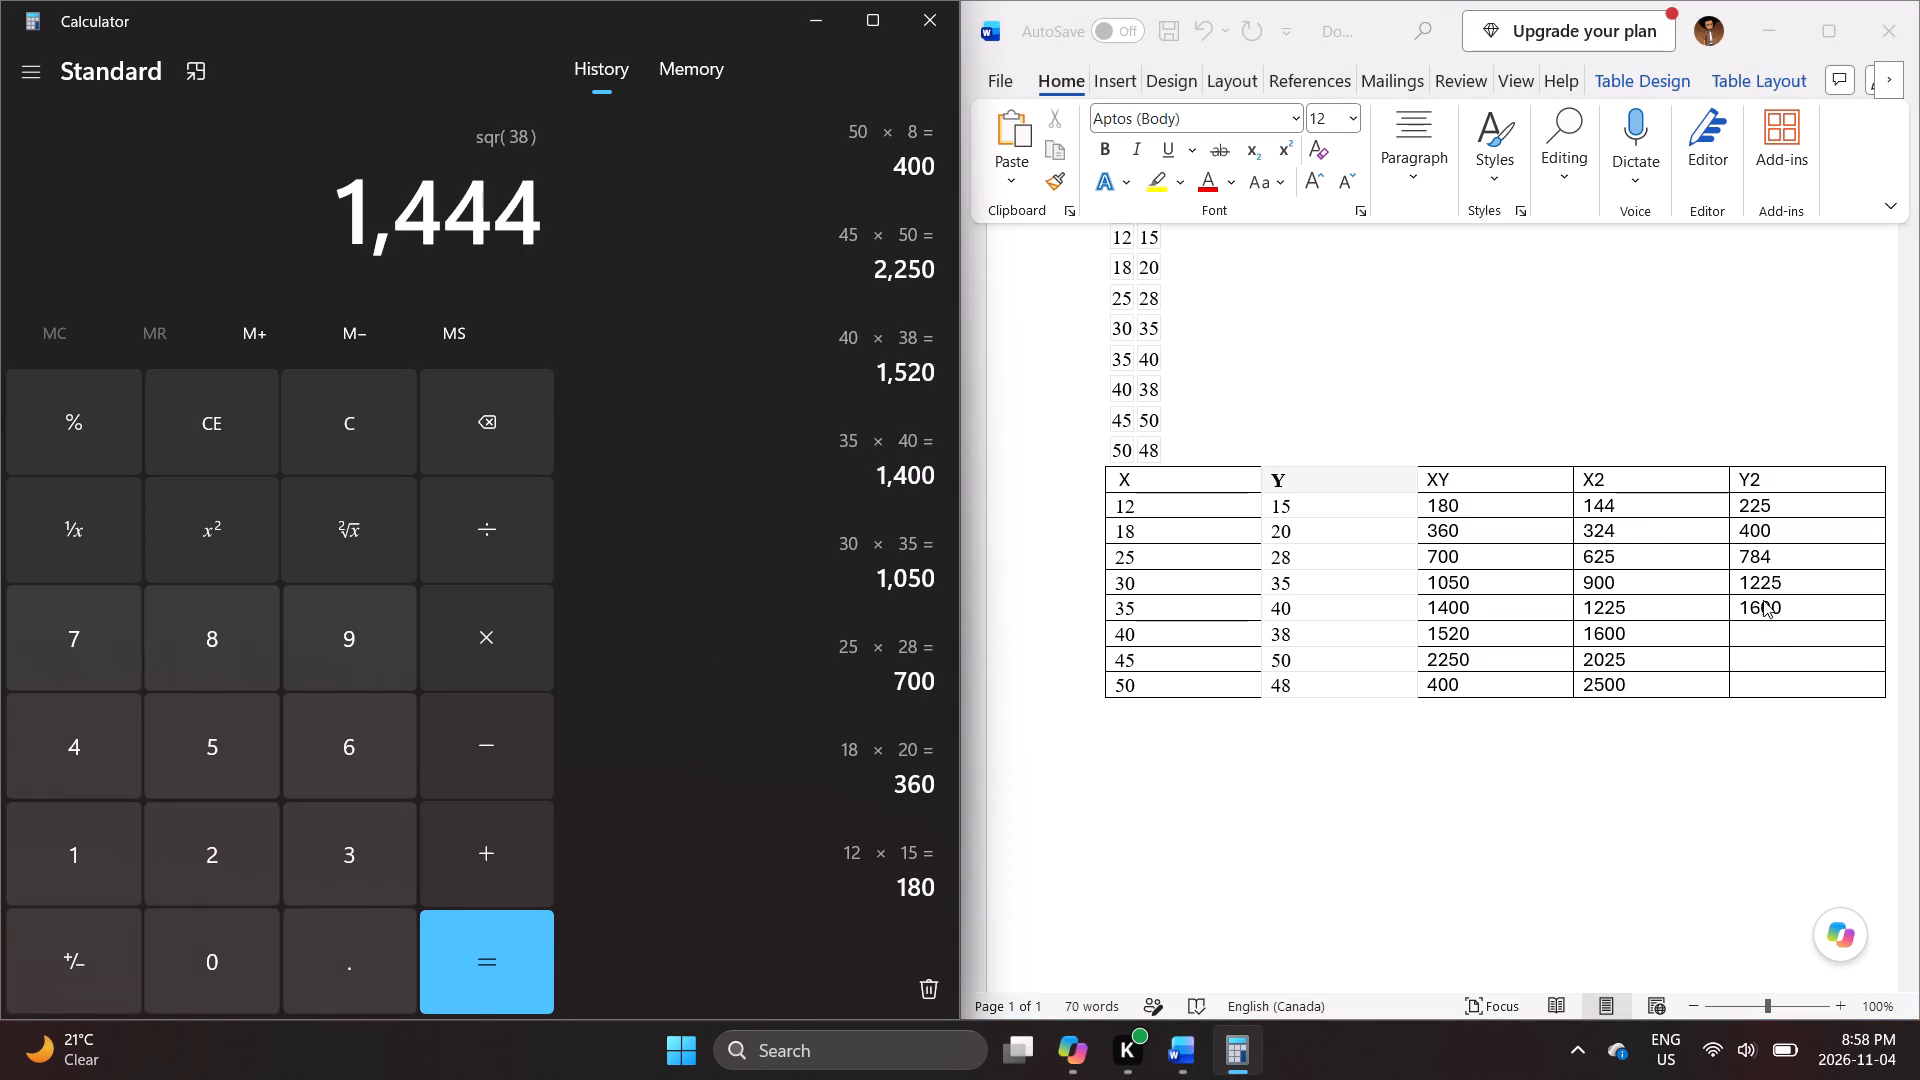
pyautogui.click(1767, 630)
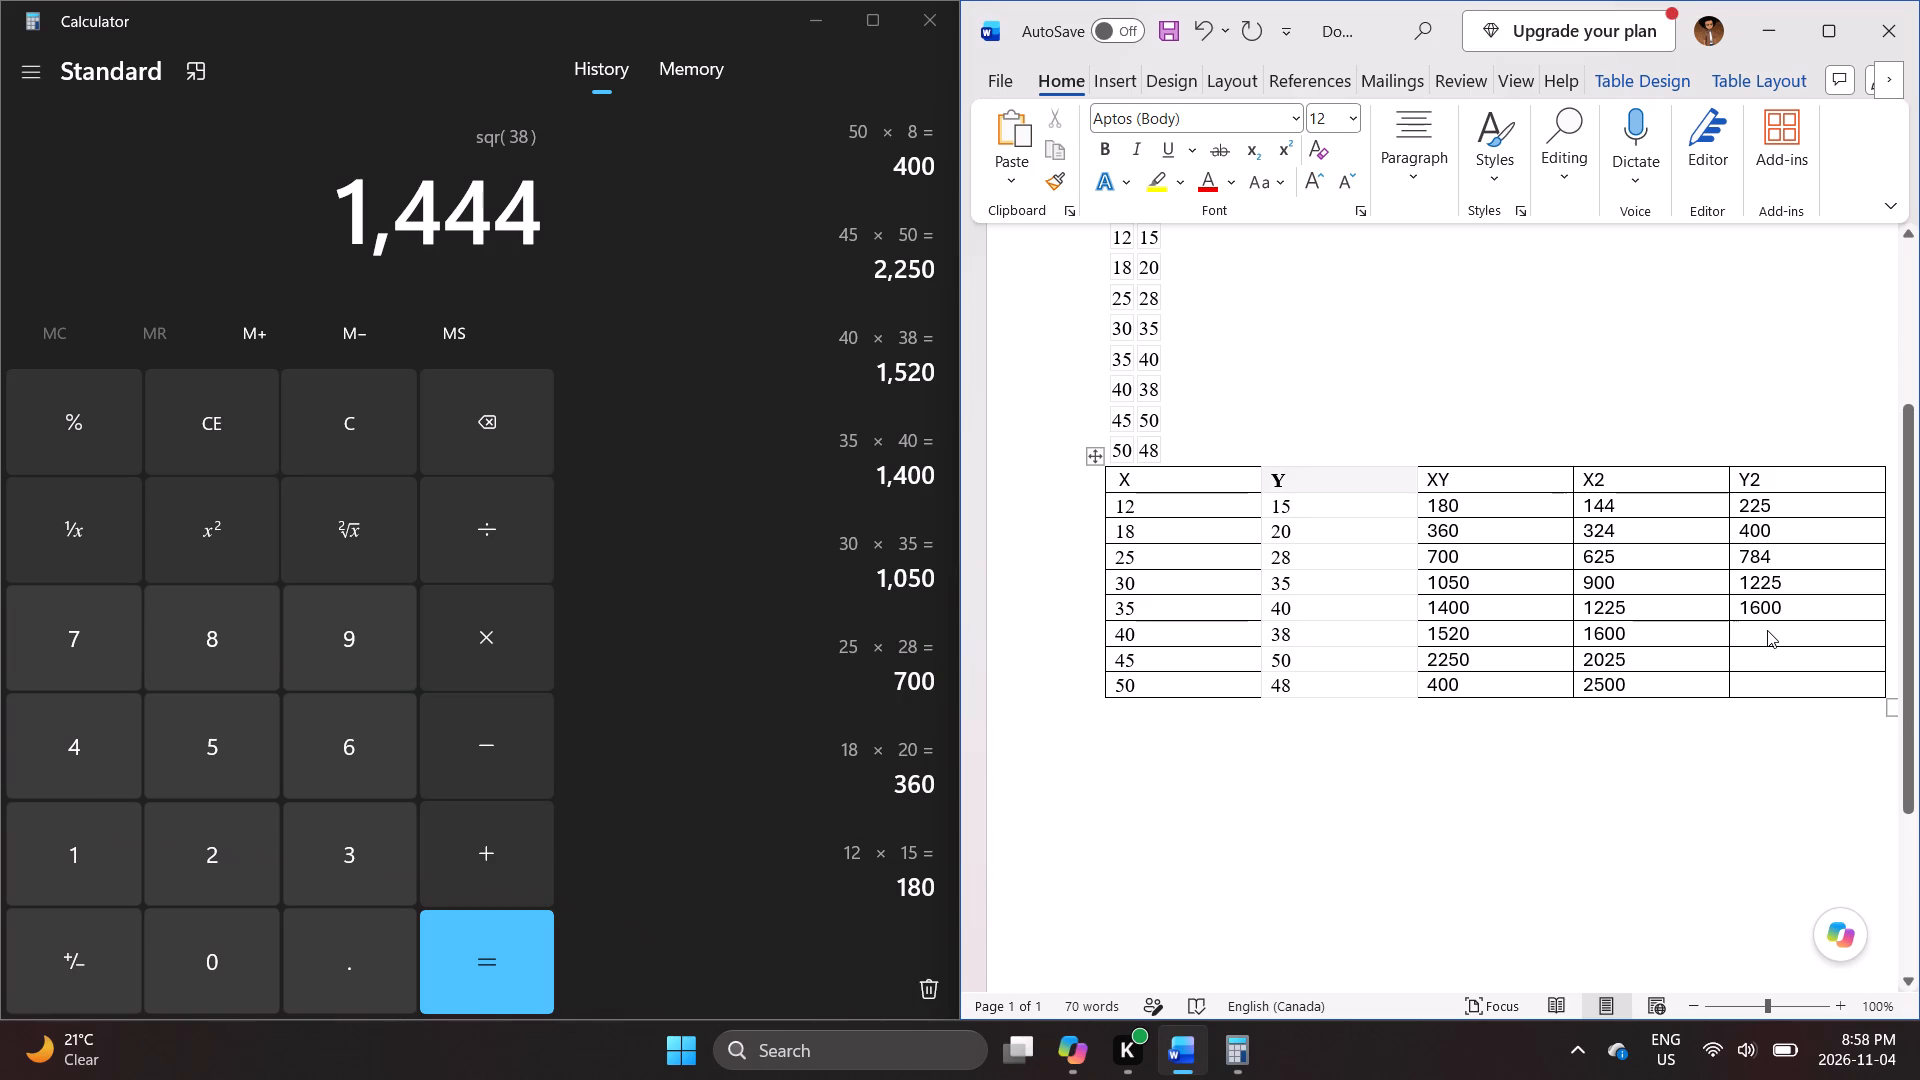
pyautogui.write('1444')
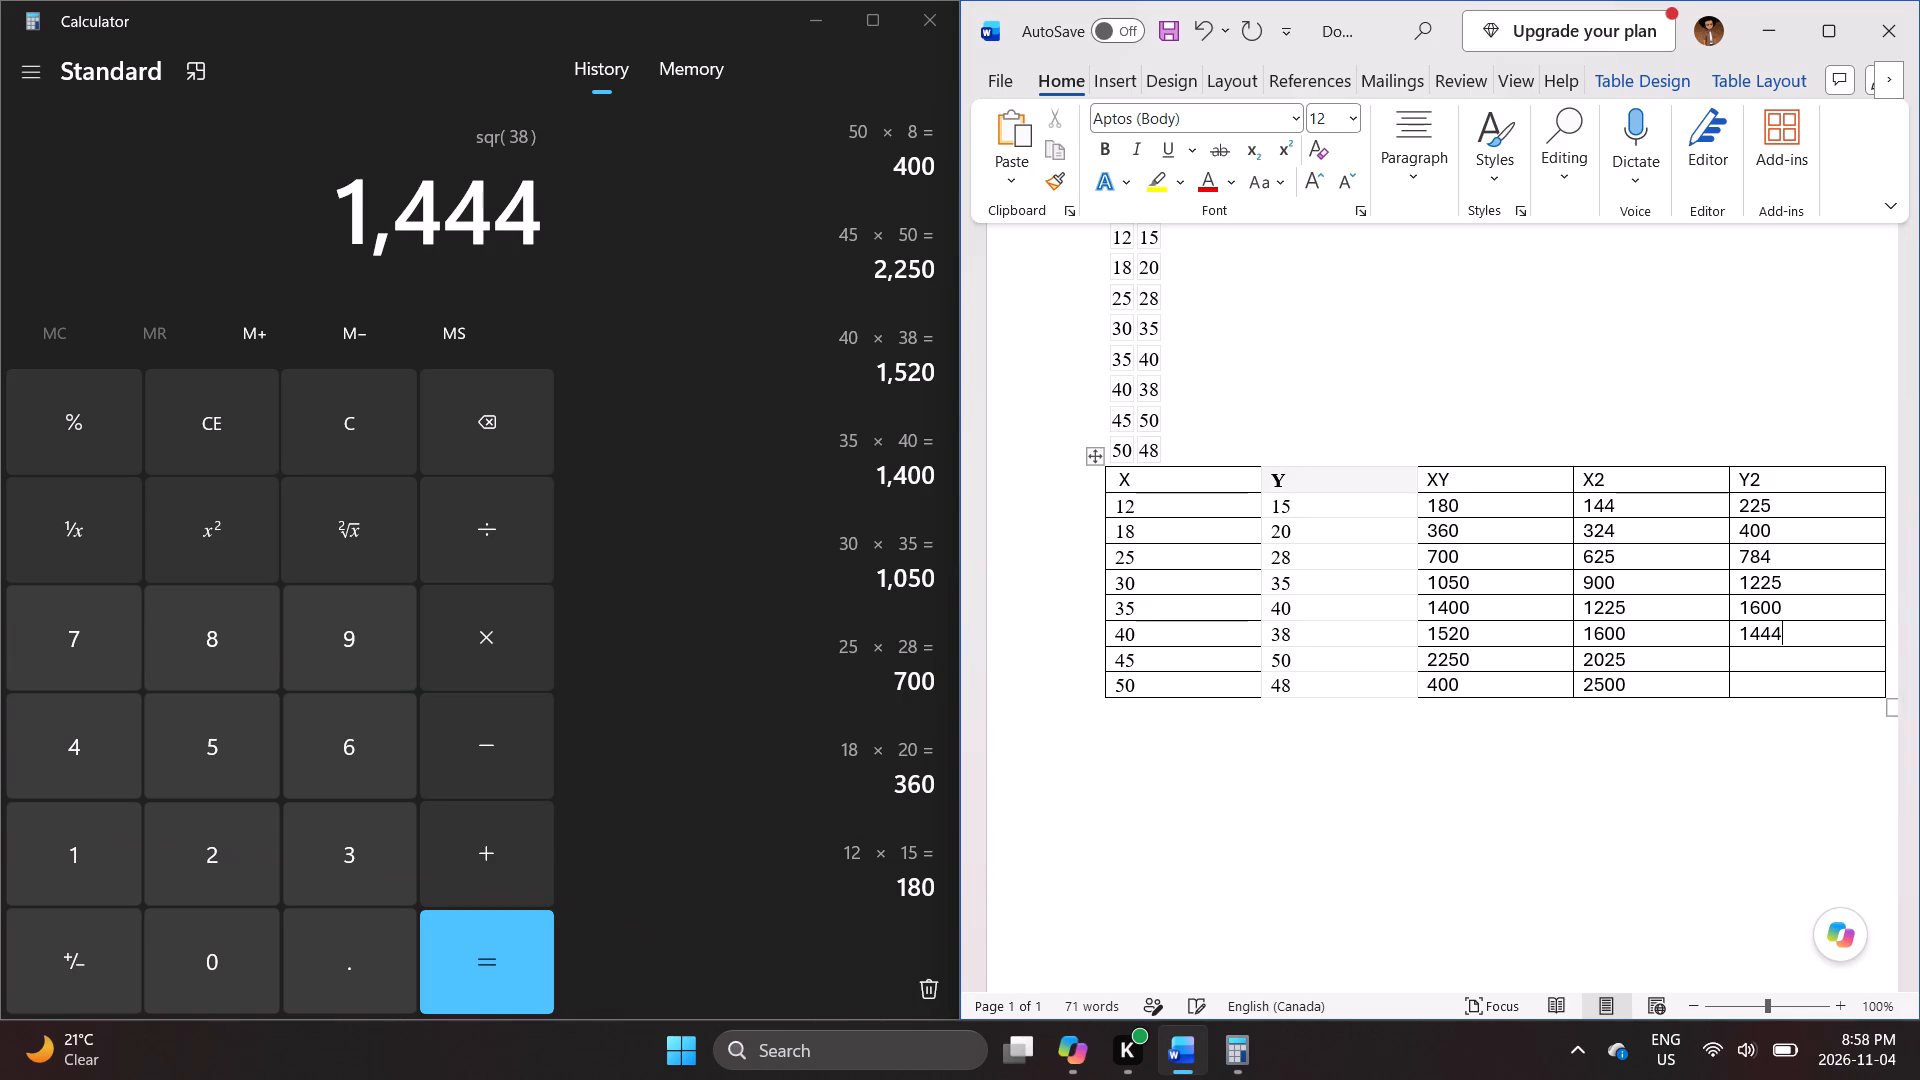
# Enter 2500 in the table's Y2 cell for Y = 50.
pyautogui.click(1759, 654)
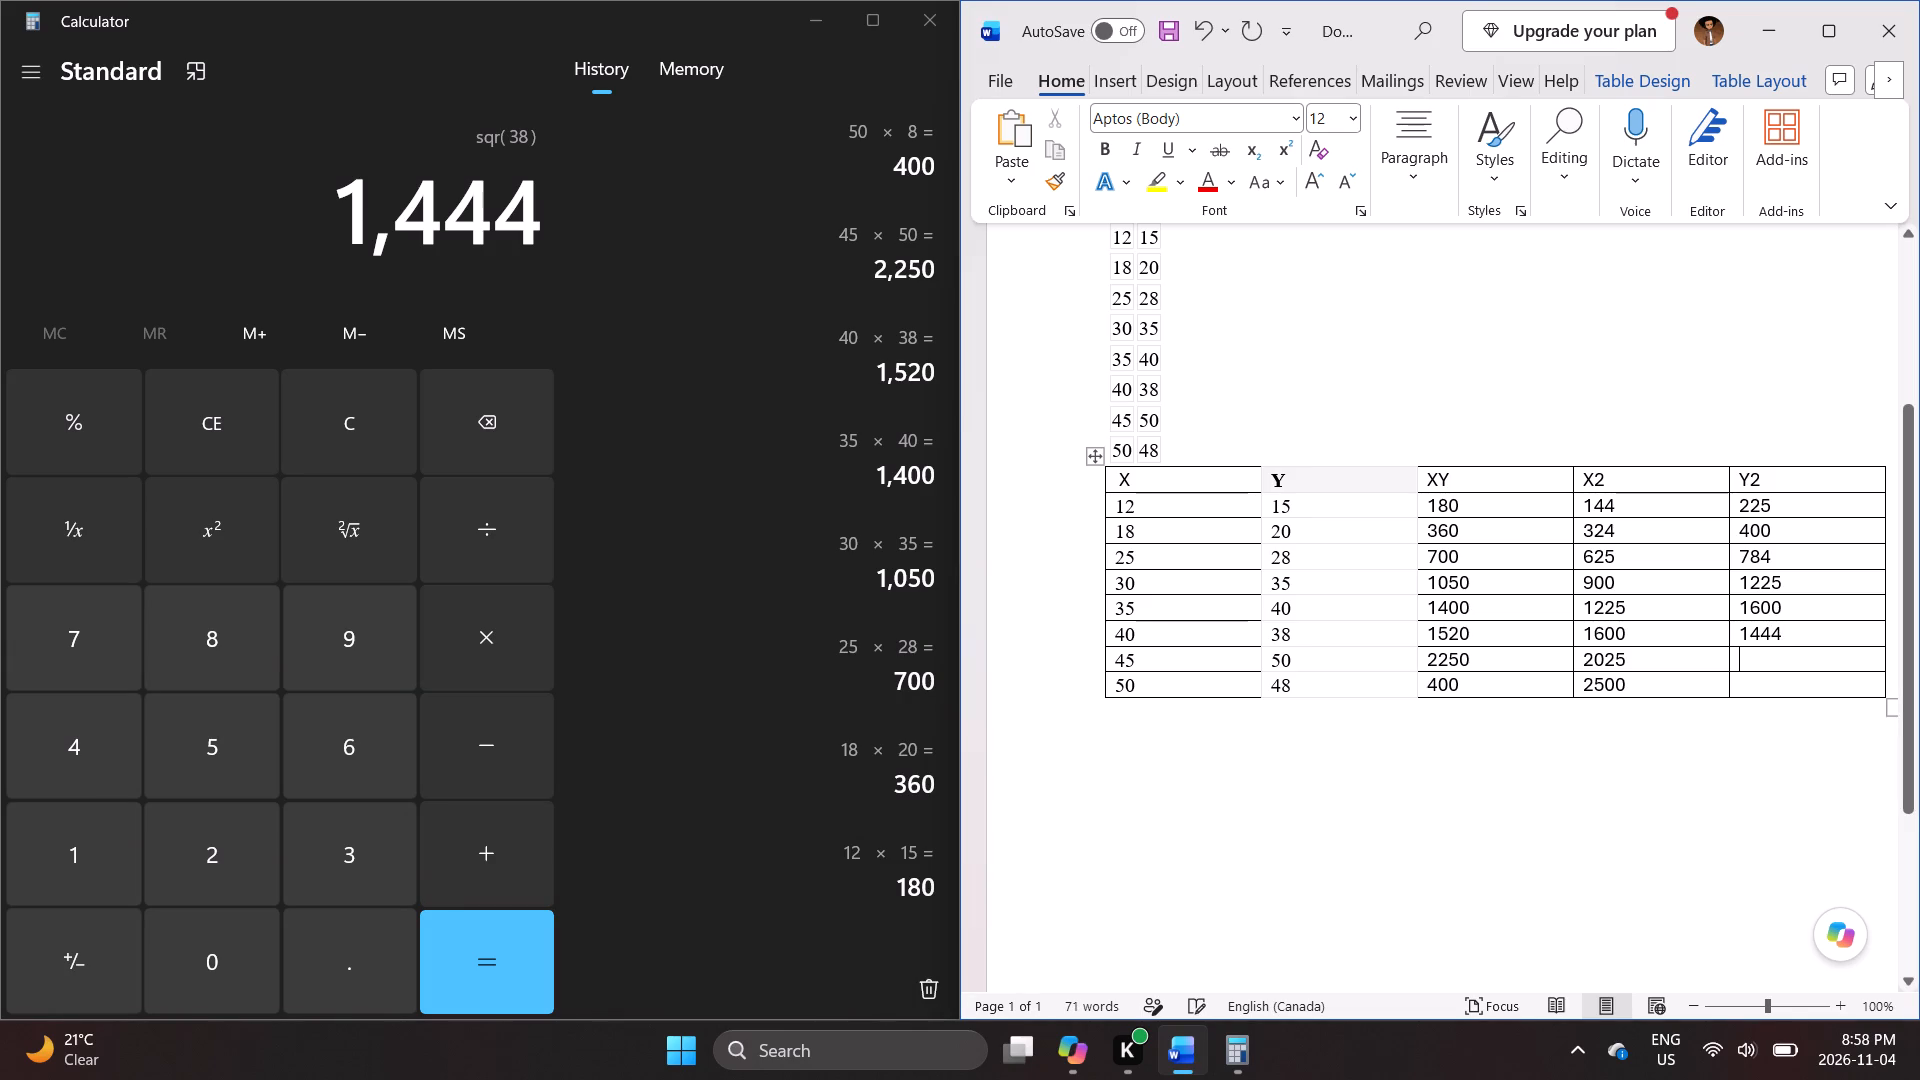
pyautogui.write('250')
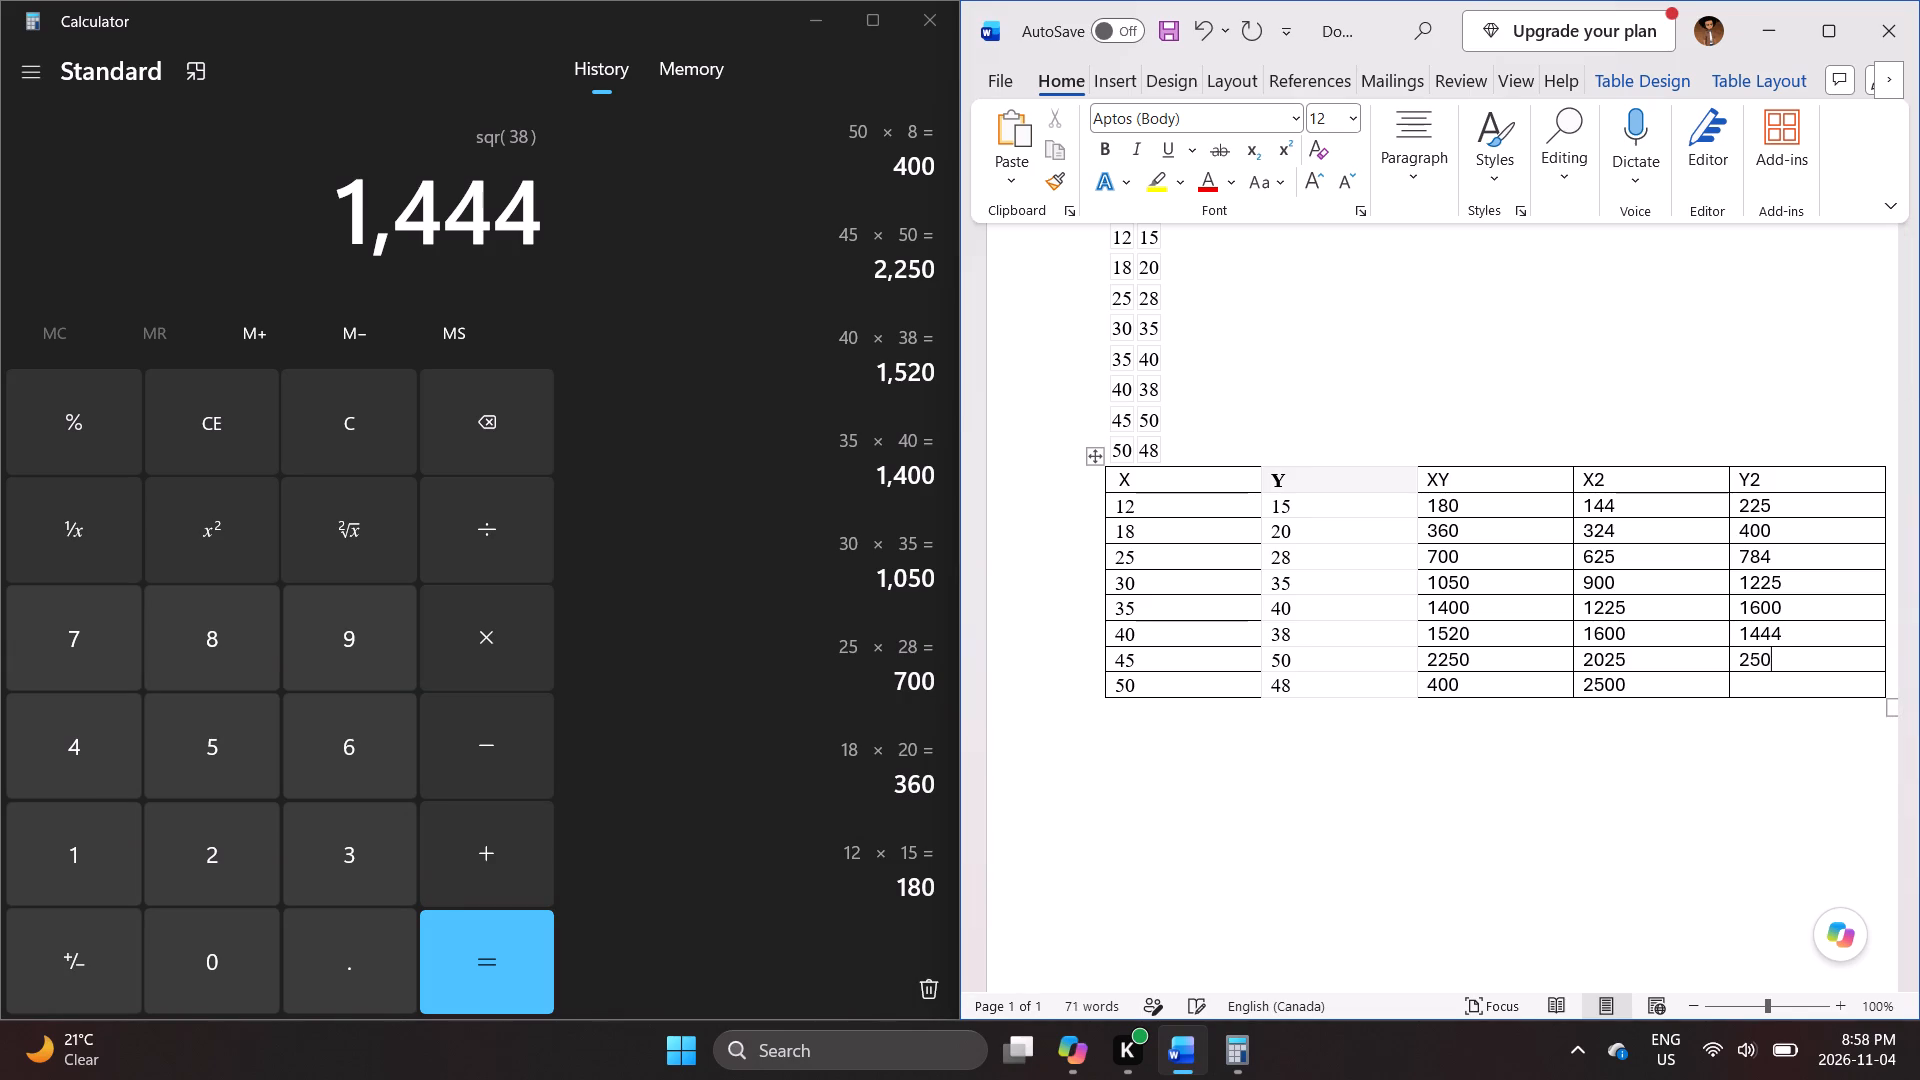
pyautogui.press('0')
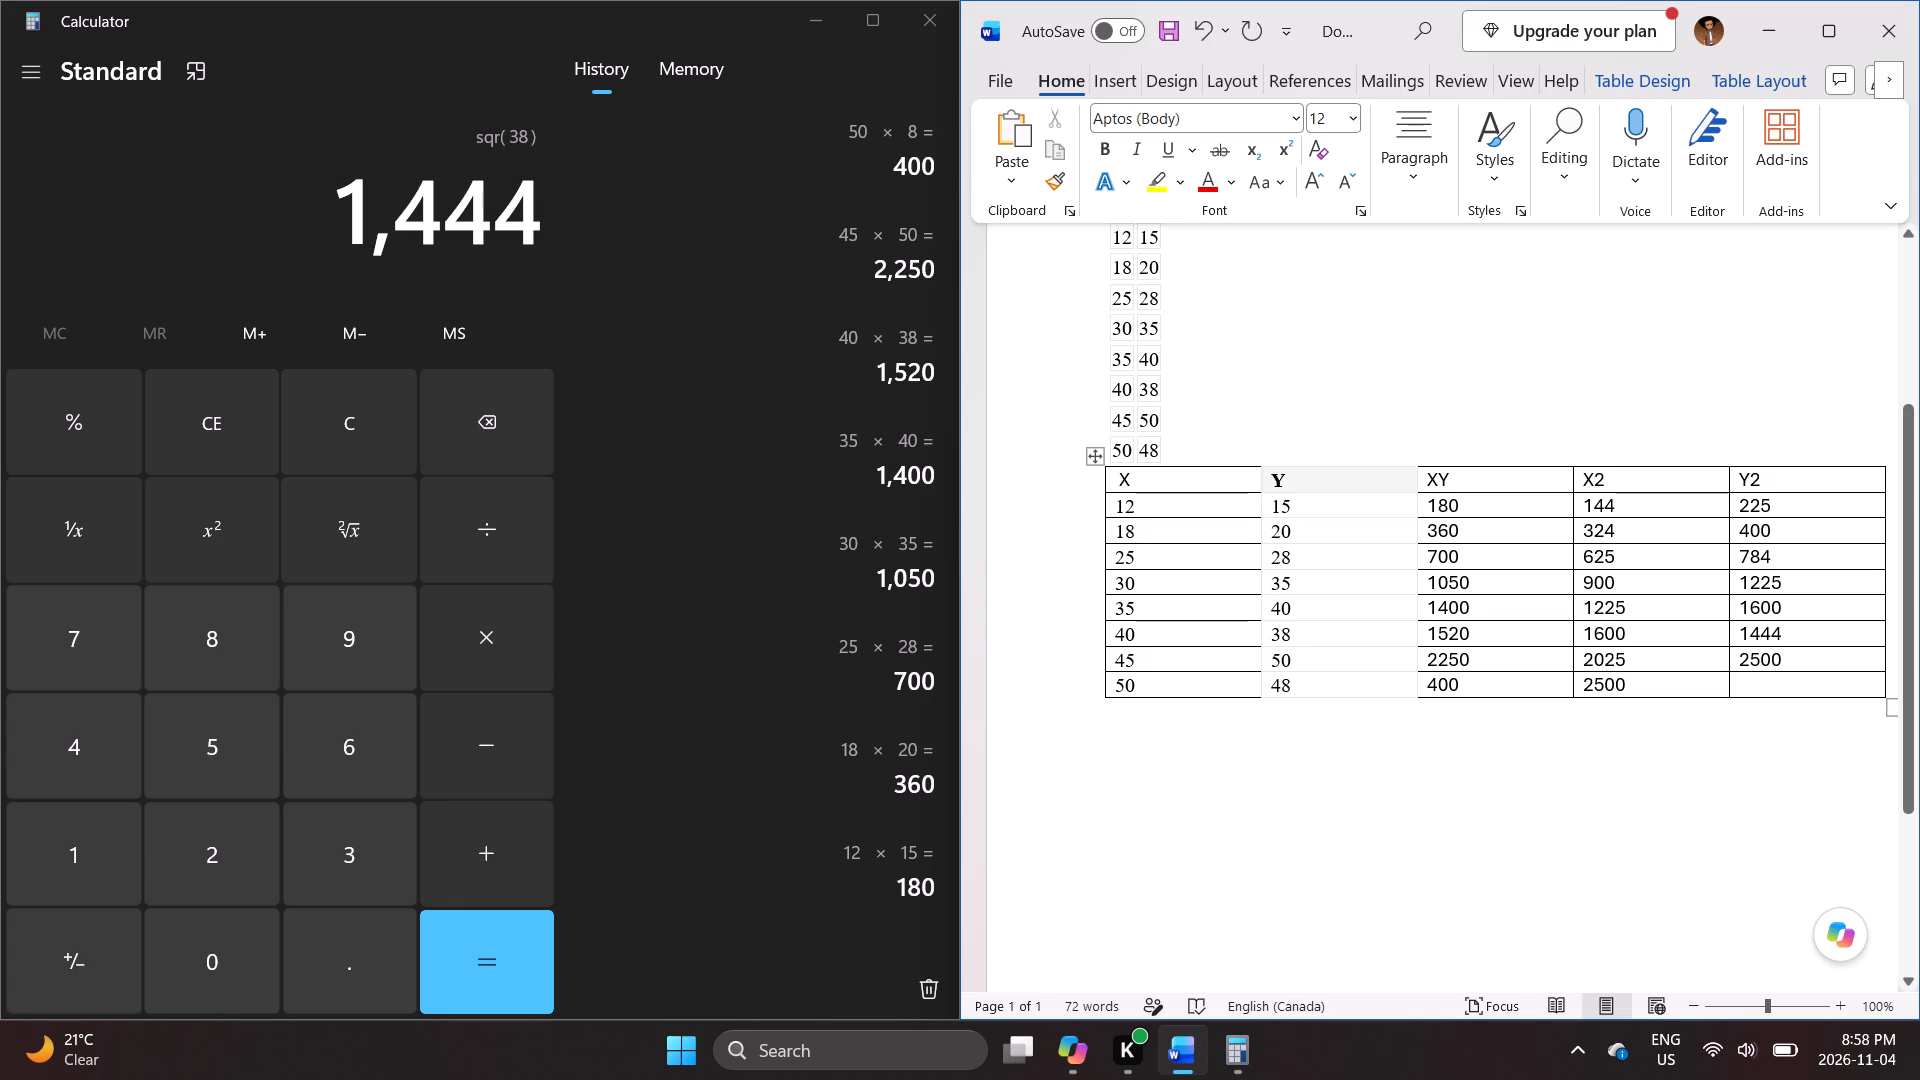
# Square 48 in Calculator and enter 2304 in the Word table's Y2 cell for Y = 48.
pyautogui.click(355, 421)
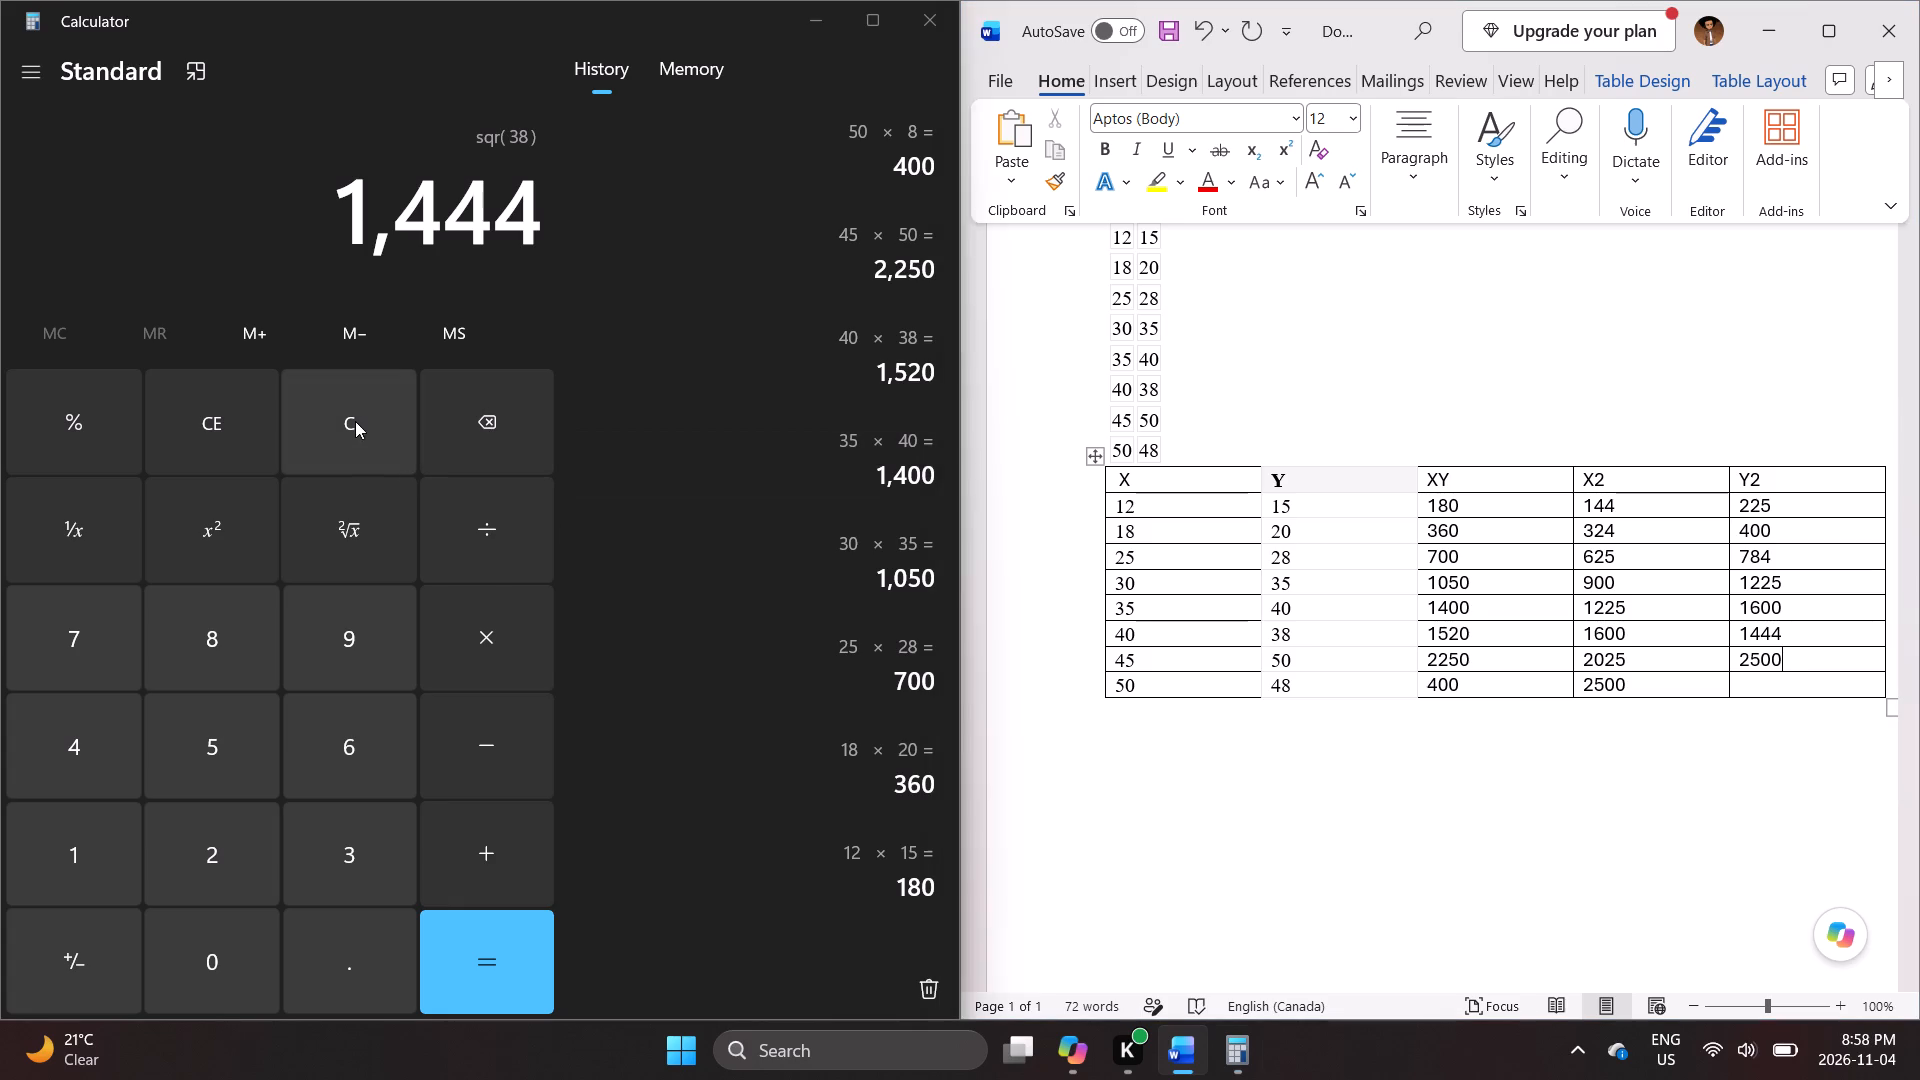
pyautogui.write('48')
pyautogui.click(245, 504)
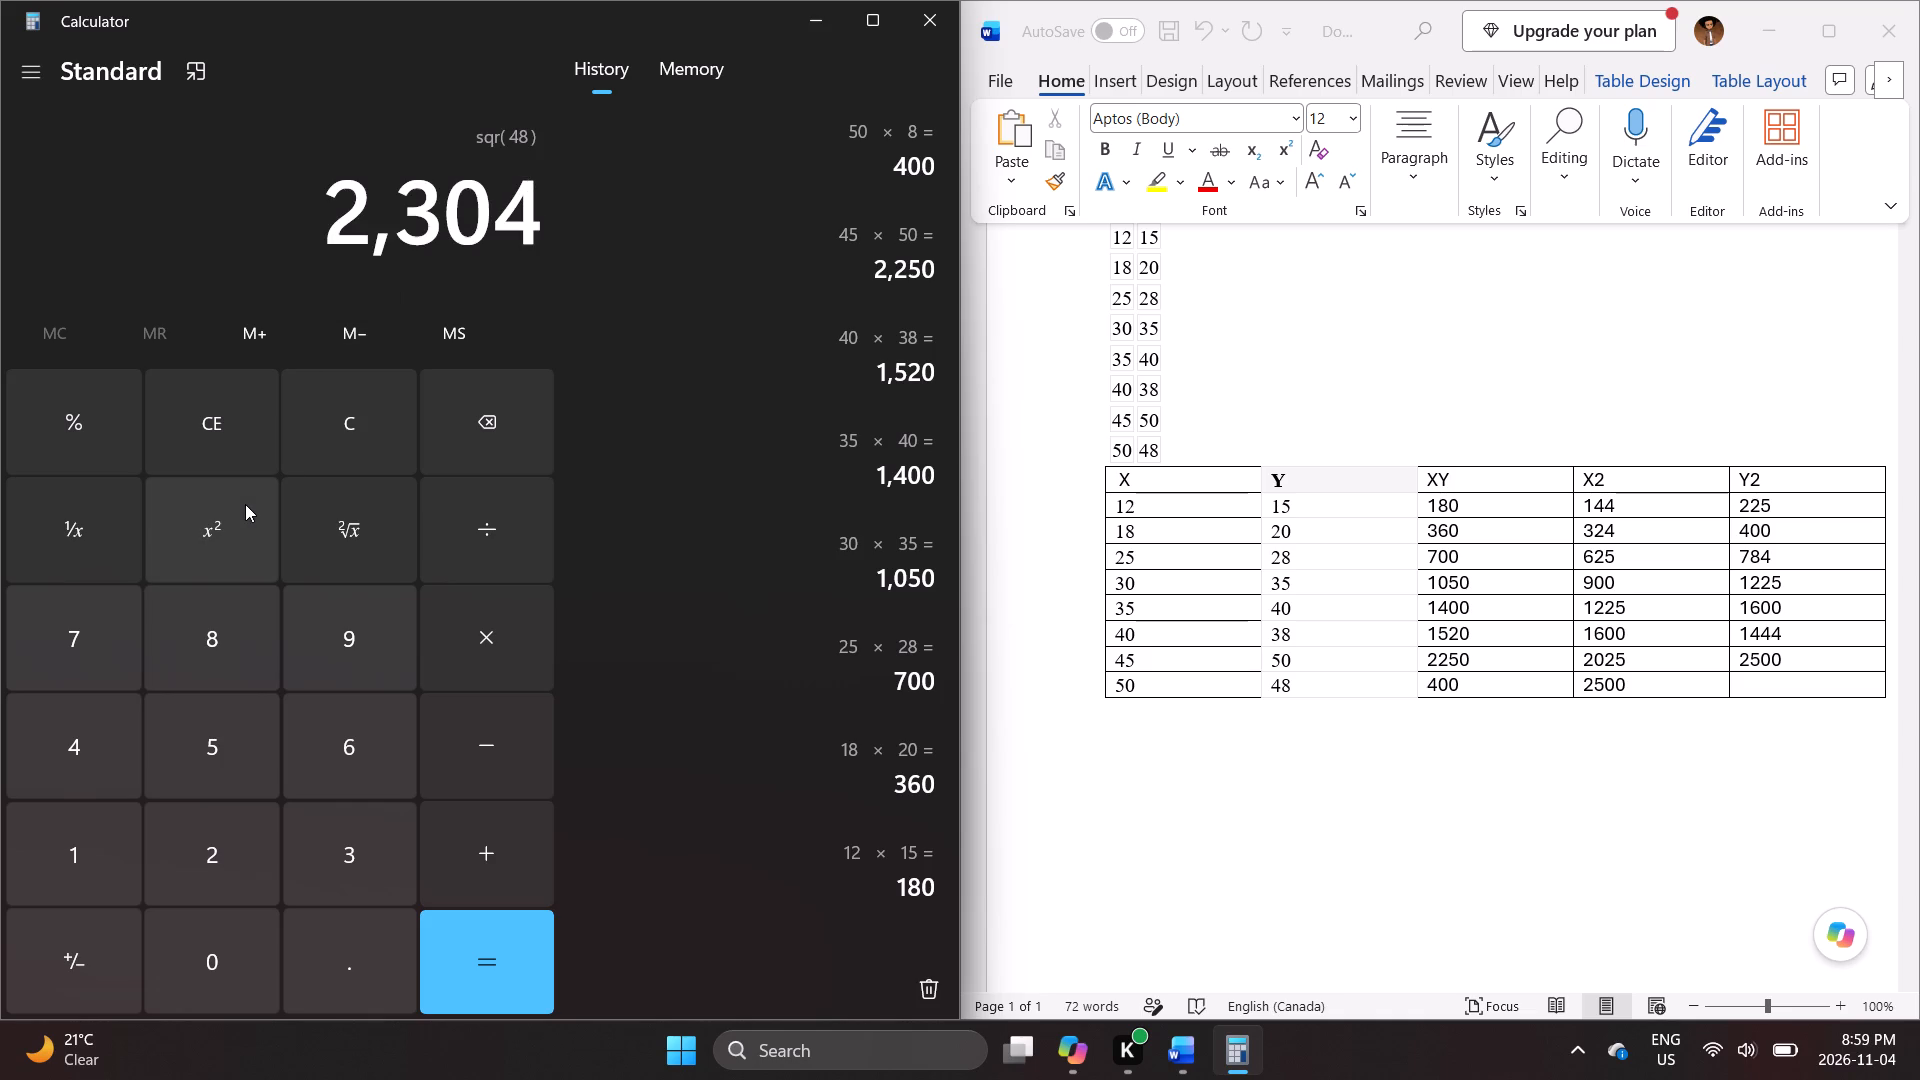
pyautogui.click(1765, 678)
pyautogui.click(1765, 678)
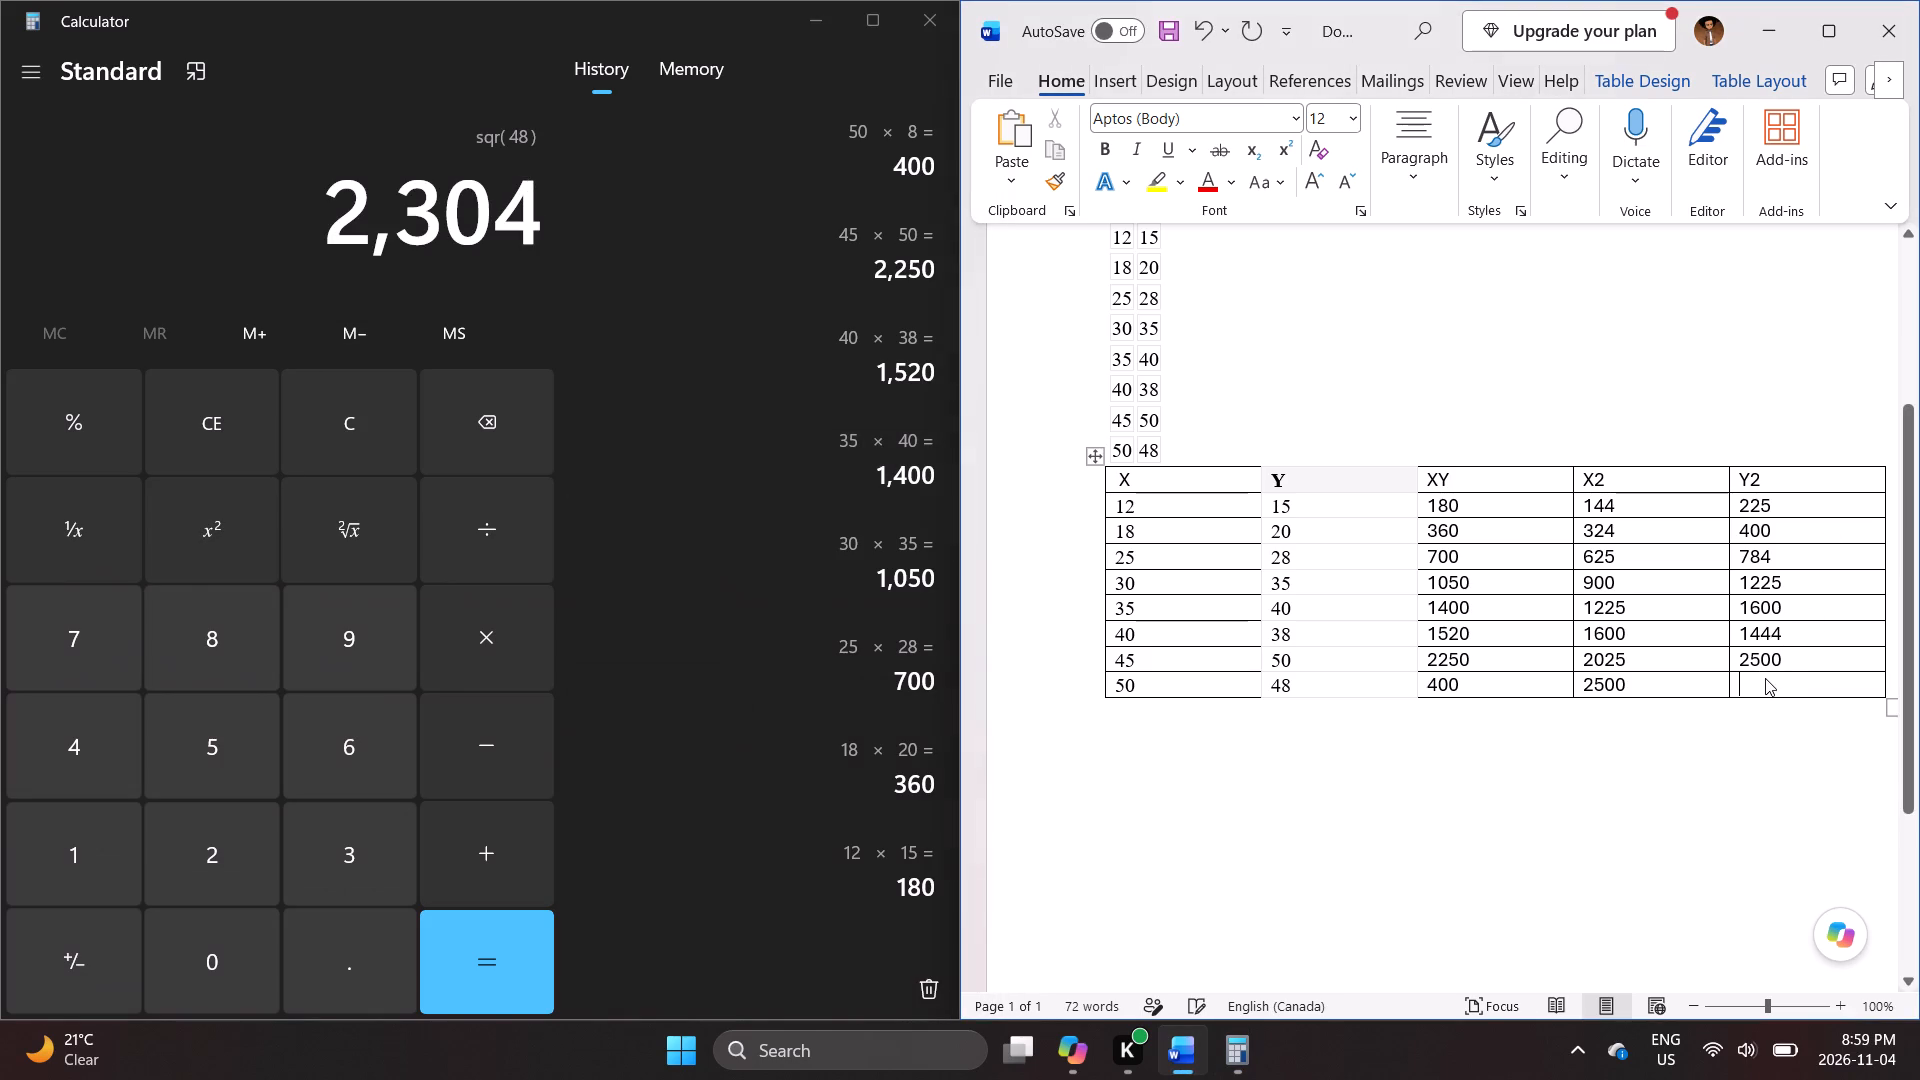
pyautogui.write('2304')
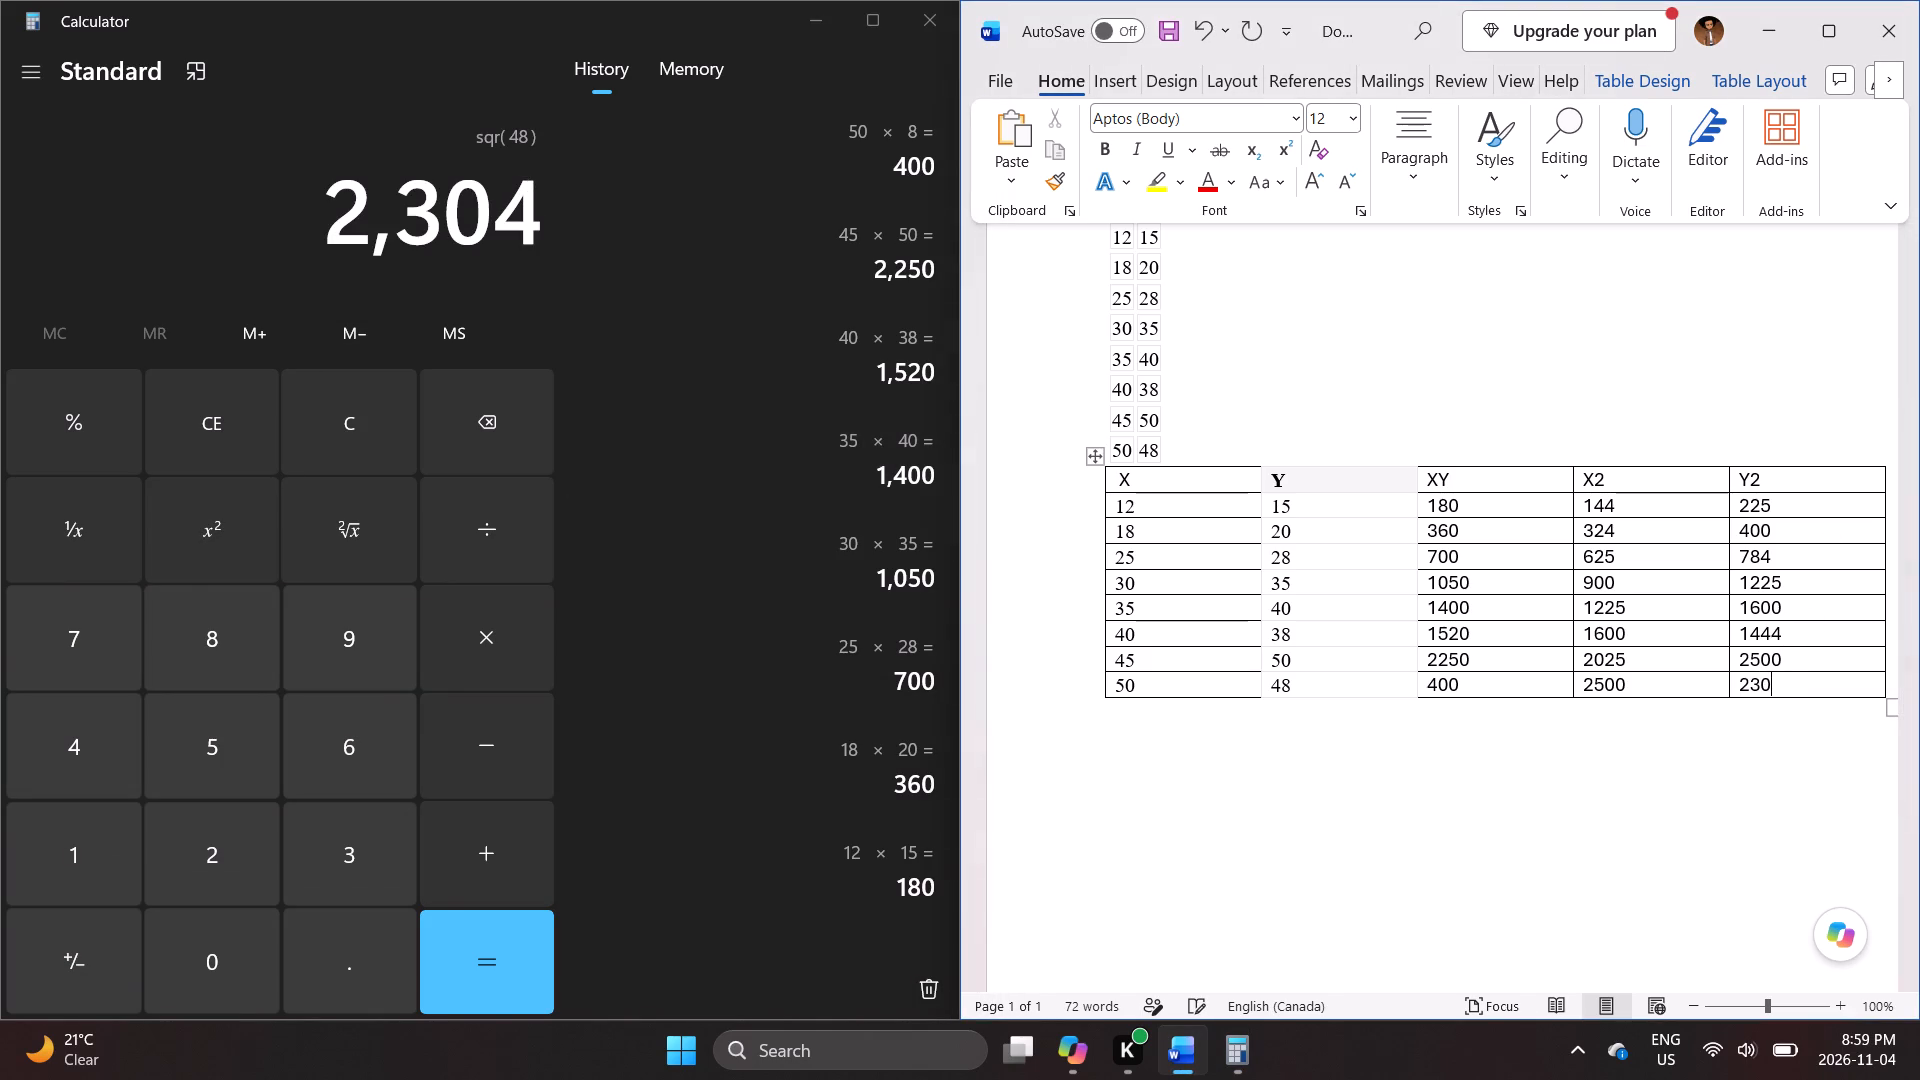
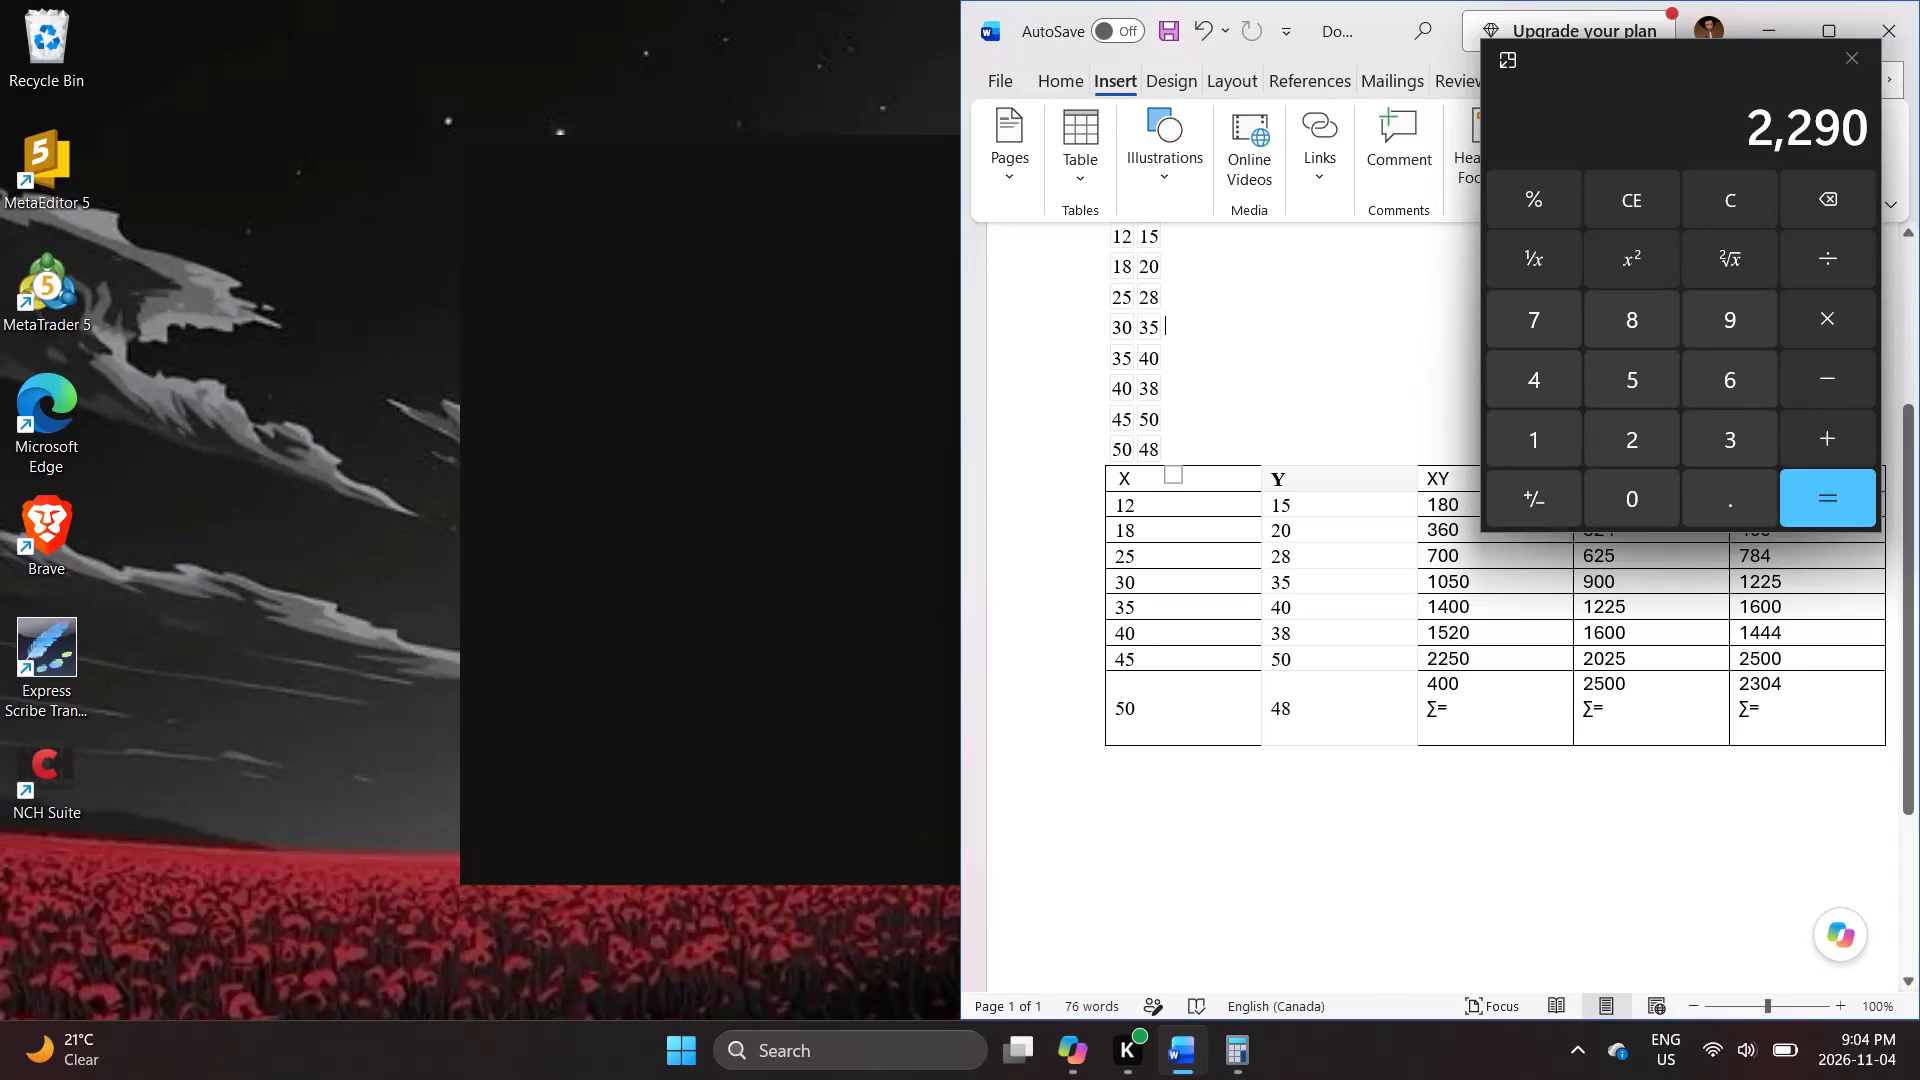
# Maximize the Word document window.
pyautogui.click(1355, 862)
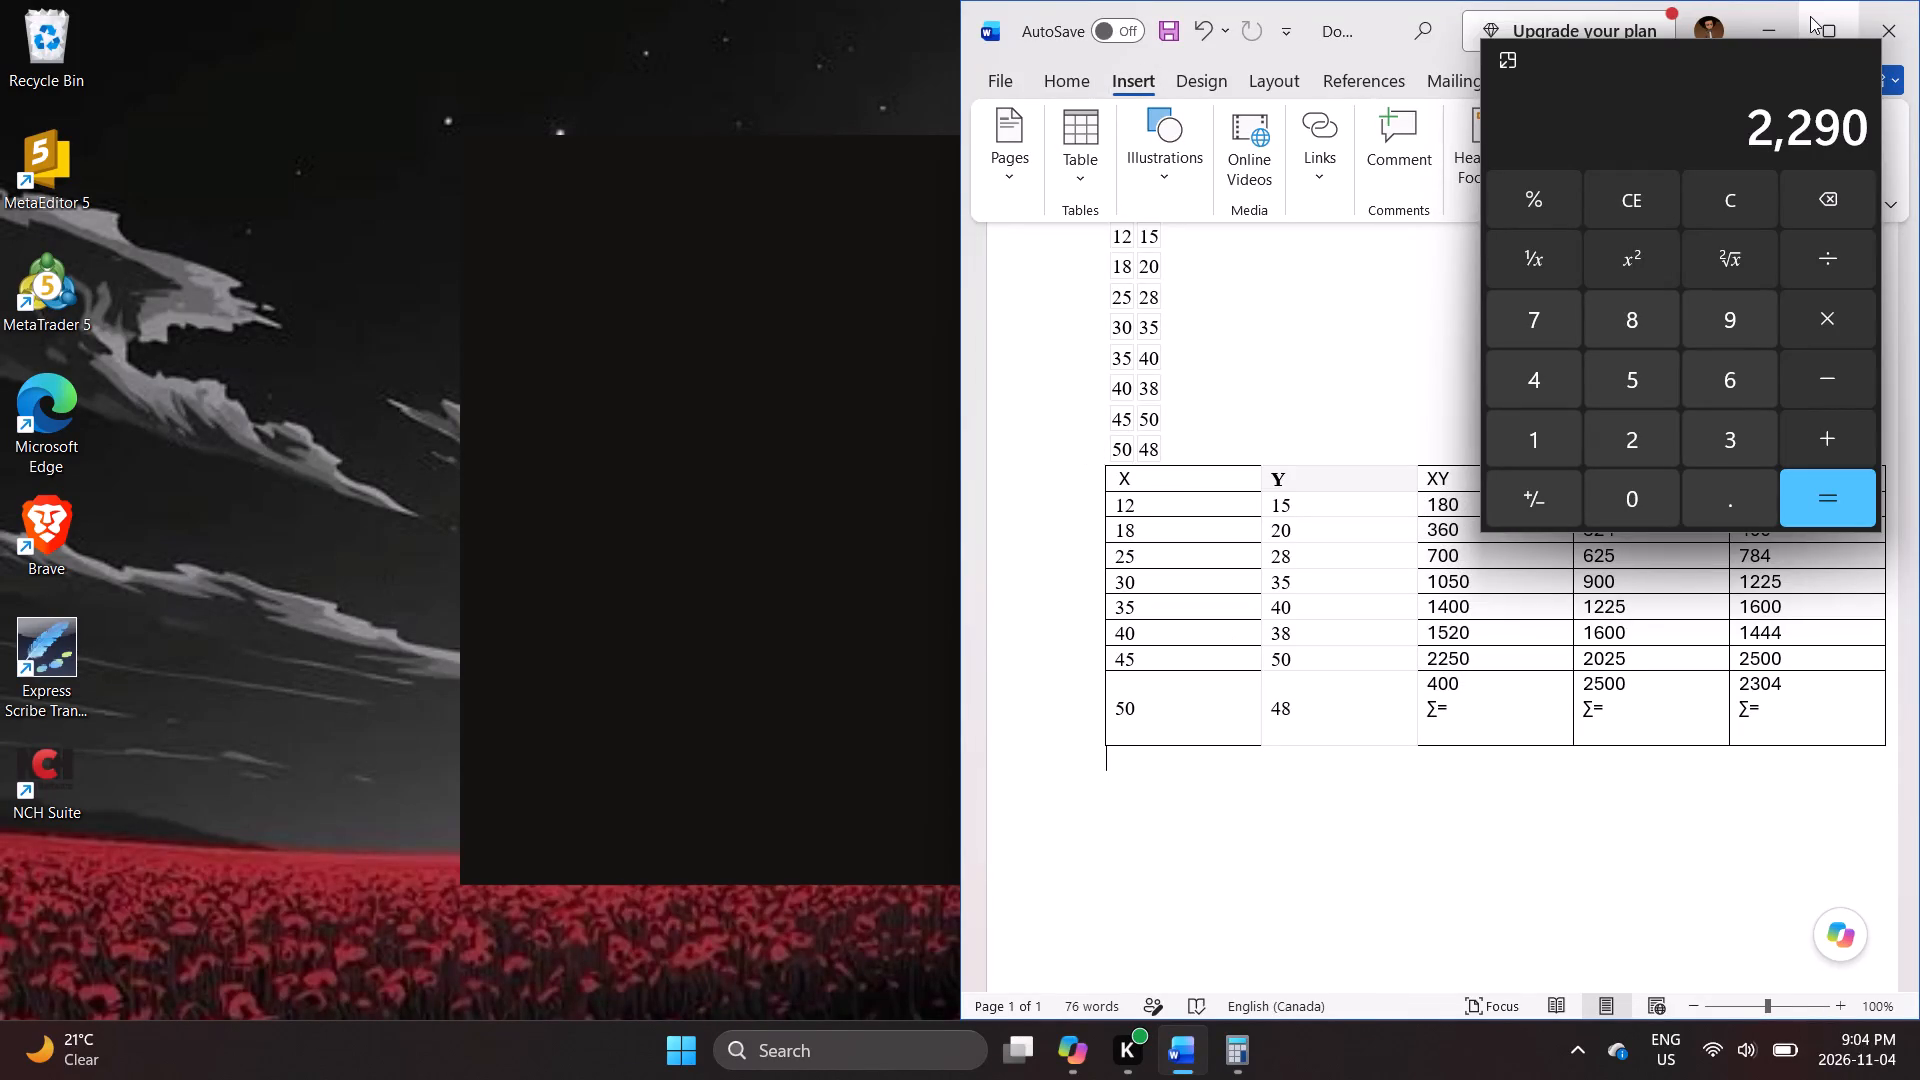
pyautogui.click(1810, 16)
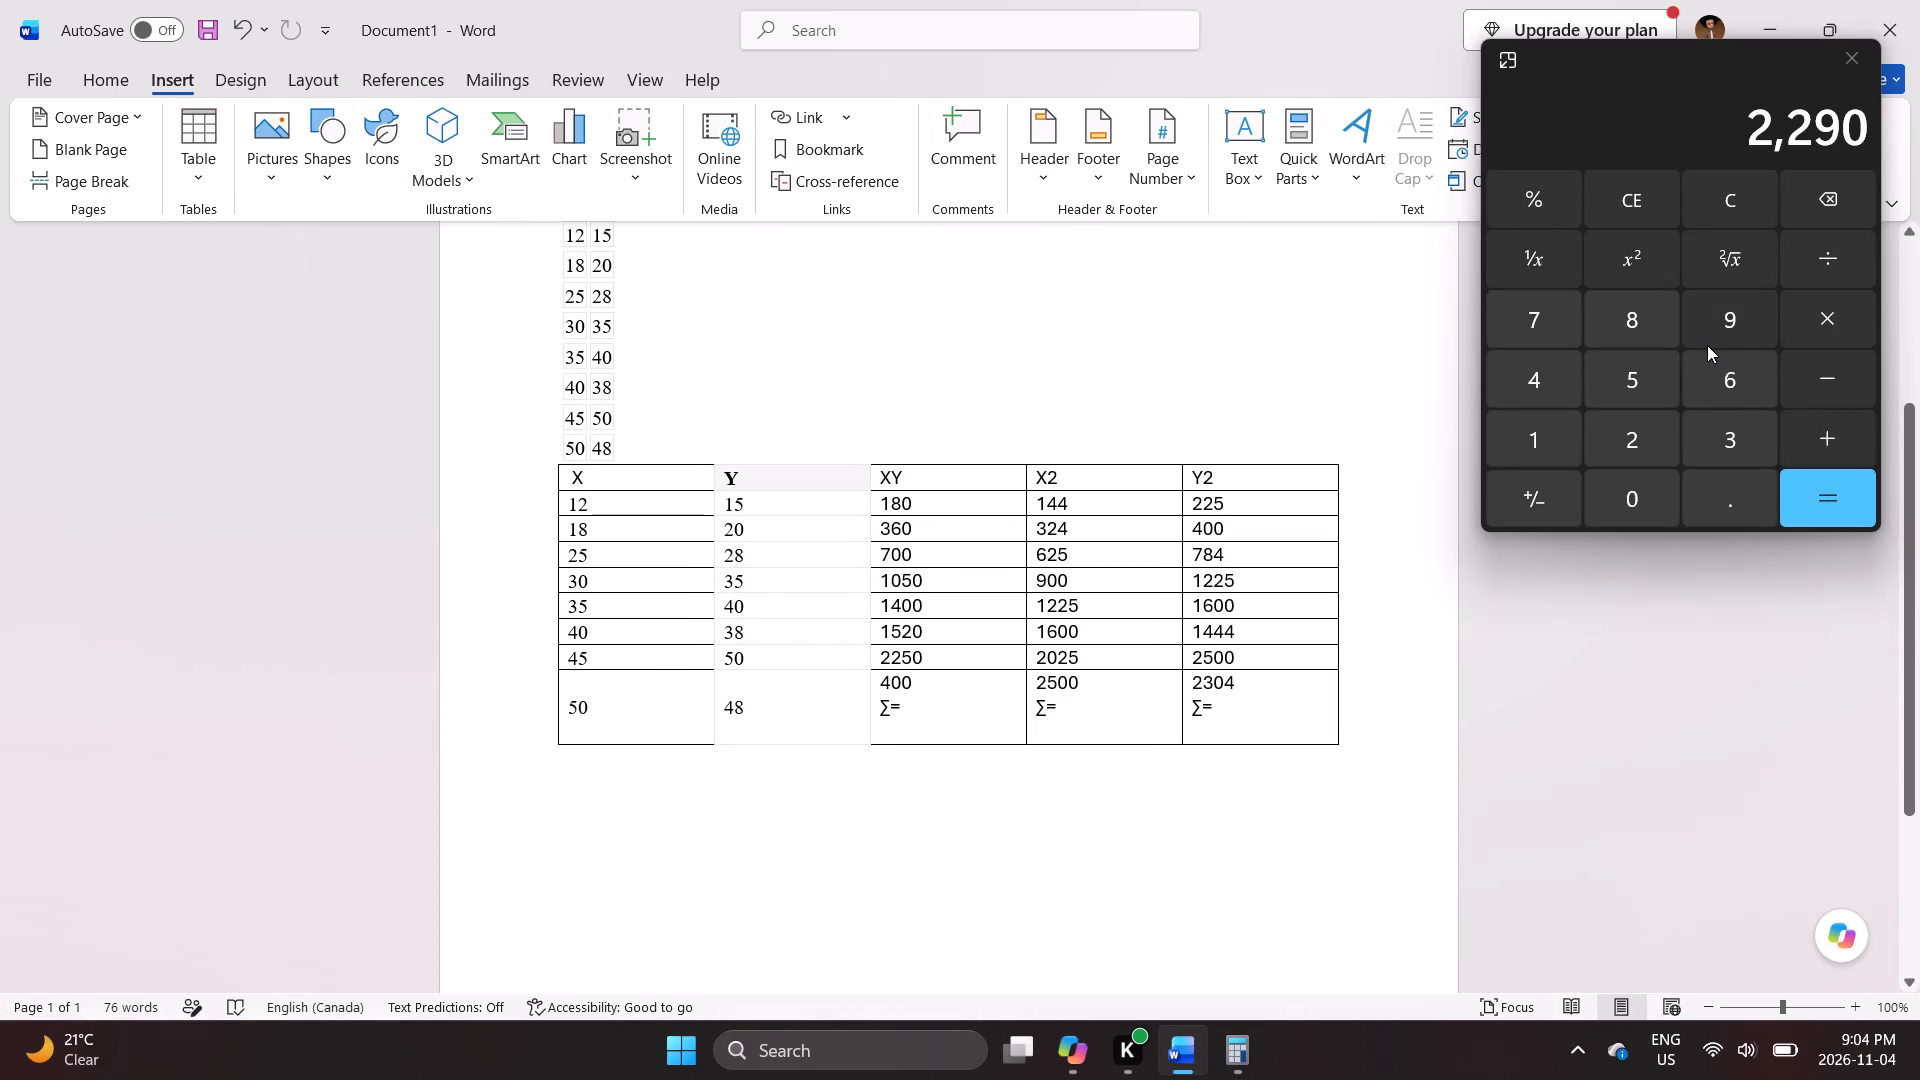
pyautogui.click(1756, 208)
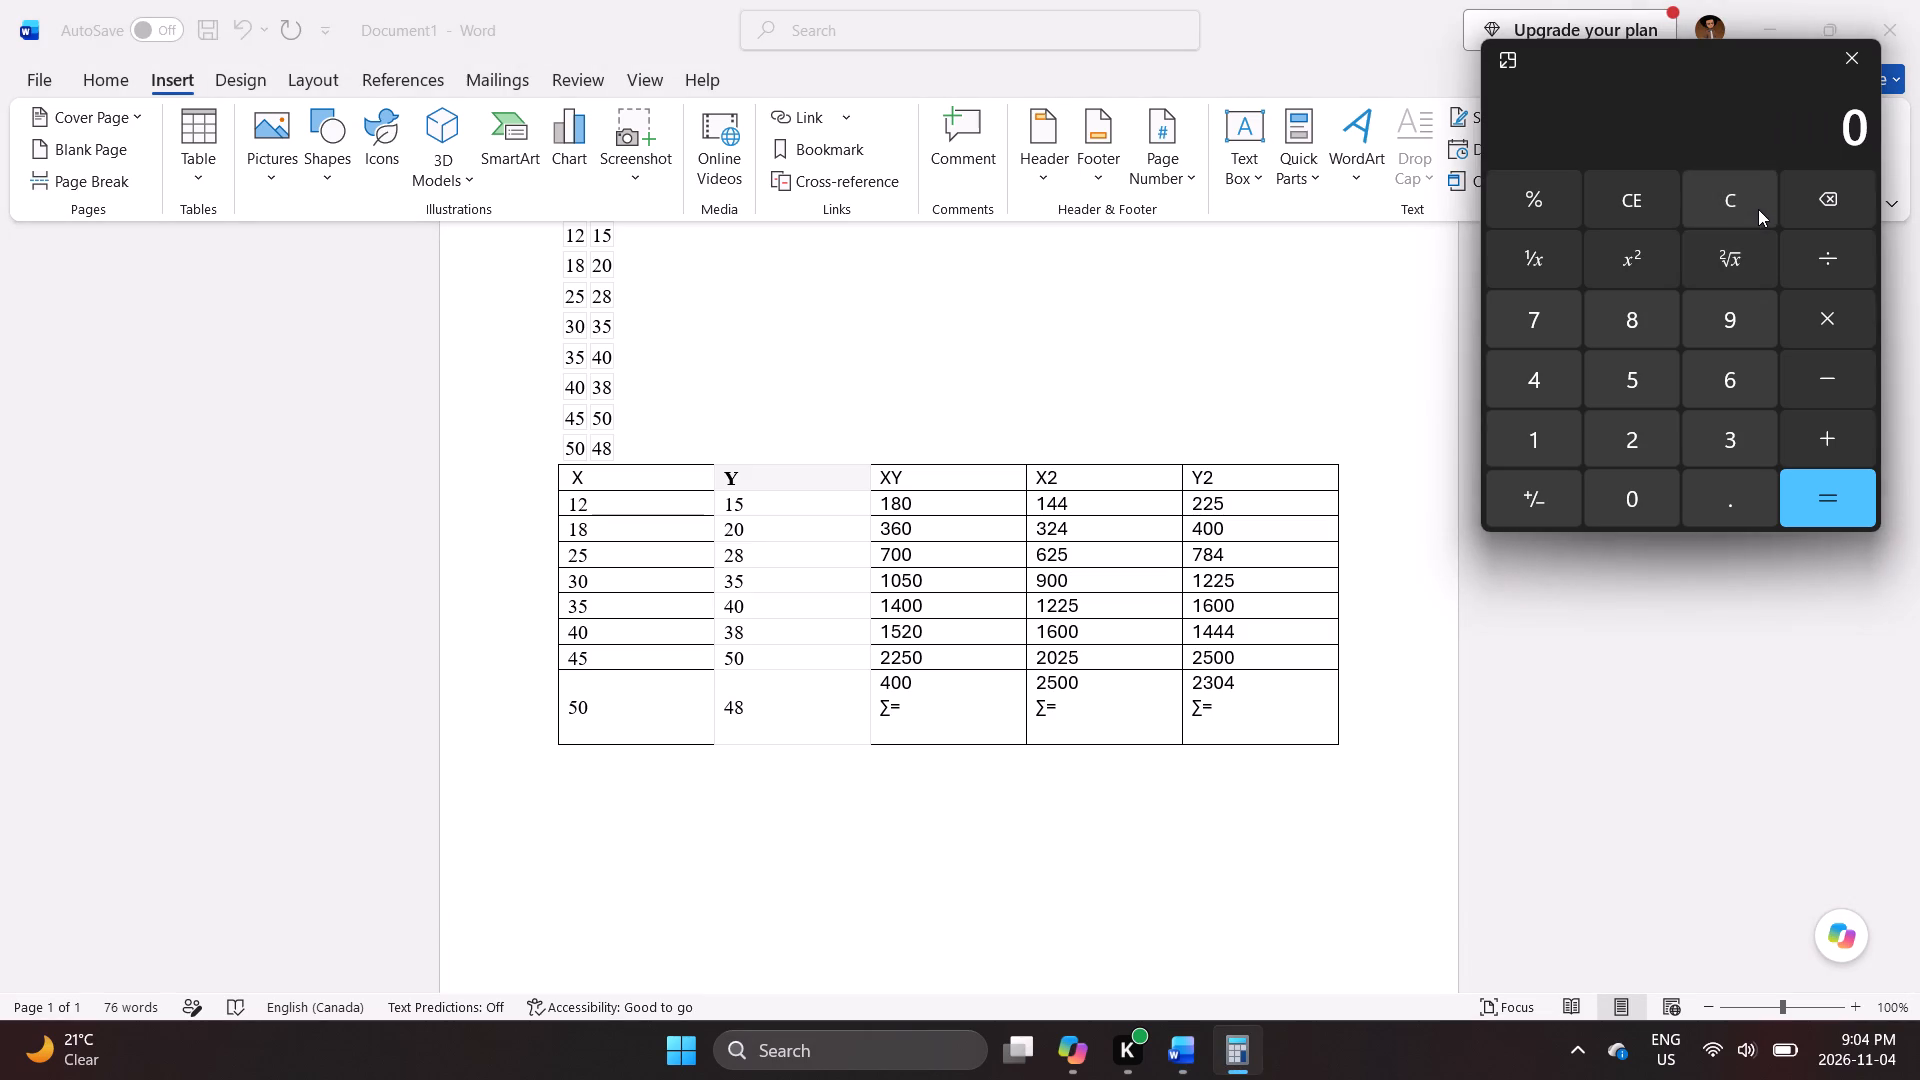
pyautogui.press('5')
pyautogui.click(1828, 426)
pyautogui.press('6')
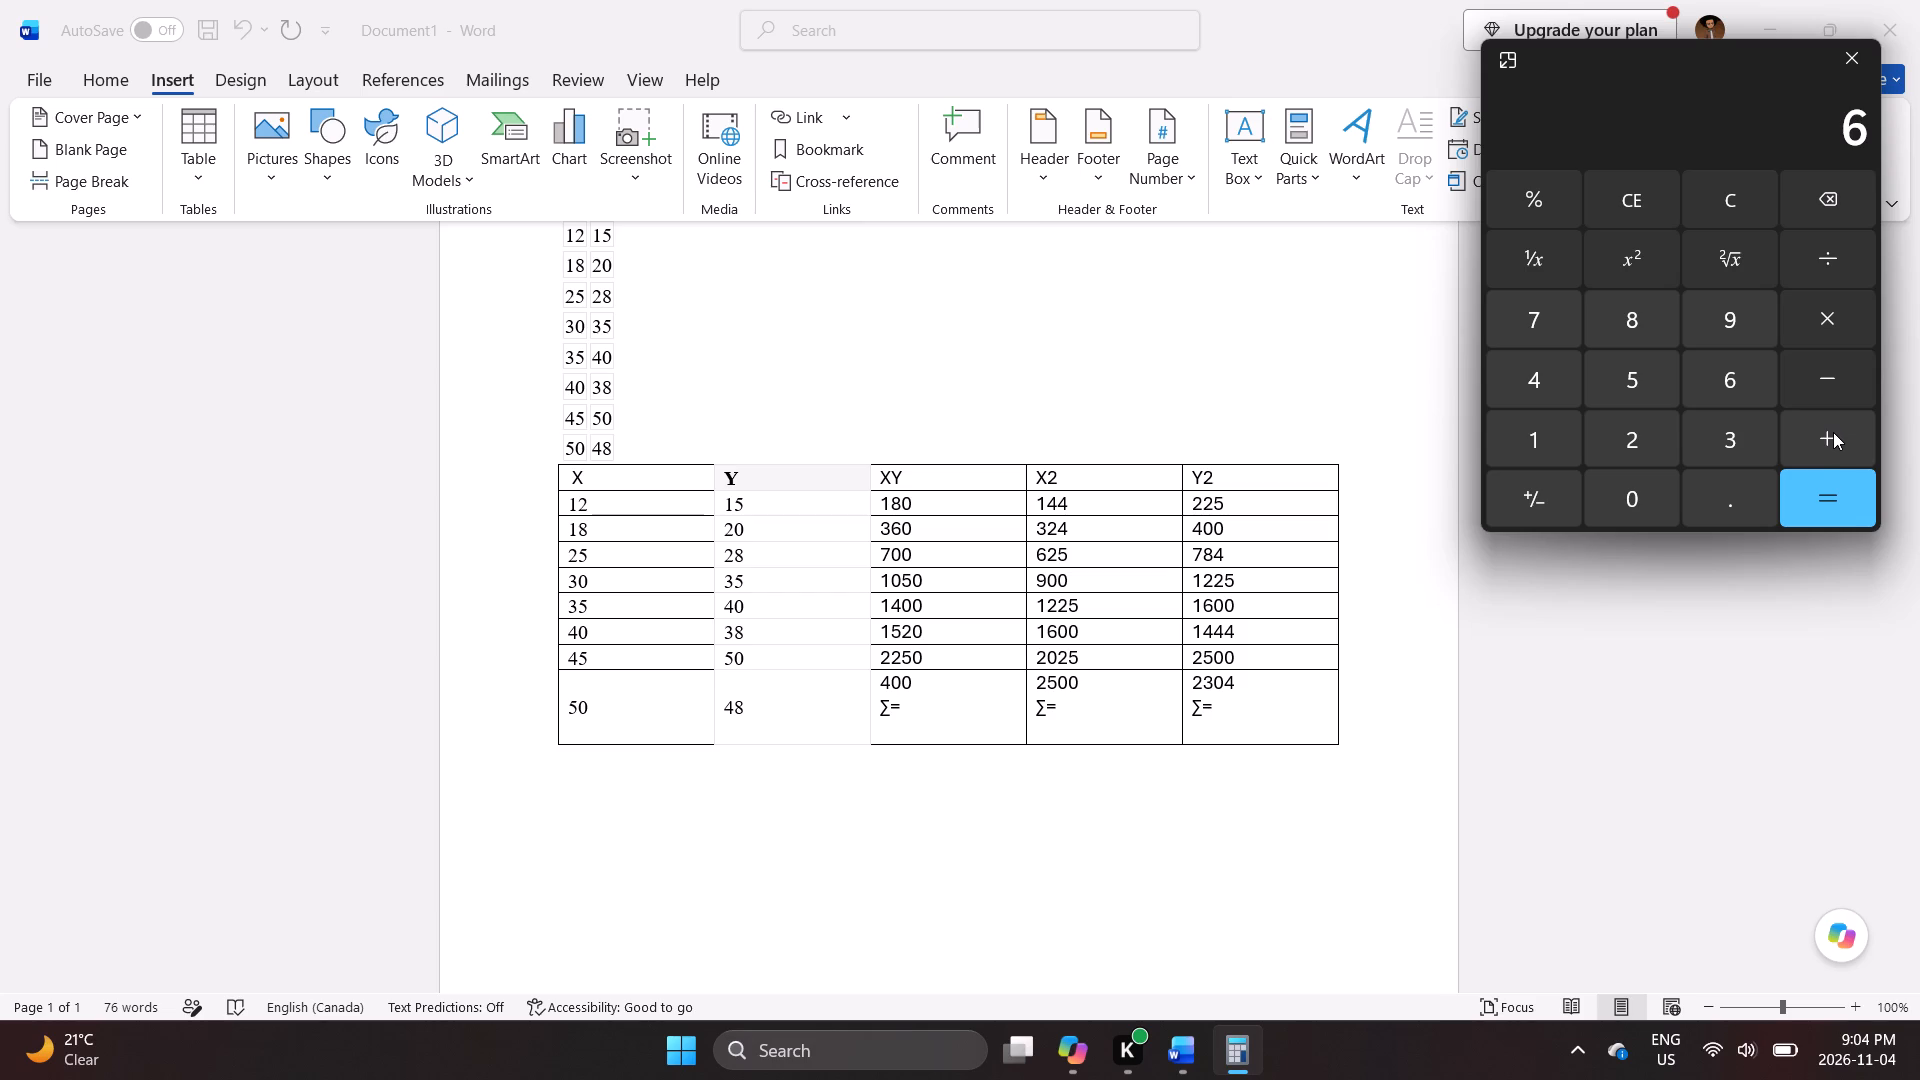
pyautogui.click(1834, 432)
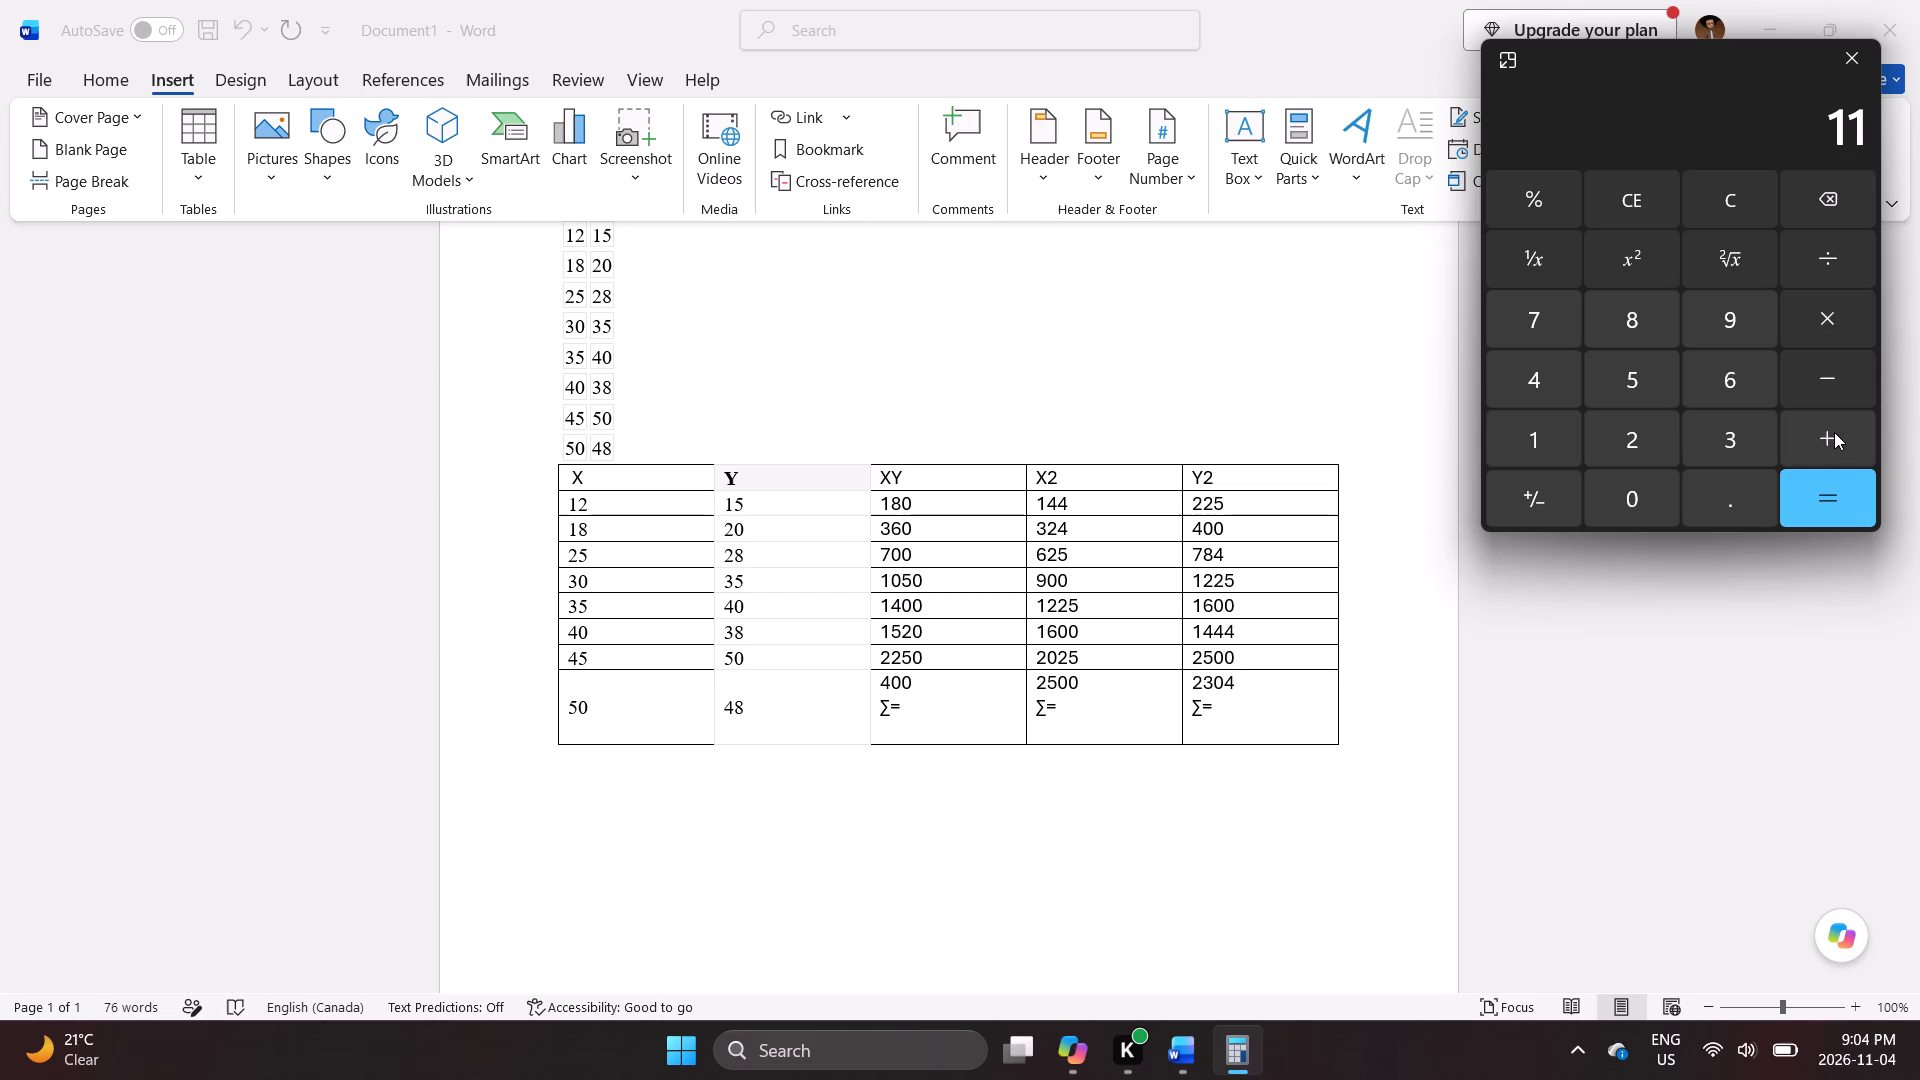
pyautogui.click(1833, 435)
# Close Calculator.
pyautogui.click(1843, 65)
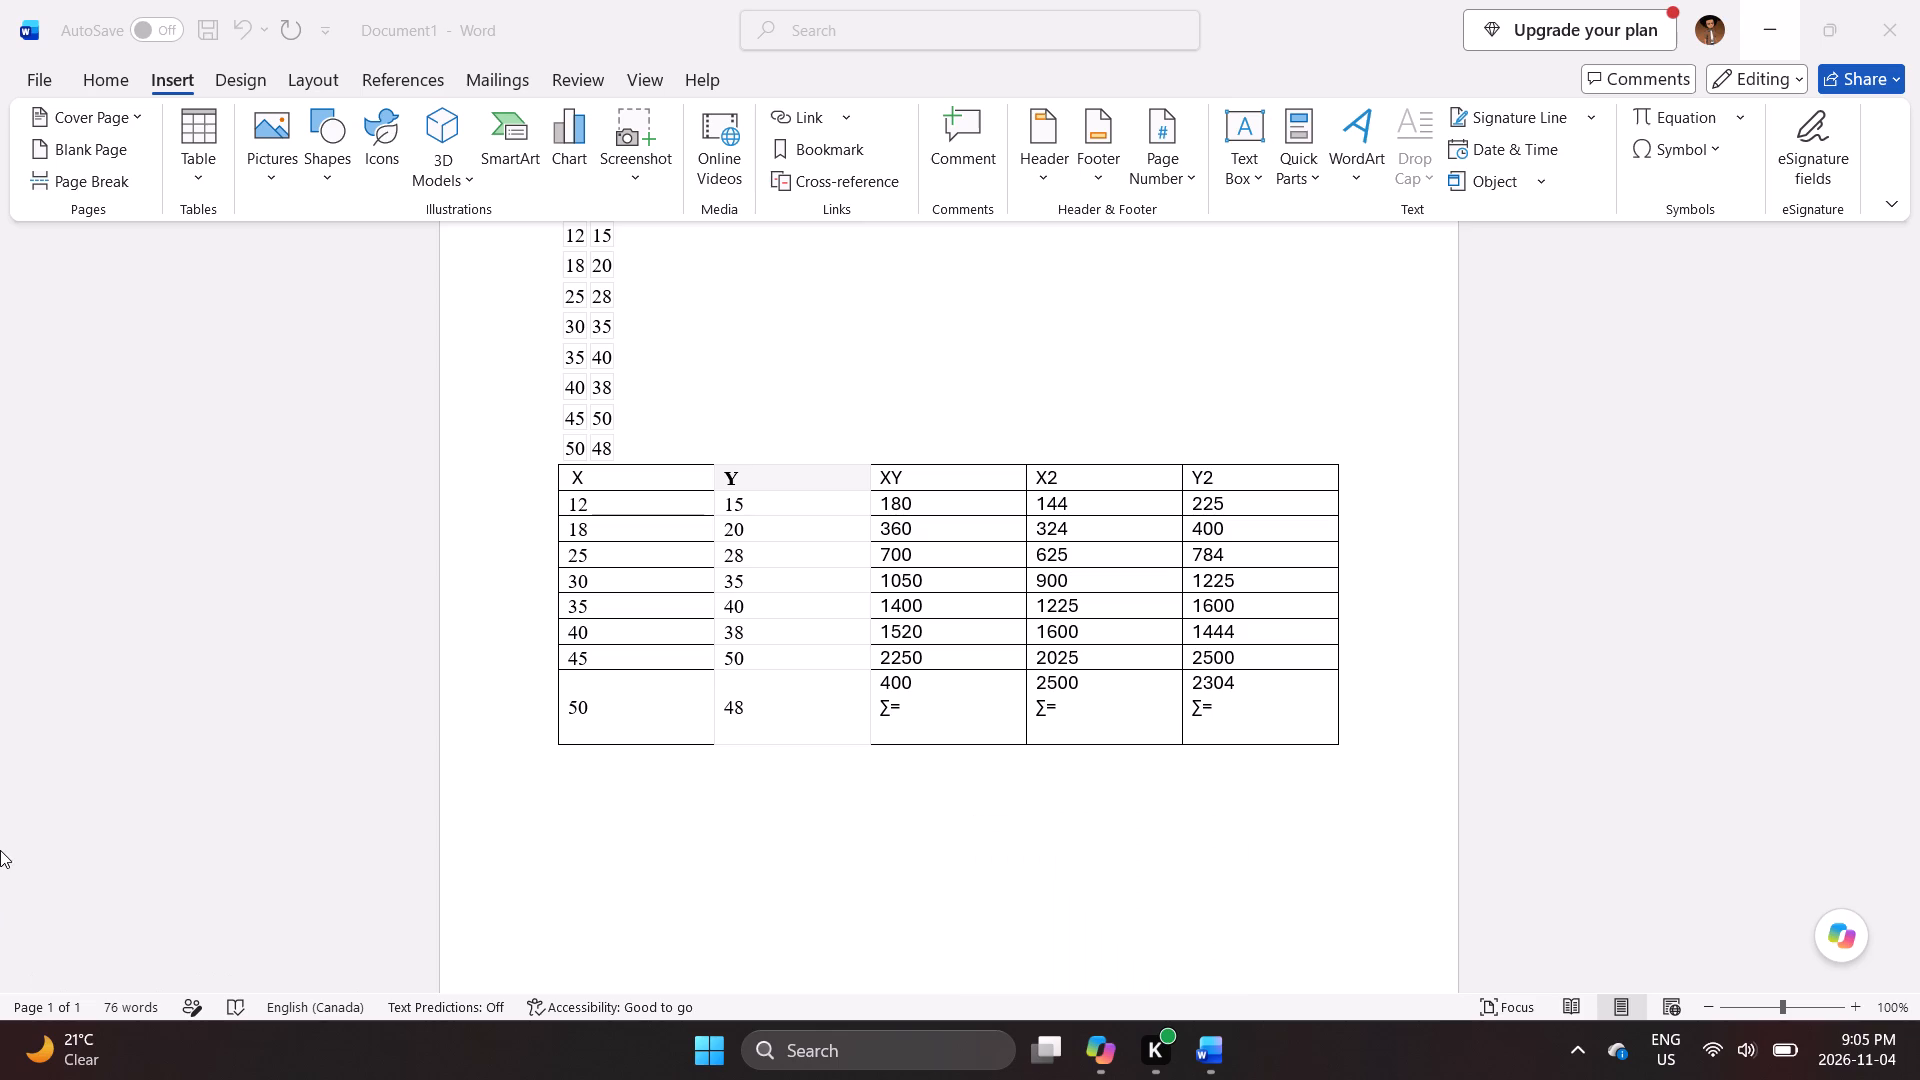
# Enter 7860 after ∑= in the last cell of the Word table's XY column.
pyautogui.click(931, 701)
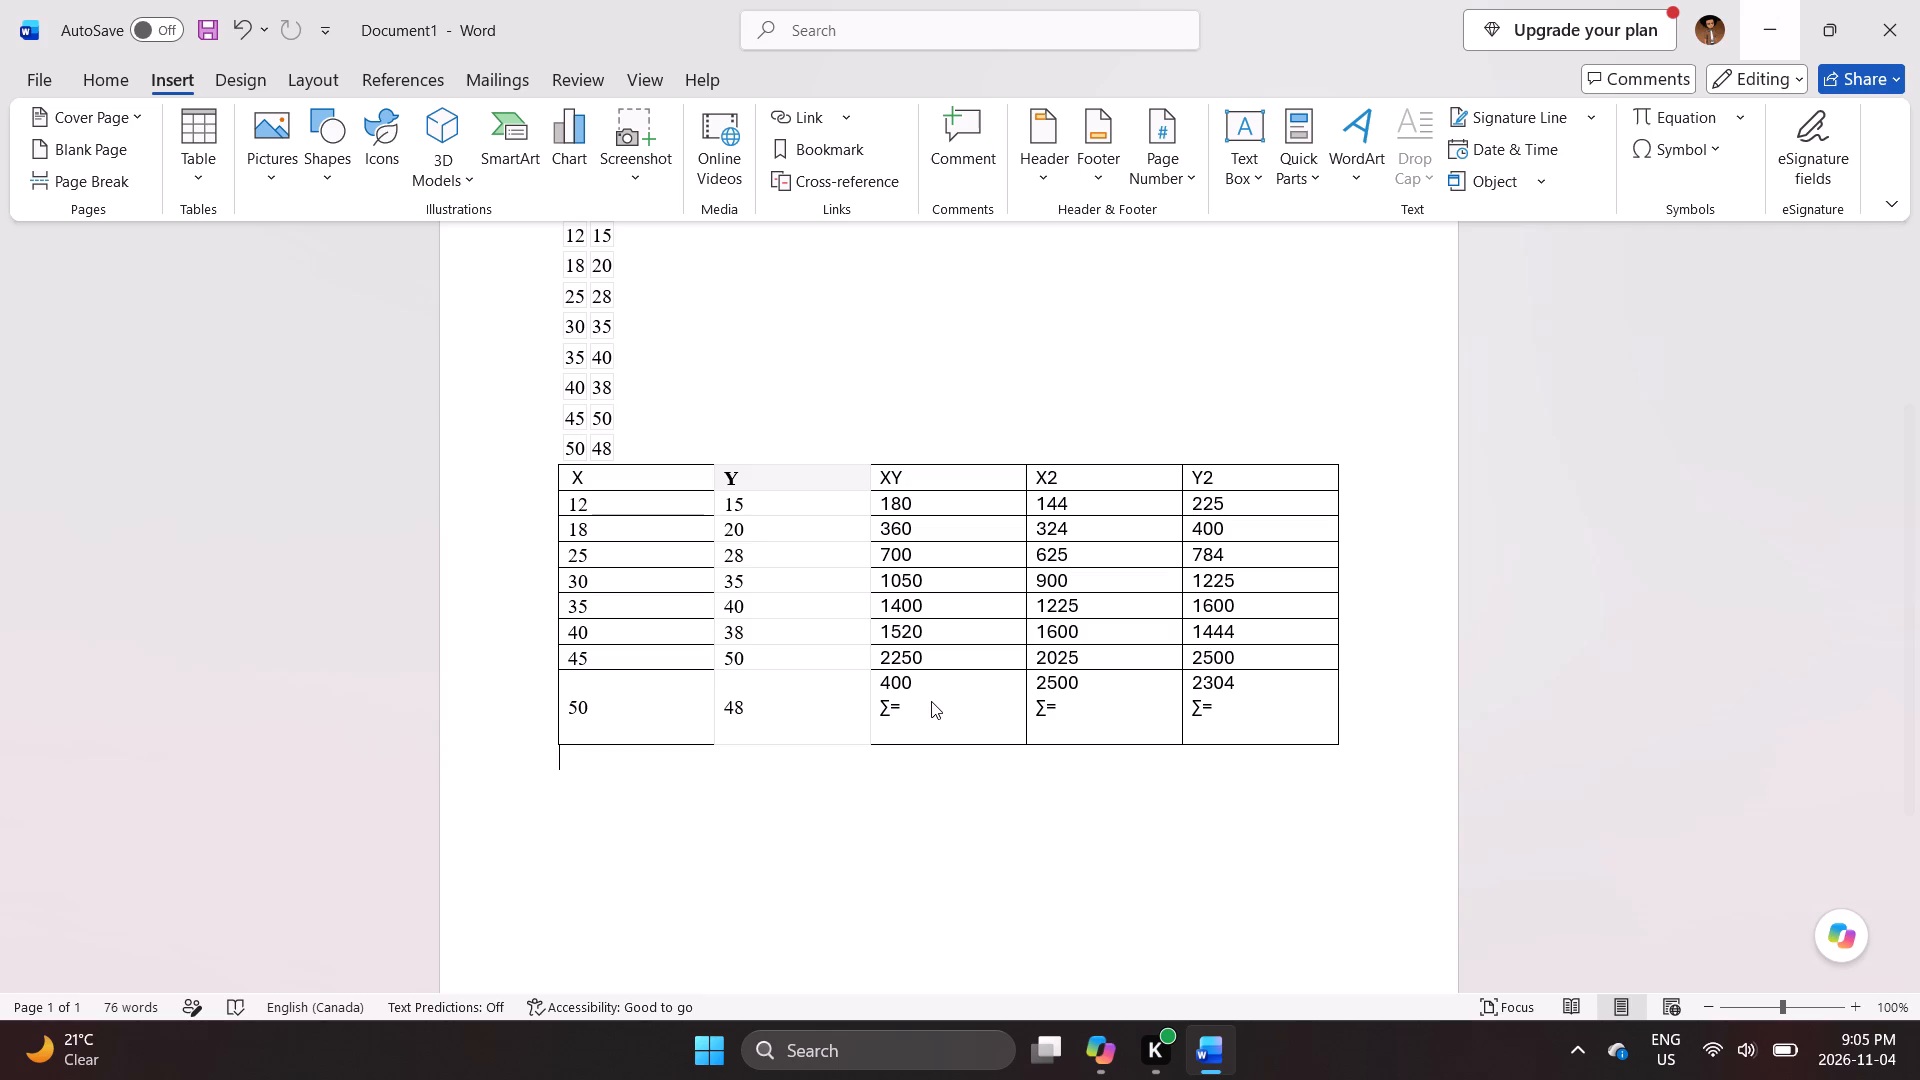
pyautogui.click(931, 701)
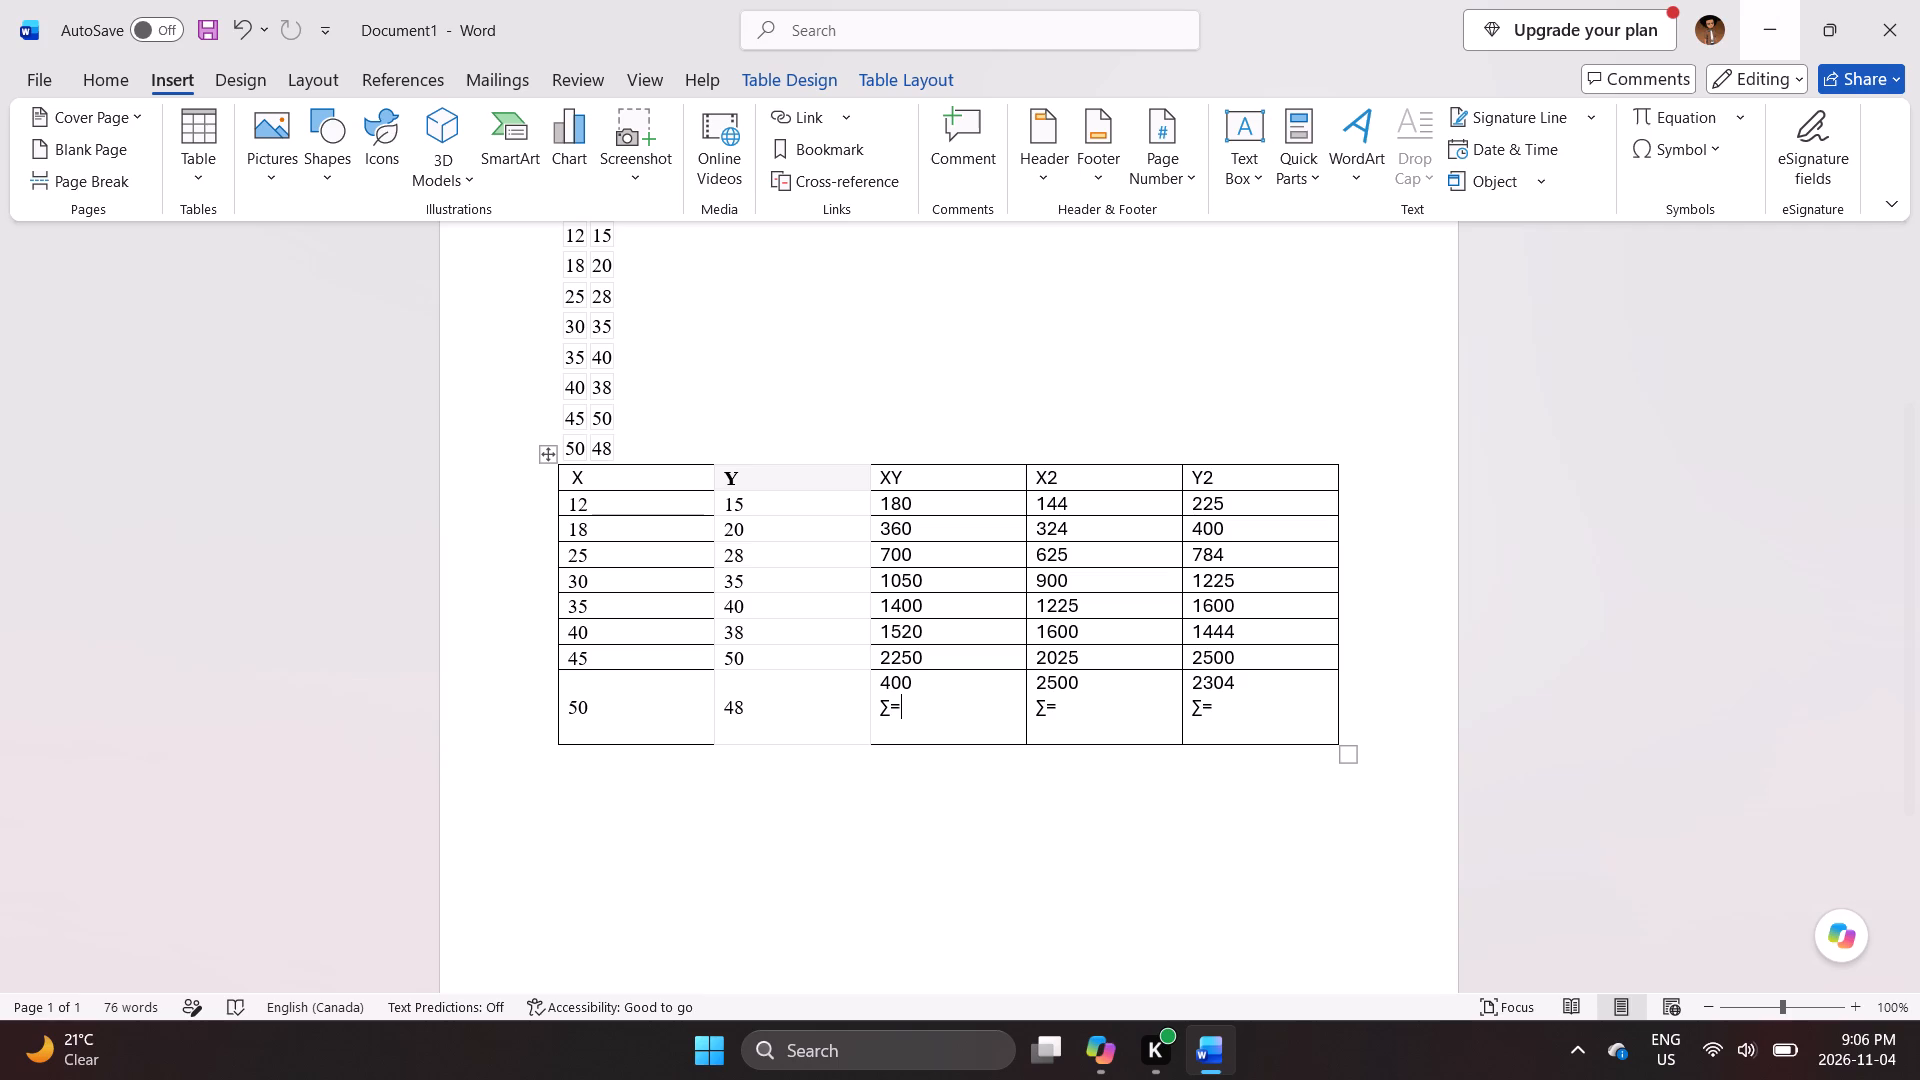
pyautogui.press('7')
pyautogui.write('860')
# Enter 9343 after ∑= in the last cell of the table's X2 column.
pyautogui.click(1065, 717)
pyautogui.press('9')
pyautogui.press('3')
pyautogui.write('43')
# Enter 10482 after ∑= in the last cell of the table's Y2 column.
pyautogui.click(1235, 713)
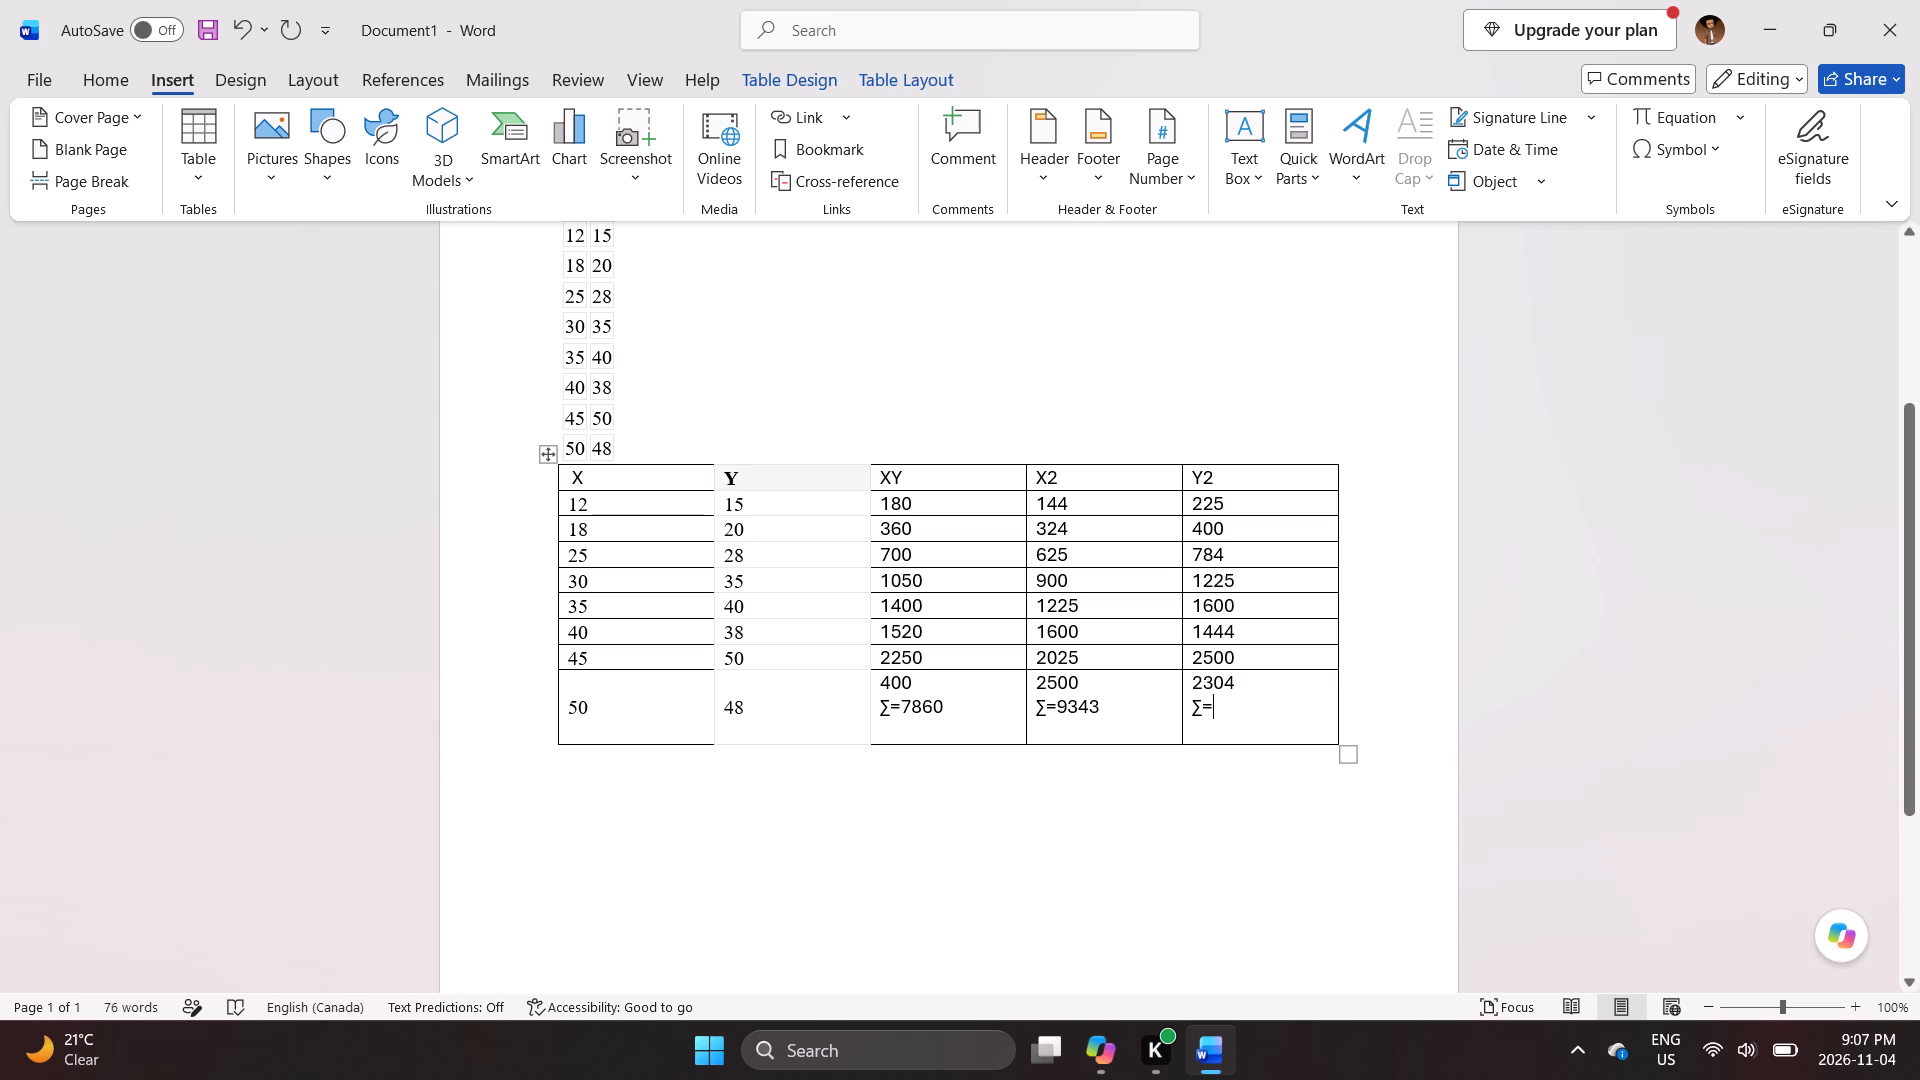
pyautogui.press('1')
pyautogui.press('0')
pyautogui.write('48')
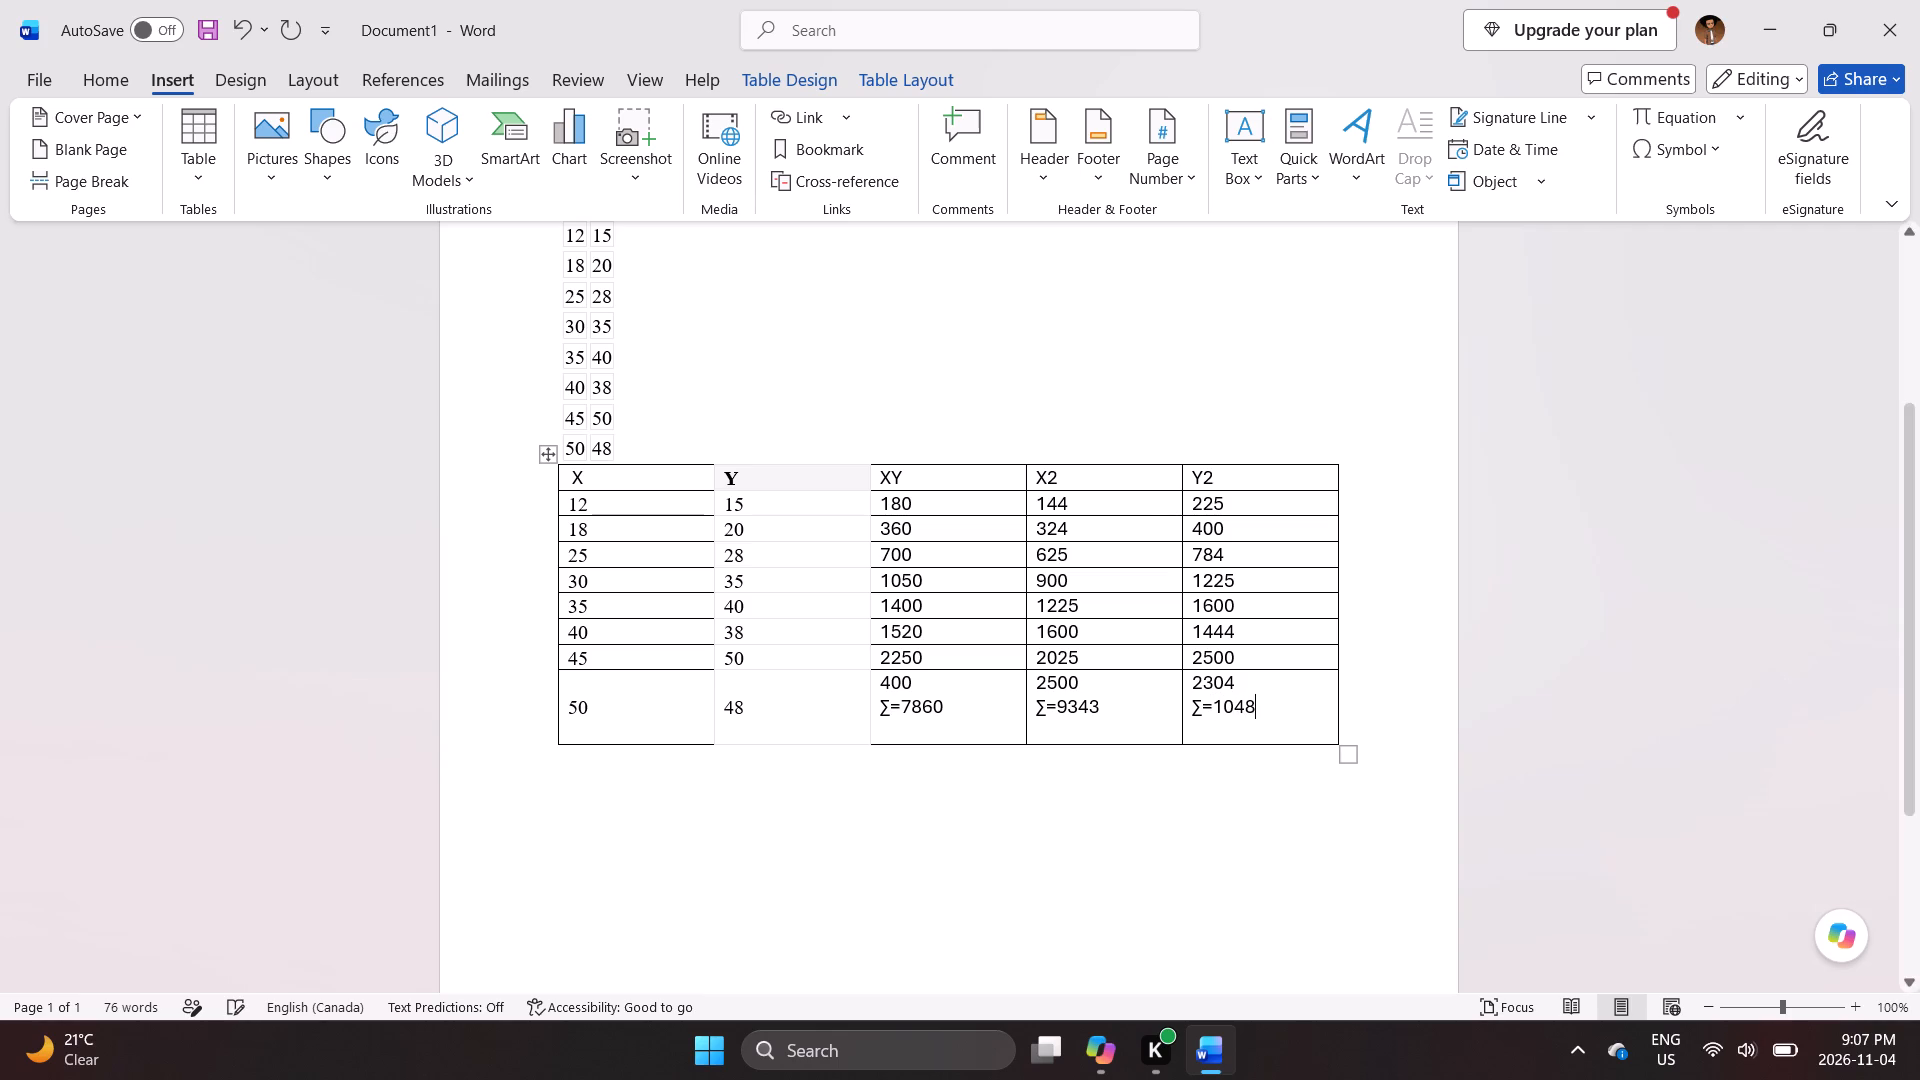
pyautogui.press('2')
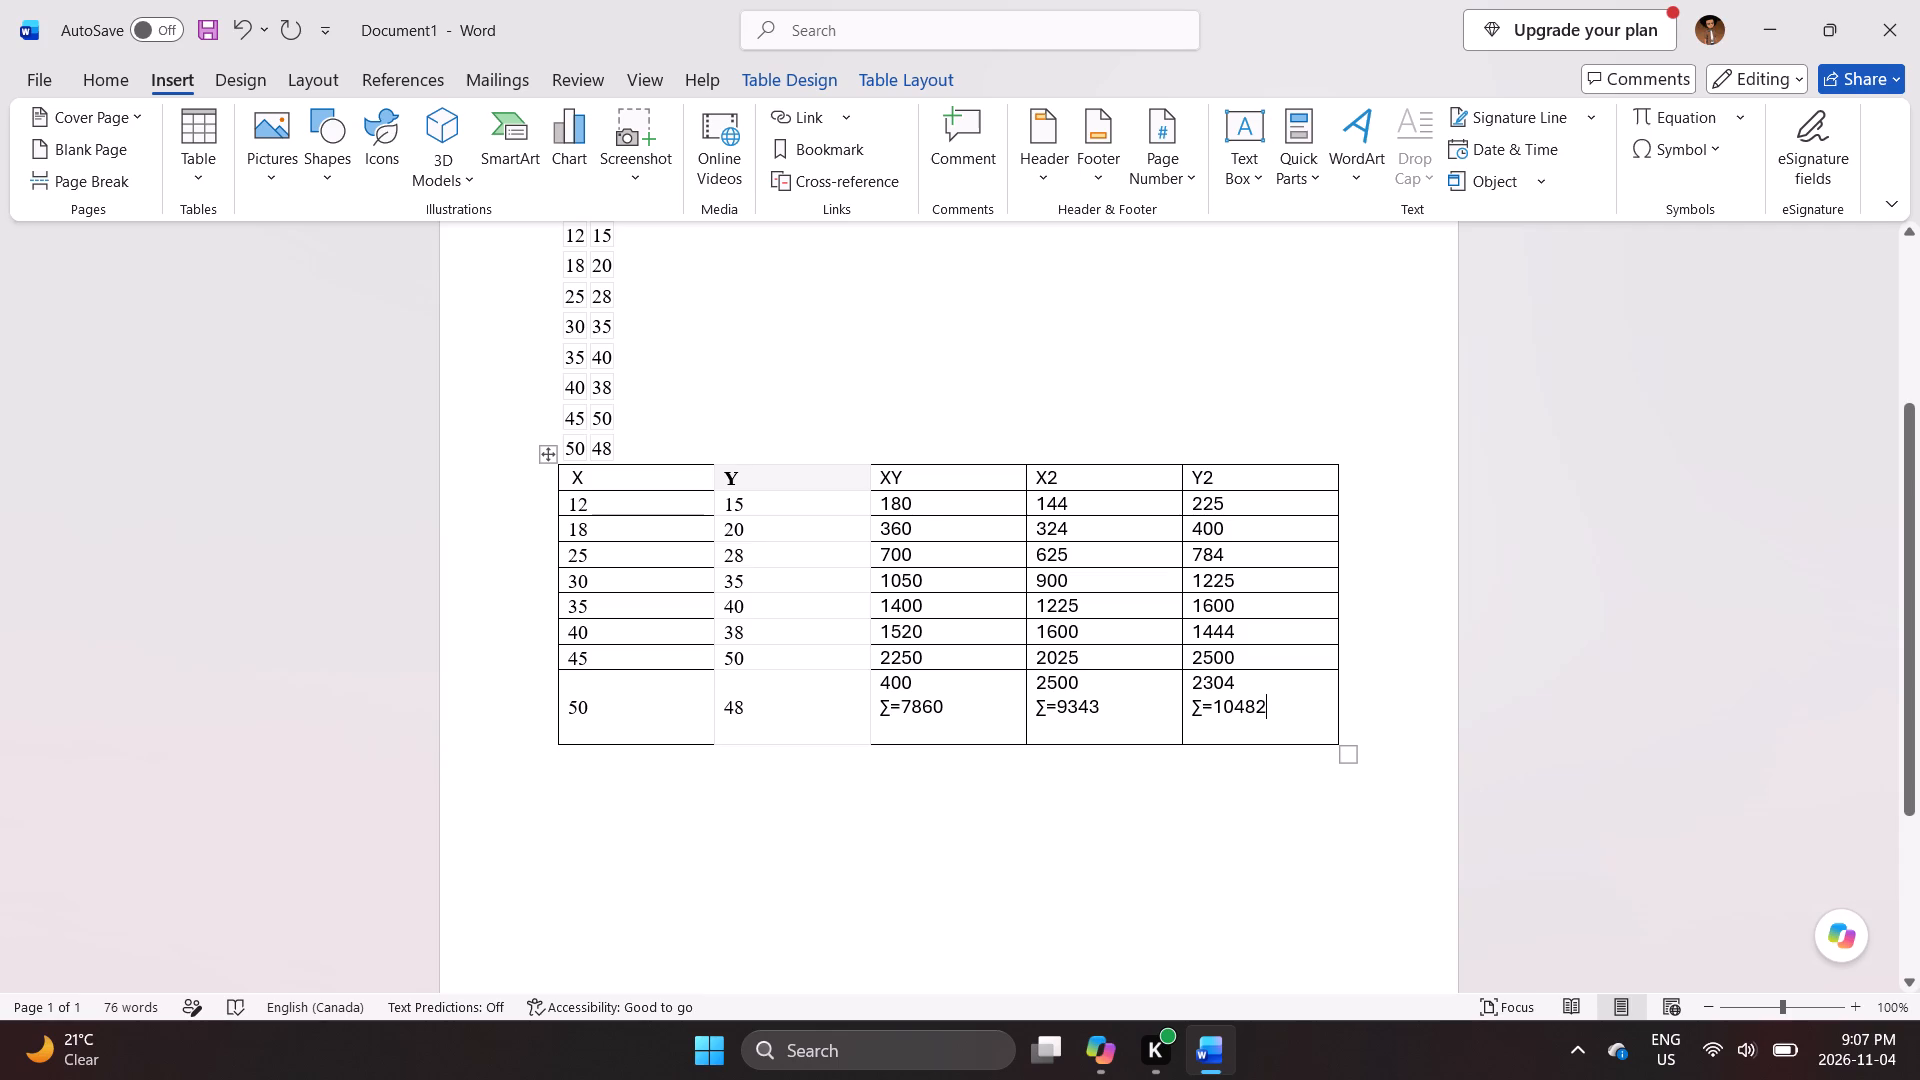
pyautogui.scroll(-2, 1147, 830)
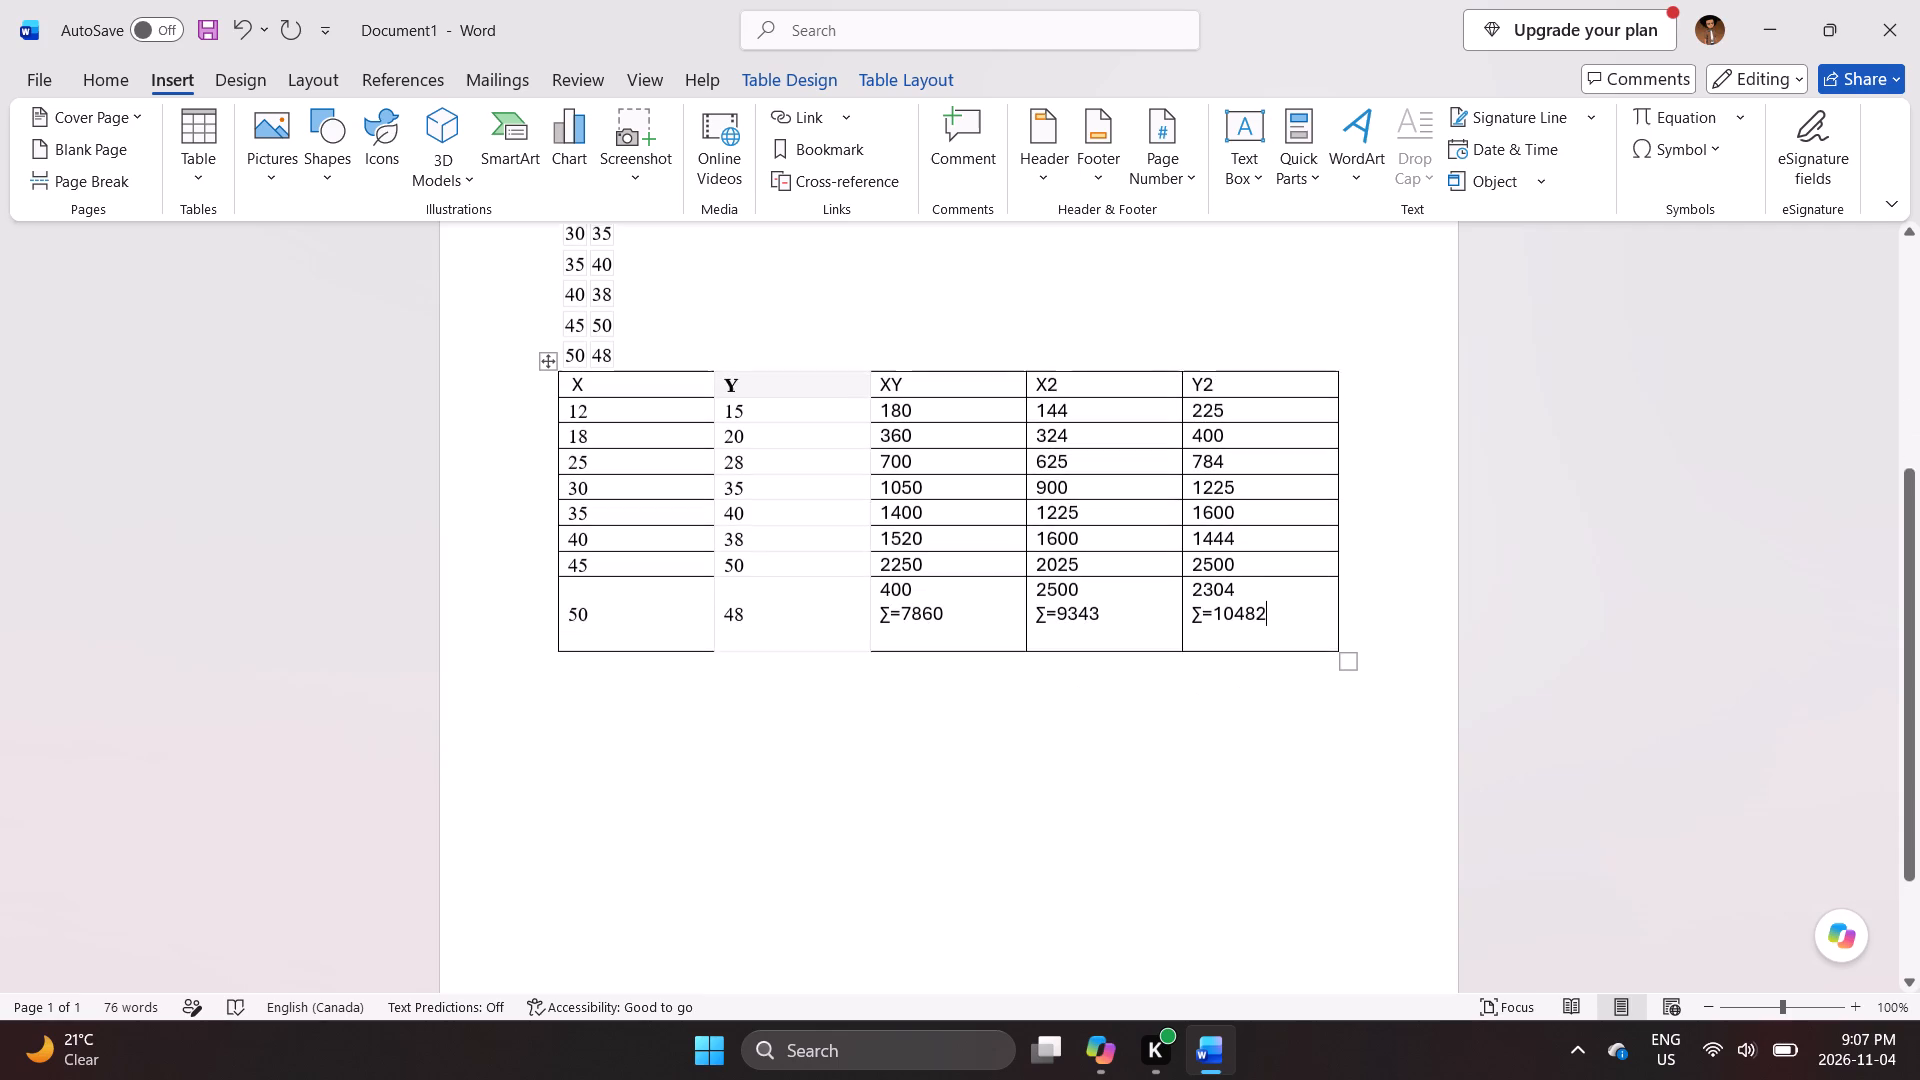
pyautogui.scroll(-2, 1149, 829)
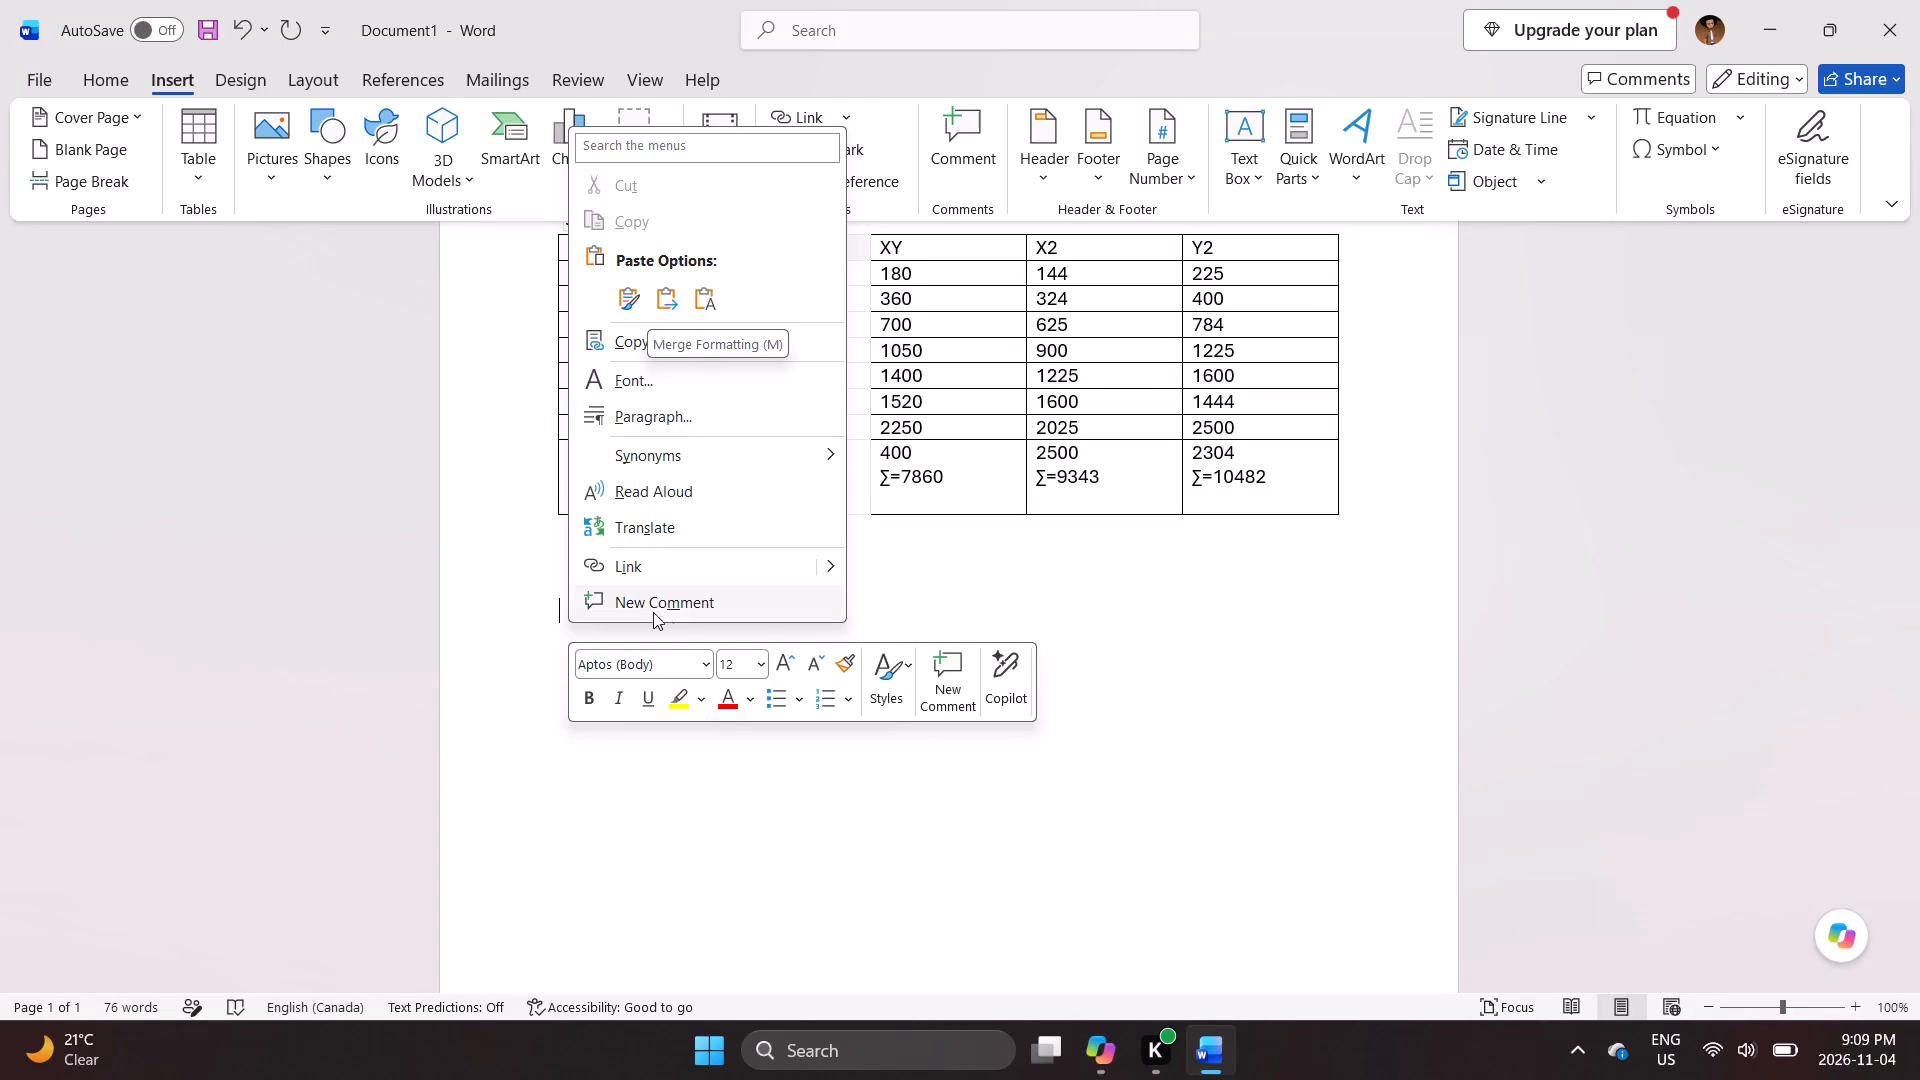
pyautogui.click(535, 774)
pyautogui.rightClick(560, 614)
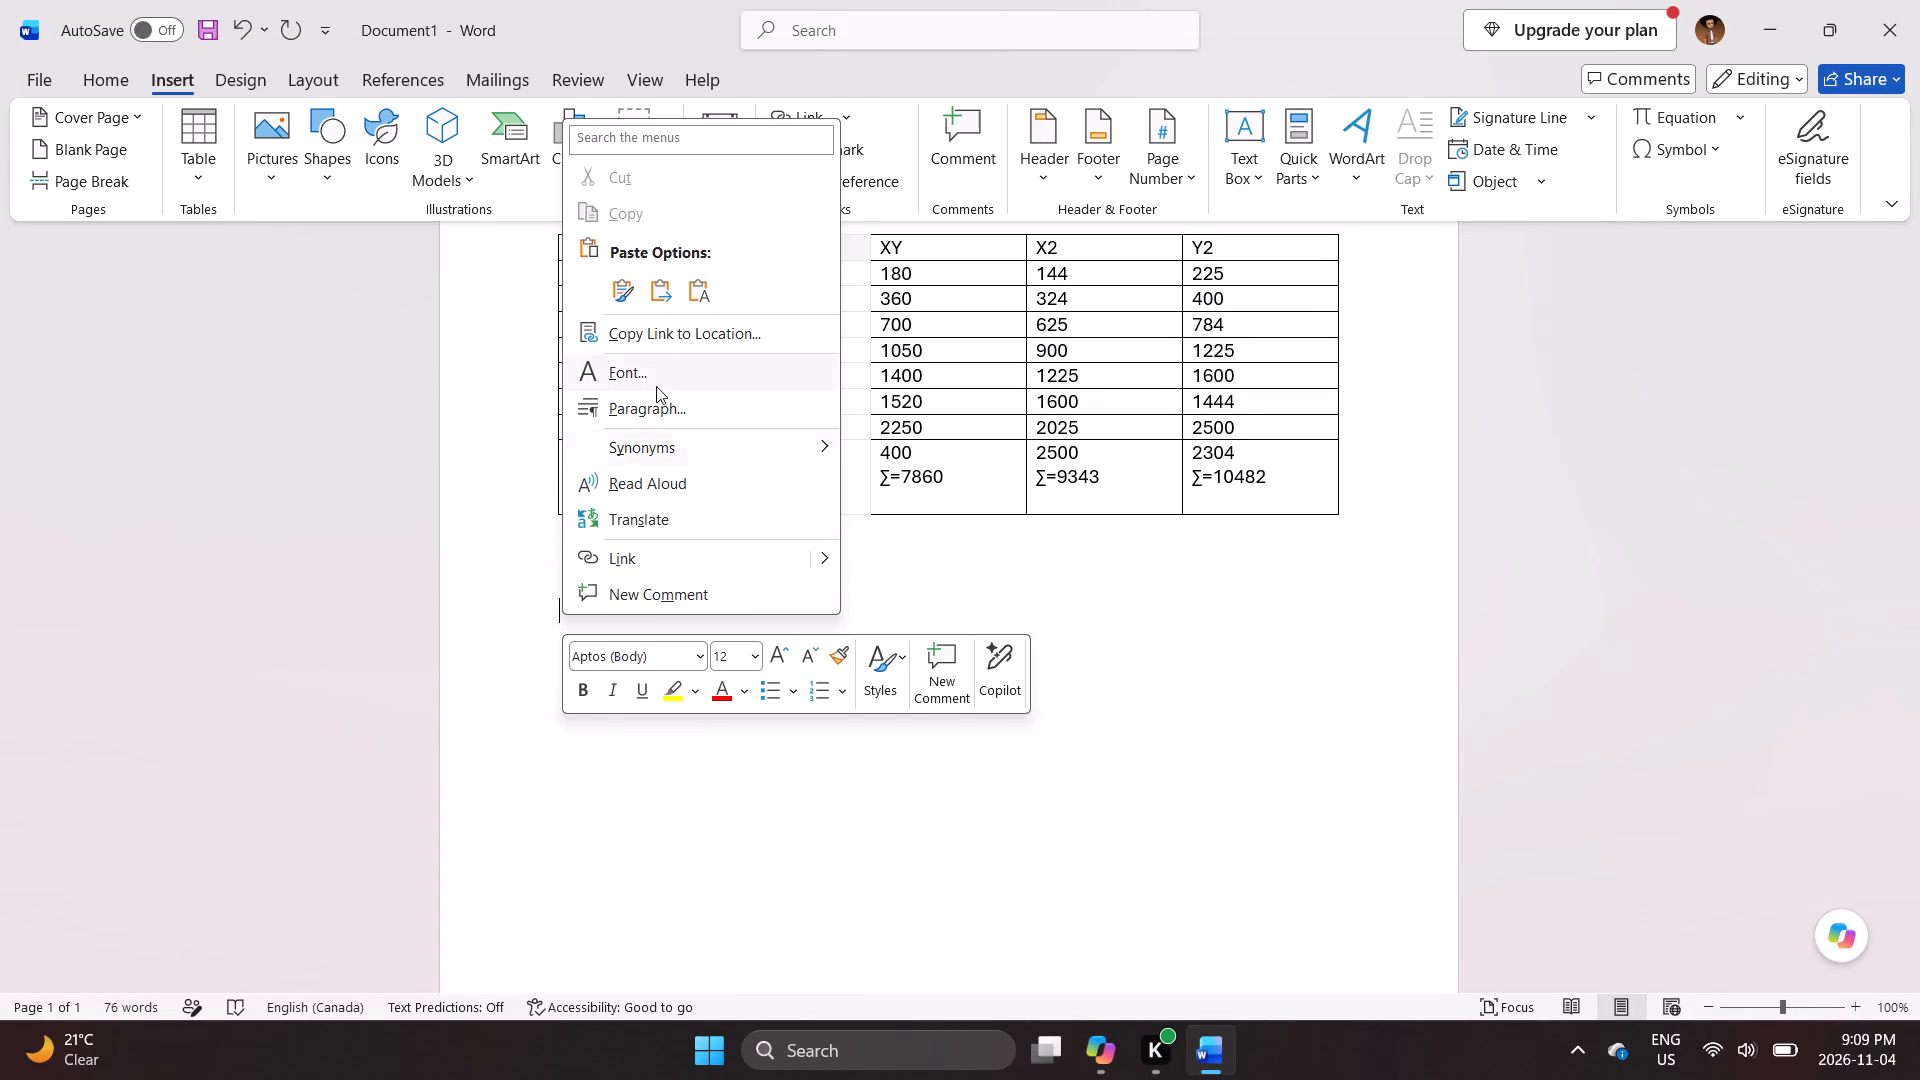
pyautogui.click(701, 295)
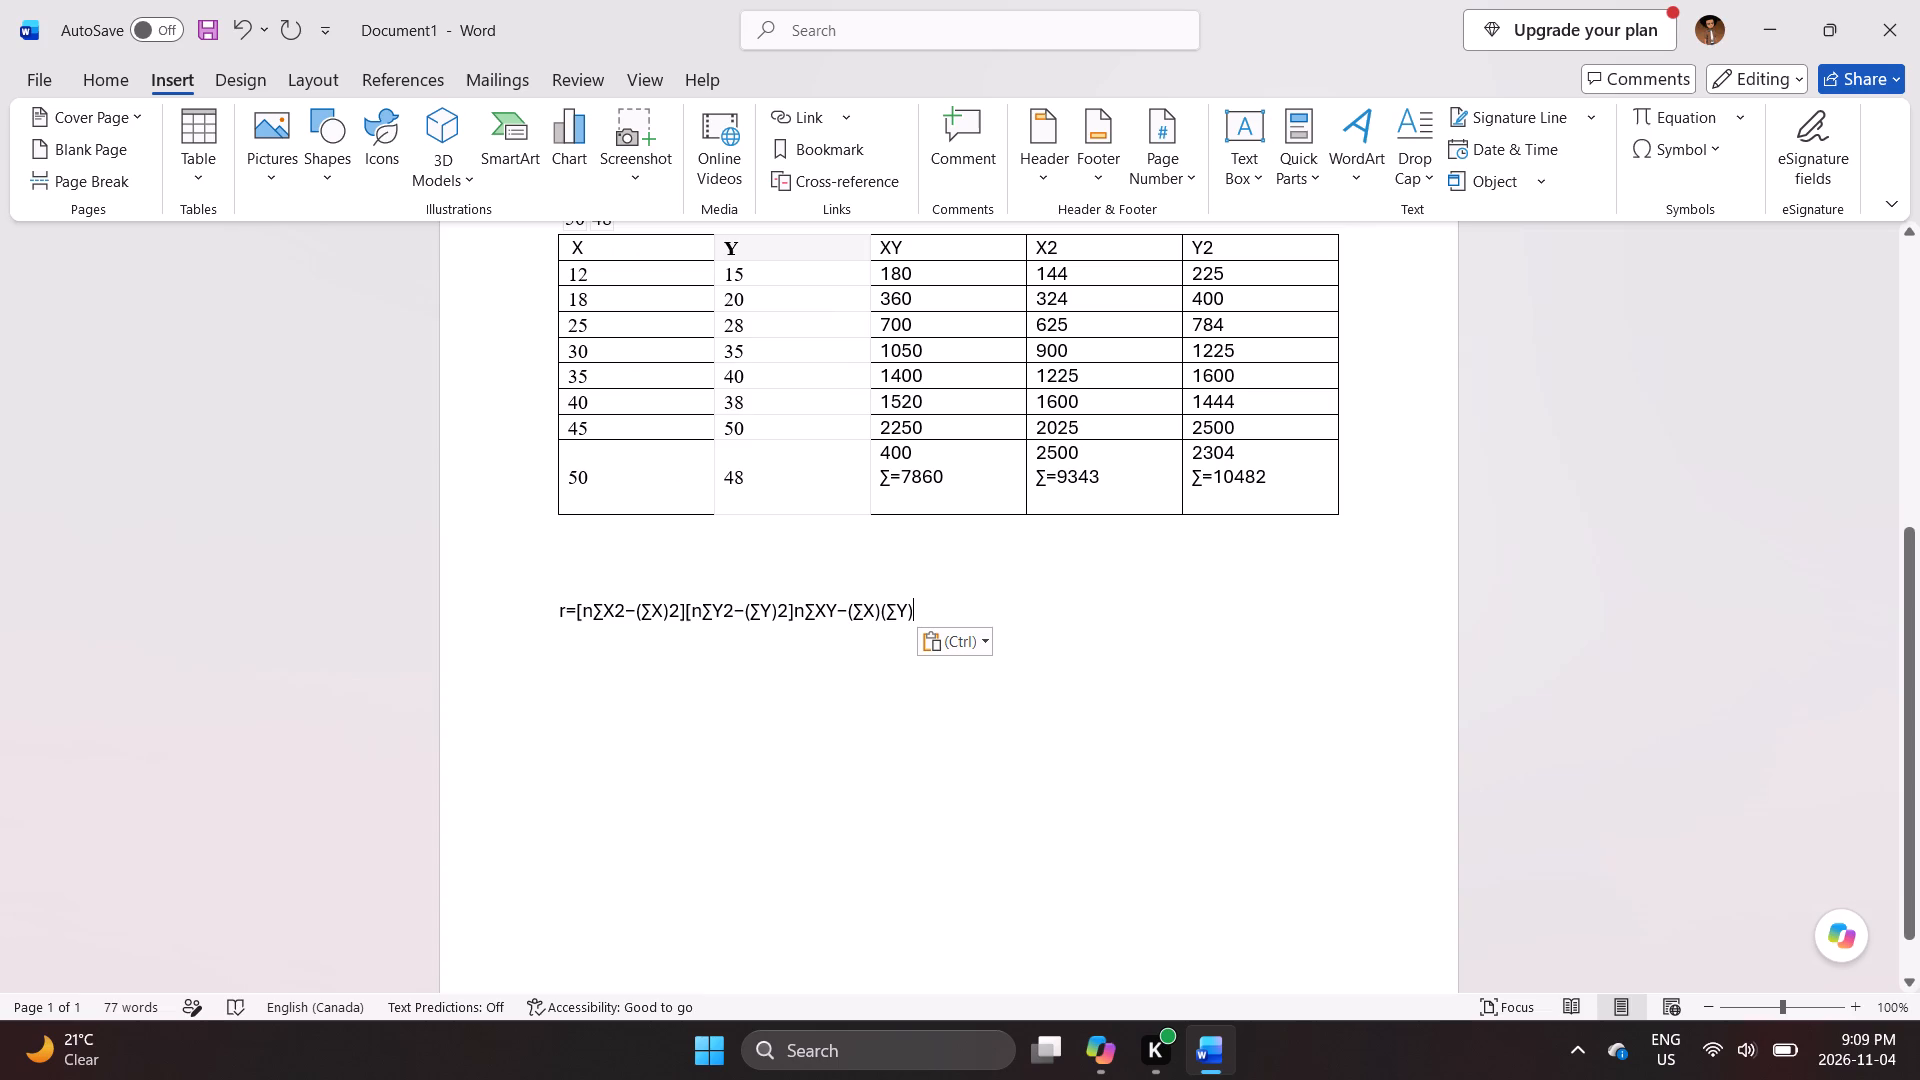
# Move n∑XY−(∑X)(∑Y) from the pasted formula onto its own line, with a blank line between the two parts.
pyautogui.click(794, 609)
pyautogui.press('Return')
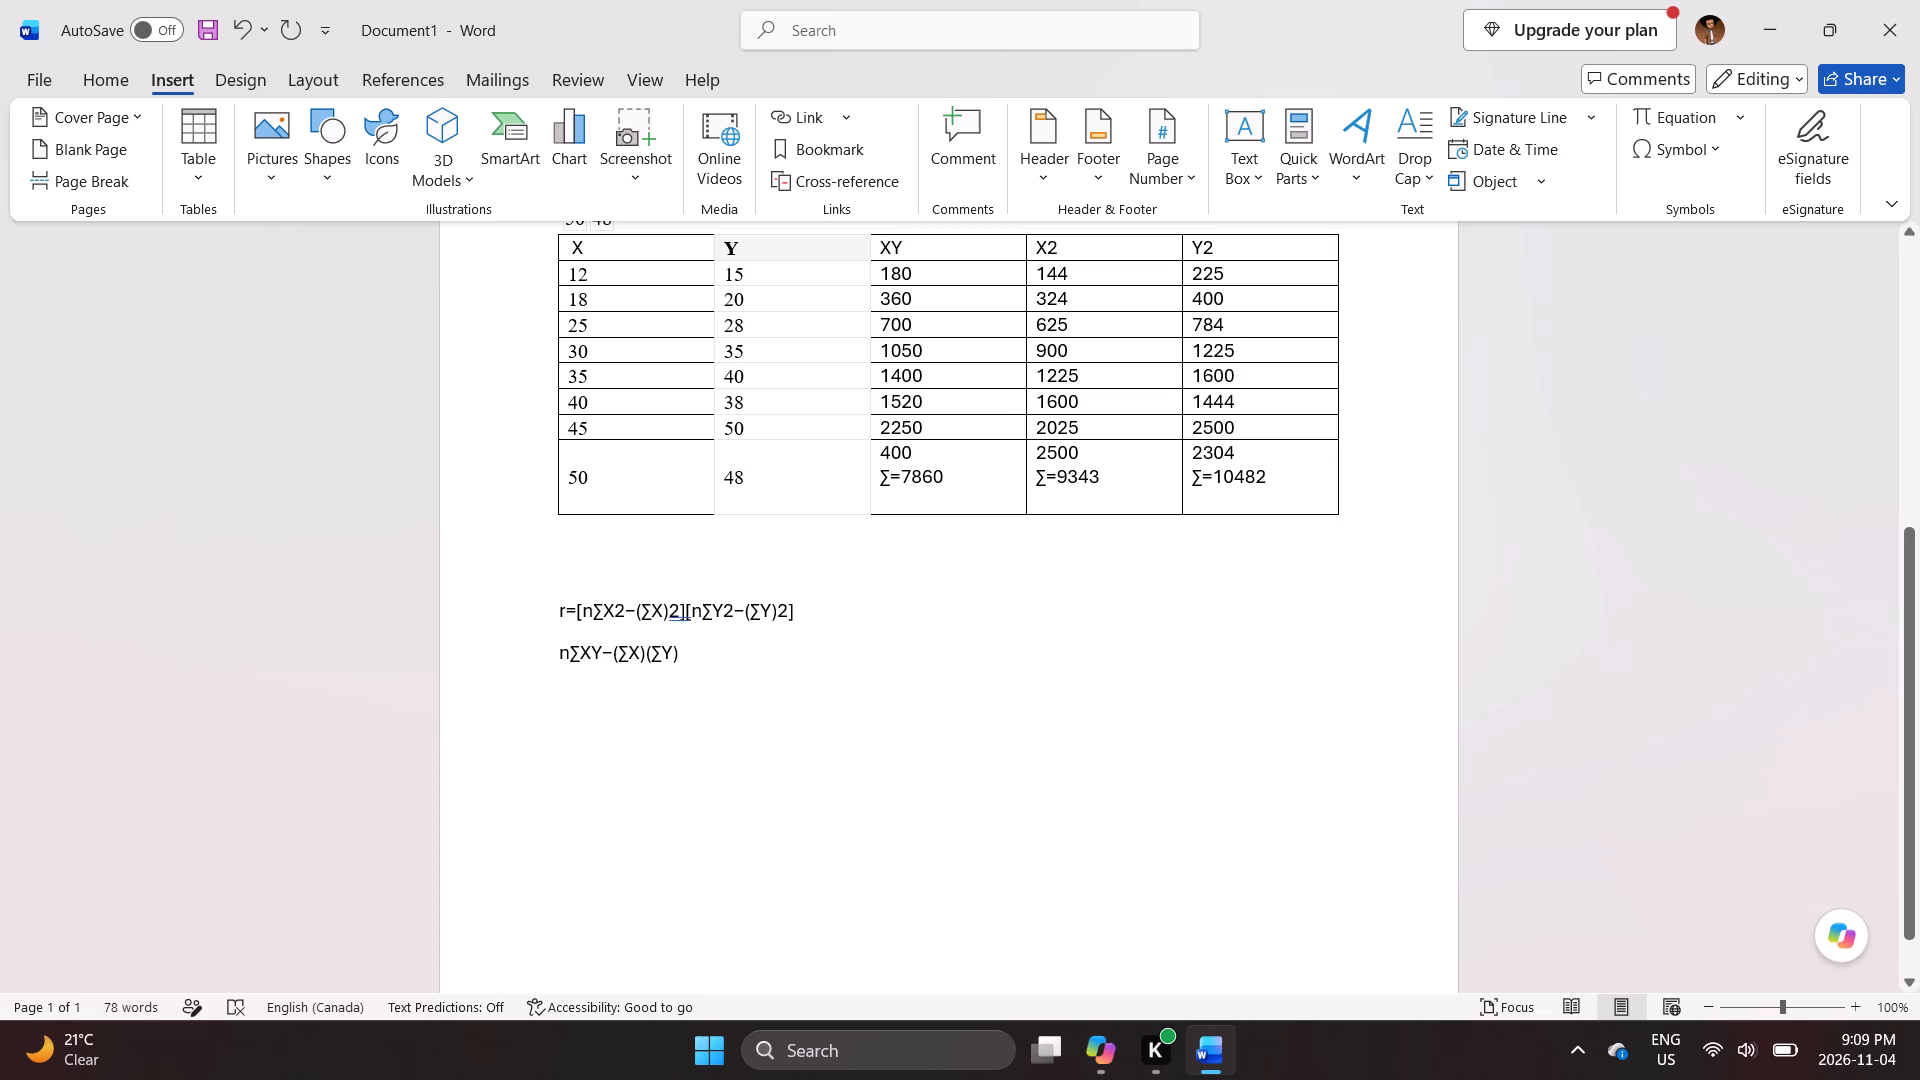
pyautogui.click(806, 617)
pyautogui.press('Return')
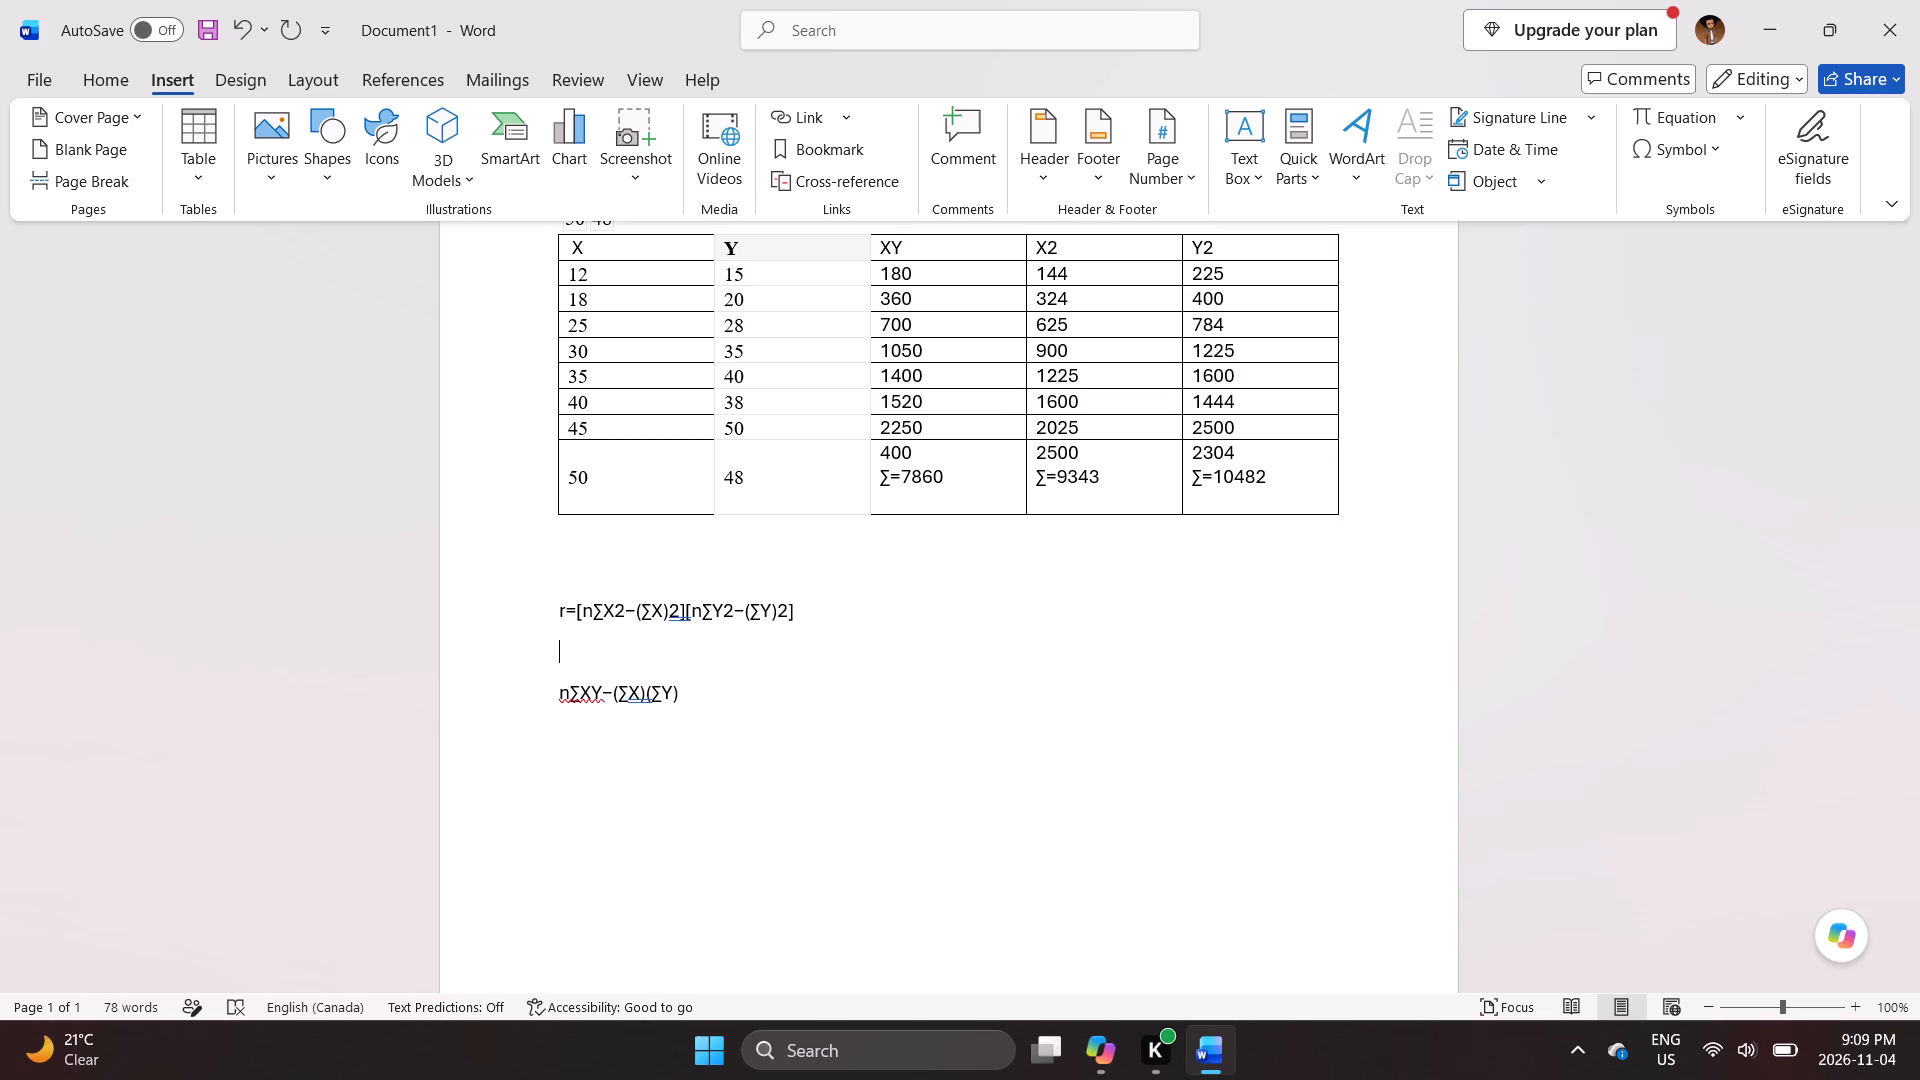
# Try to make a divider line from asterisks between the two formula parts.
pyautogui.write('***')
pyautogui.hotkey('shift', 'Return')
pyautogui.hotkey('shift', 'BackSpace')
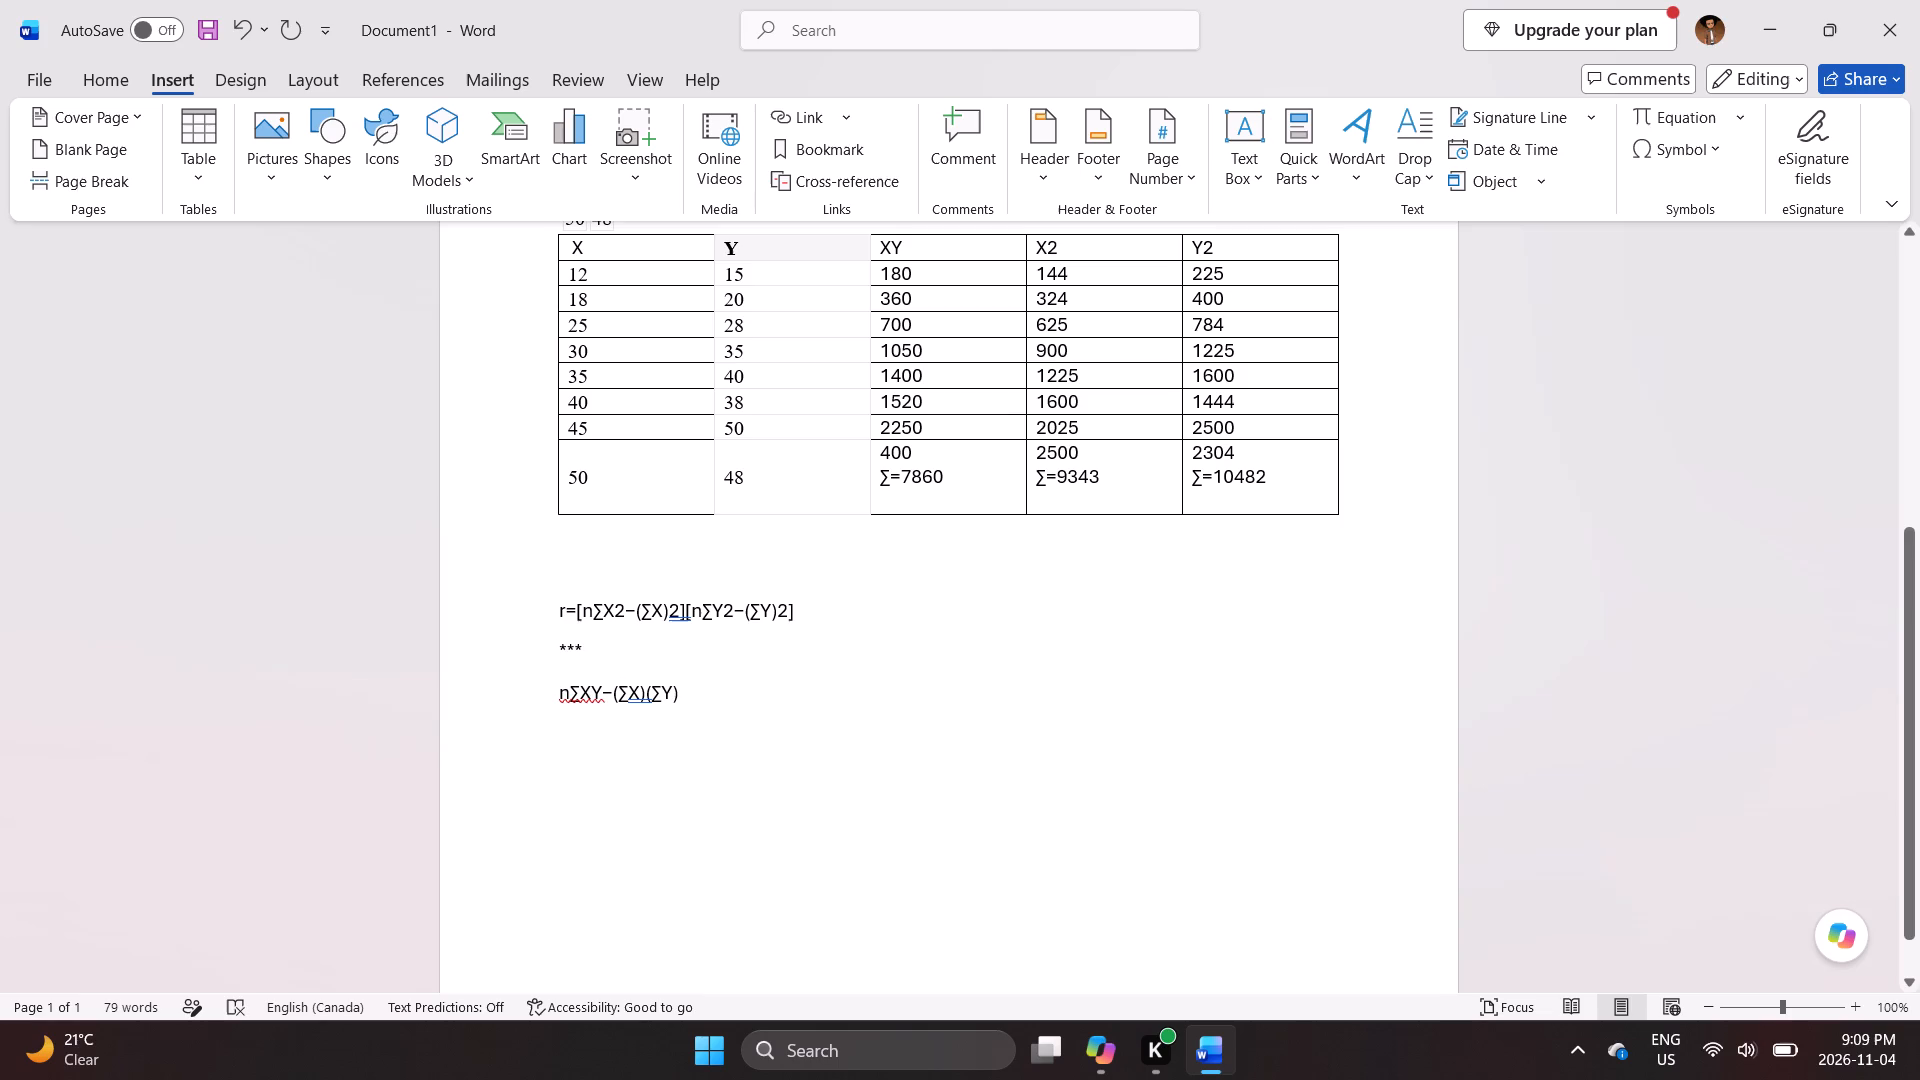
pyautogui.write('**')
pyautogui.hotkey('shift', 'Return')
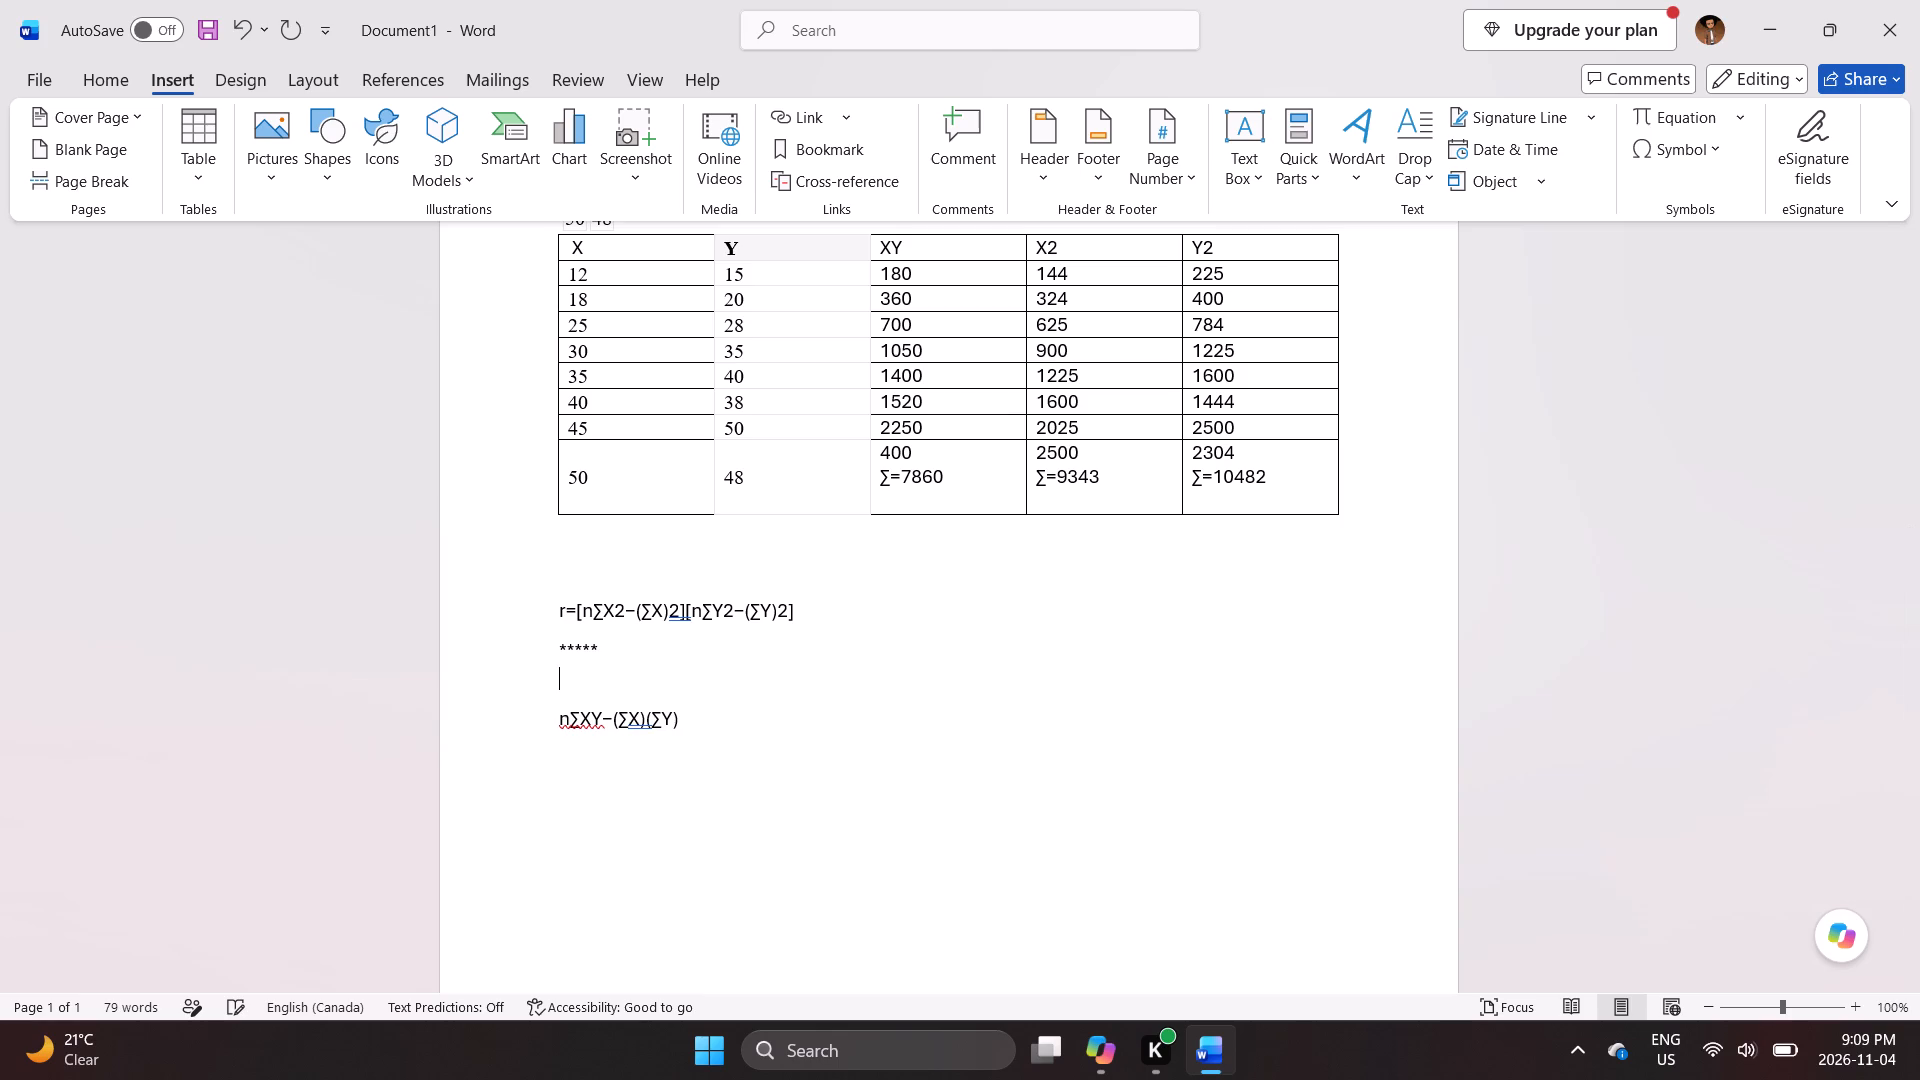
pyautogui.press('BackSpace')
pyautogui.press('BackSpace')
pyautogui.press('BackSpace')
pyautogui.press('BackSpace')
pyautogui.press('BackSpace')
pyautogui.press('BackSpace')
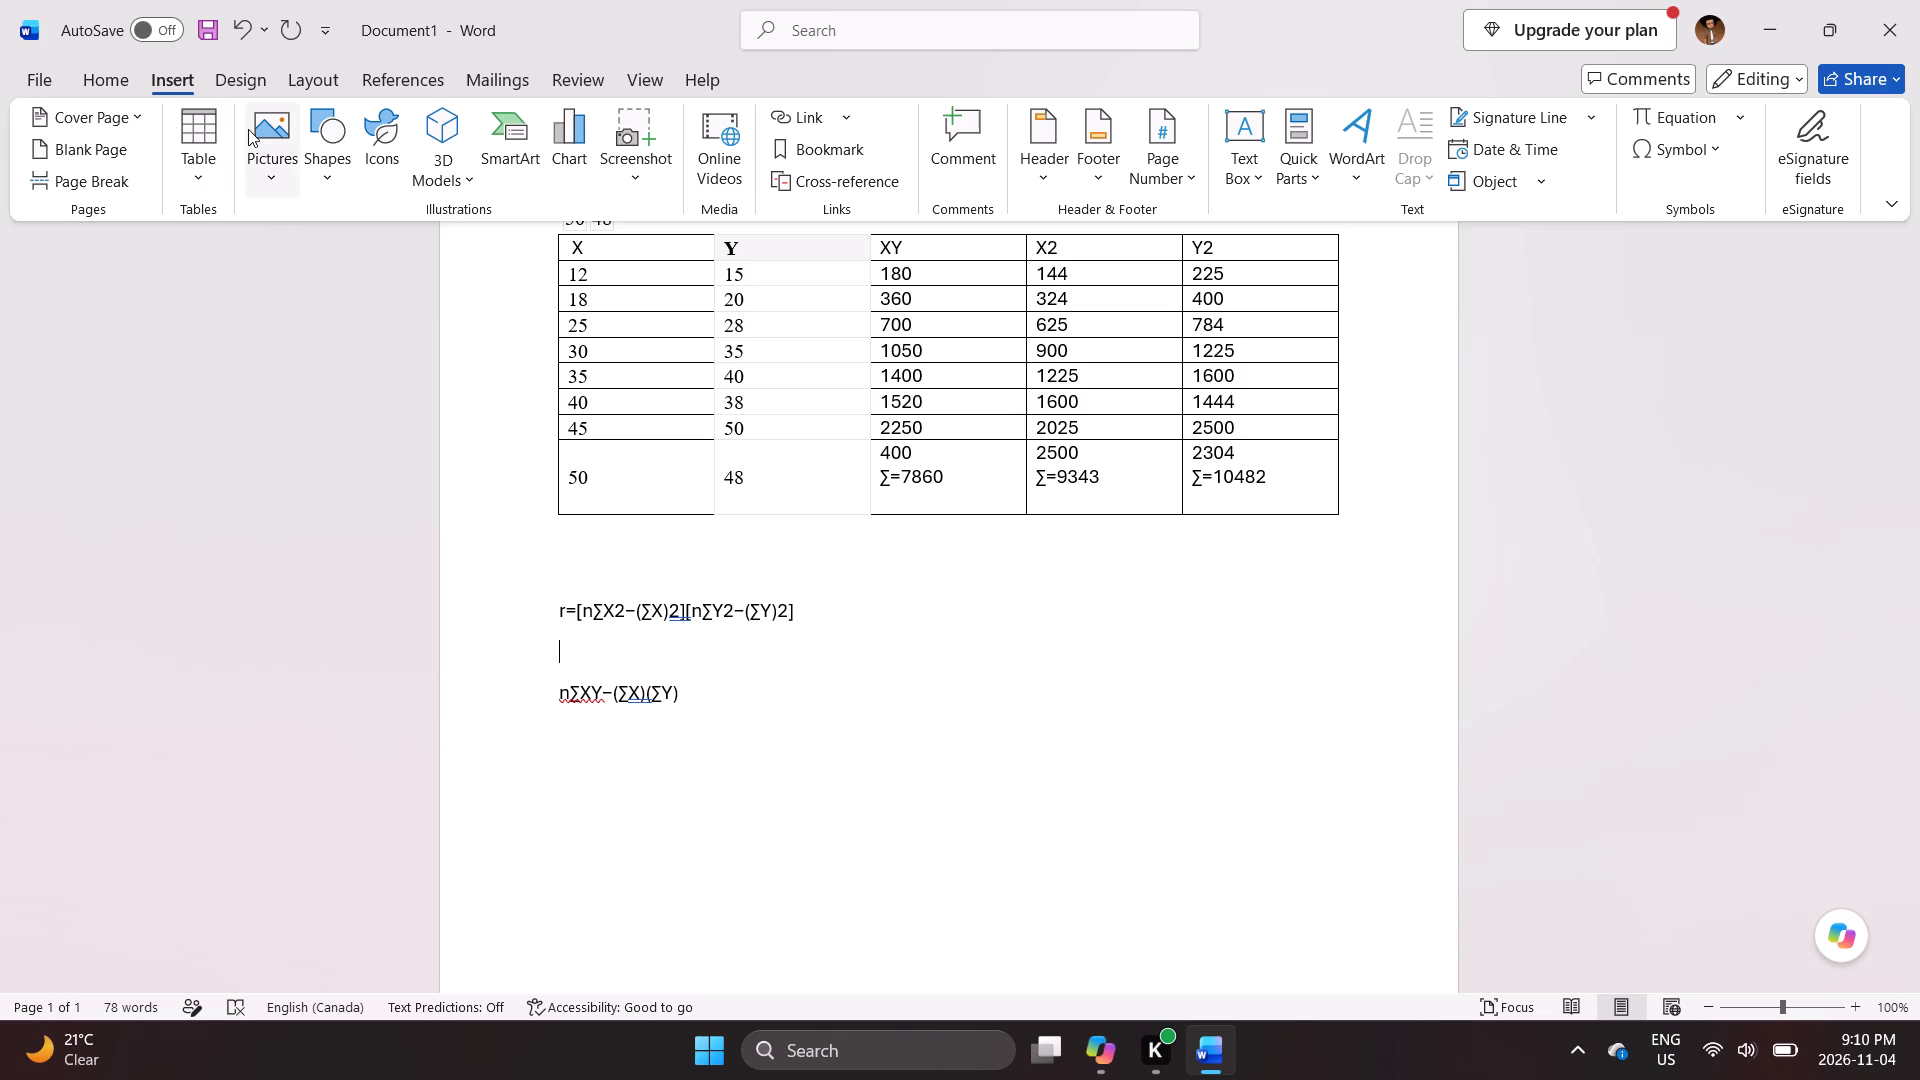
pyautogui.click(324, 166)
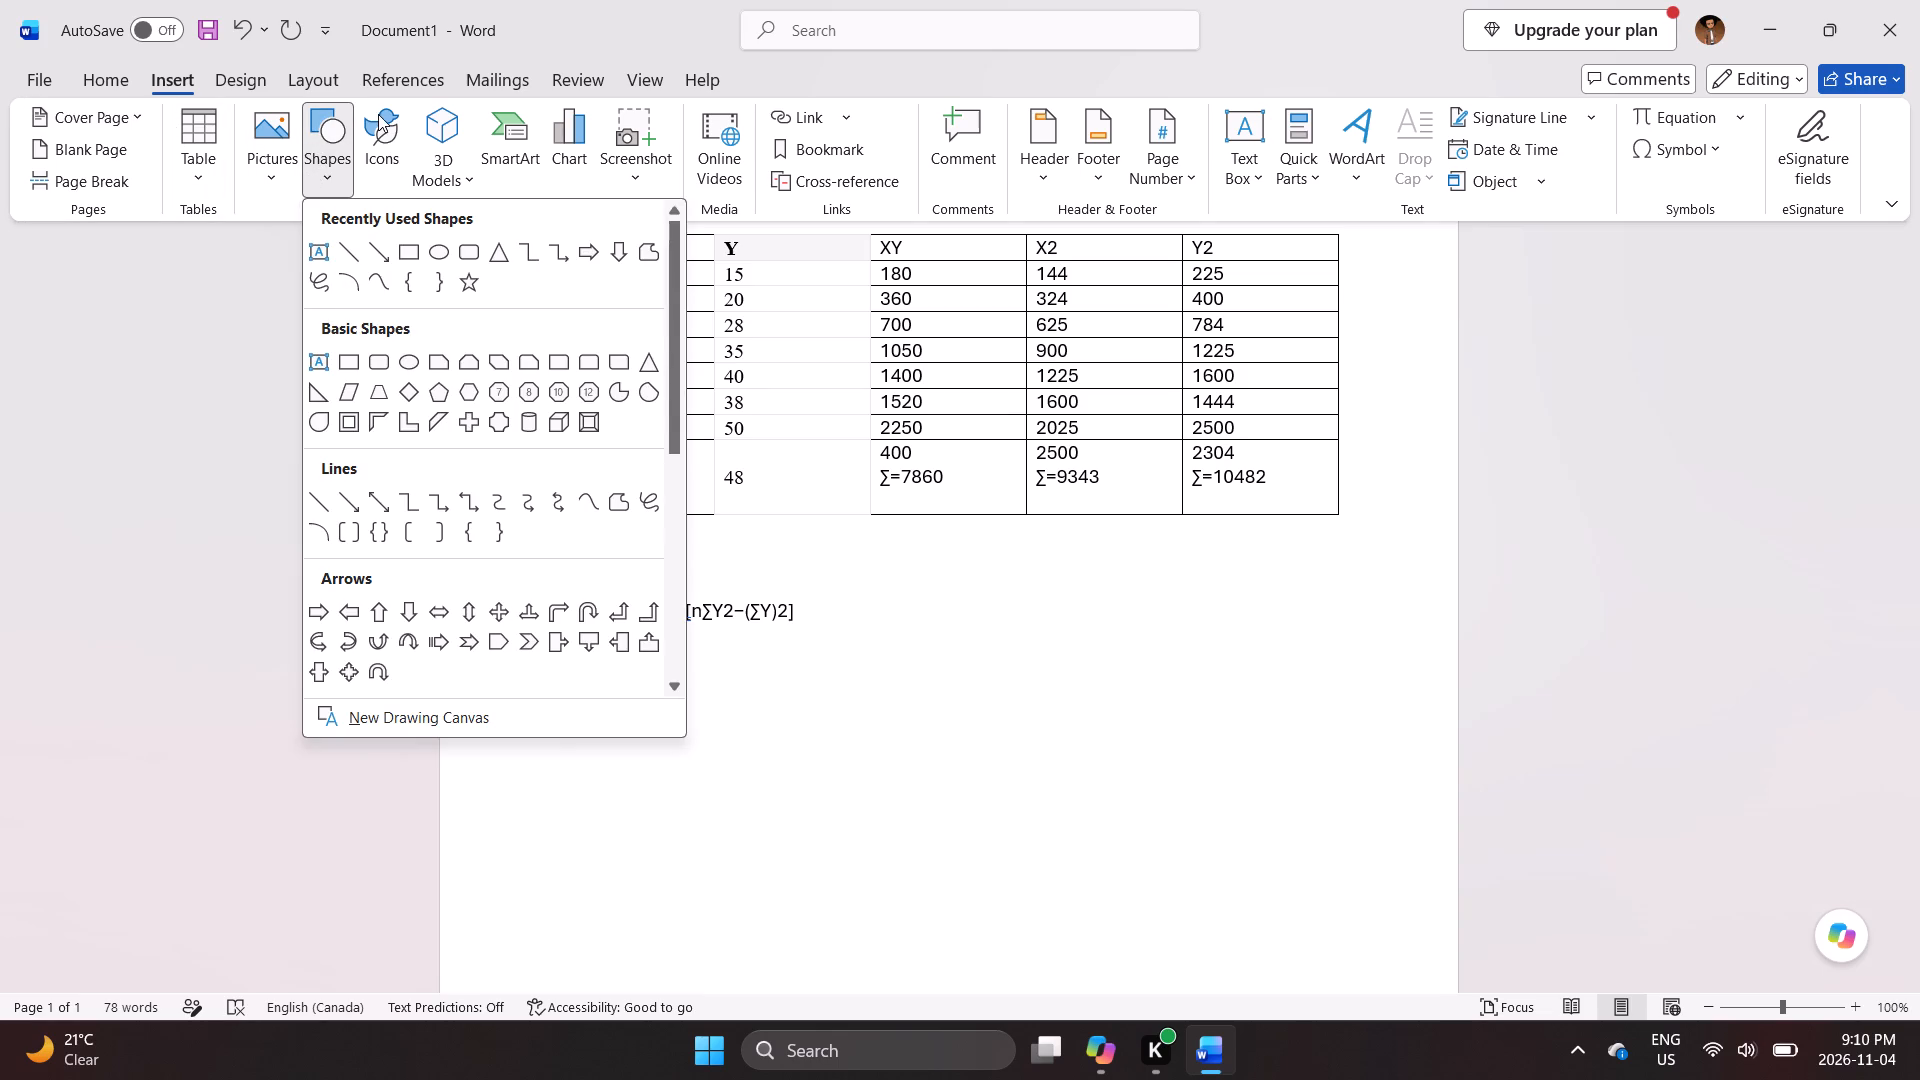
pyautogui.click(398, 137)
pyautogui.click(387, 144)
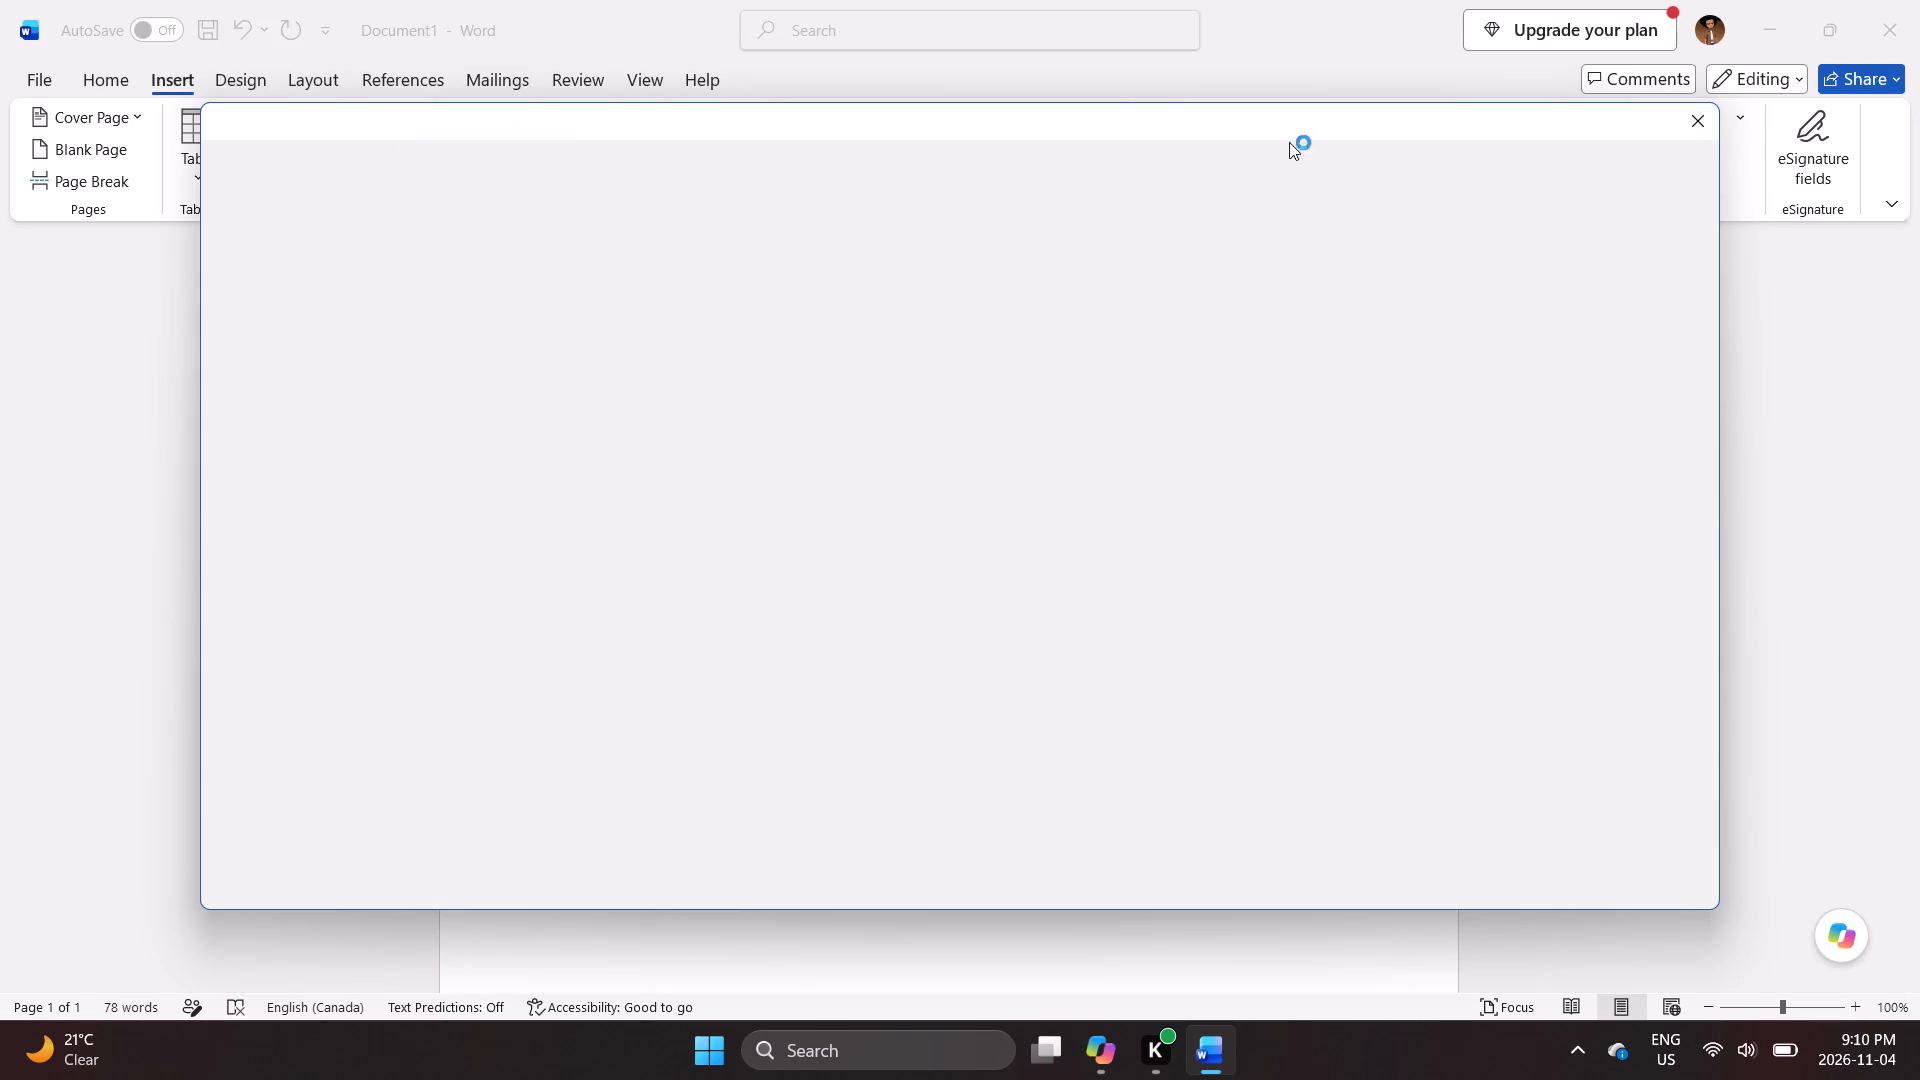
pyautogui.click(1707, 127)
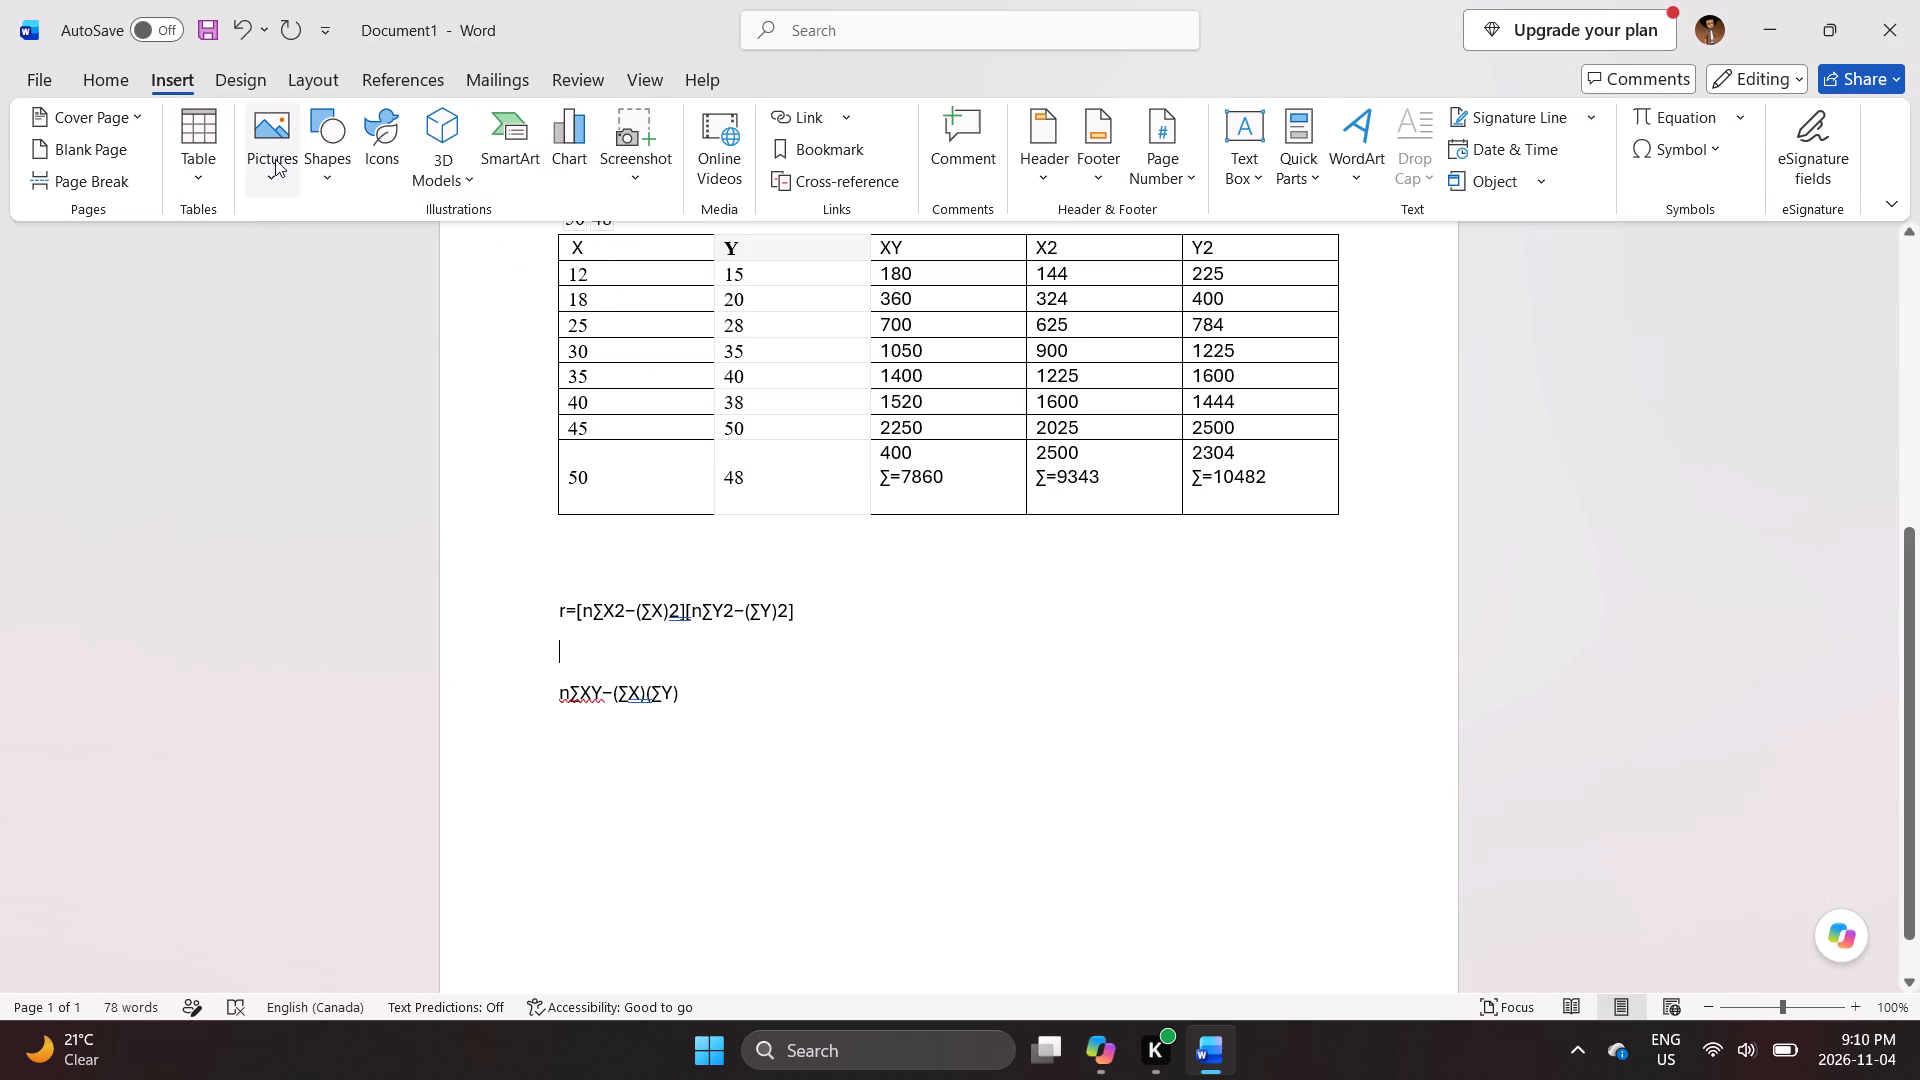
# Draw a nearly horizontal line shape about 7.7 cm long beneath r=[n∑X2−(∑X)2][n∑Y2−(∑Y)2] as the fraction bar.
pyautogui.click(340, 171)
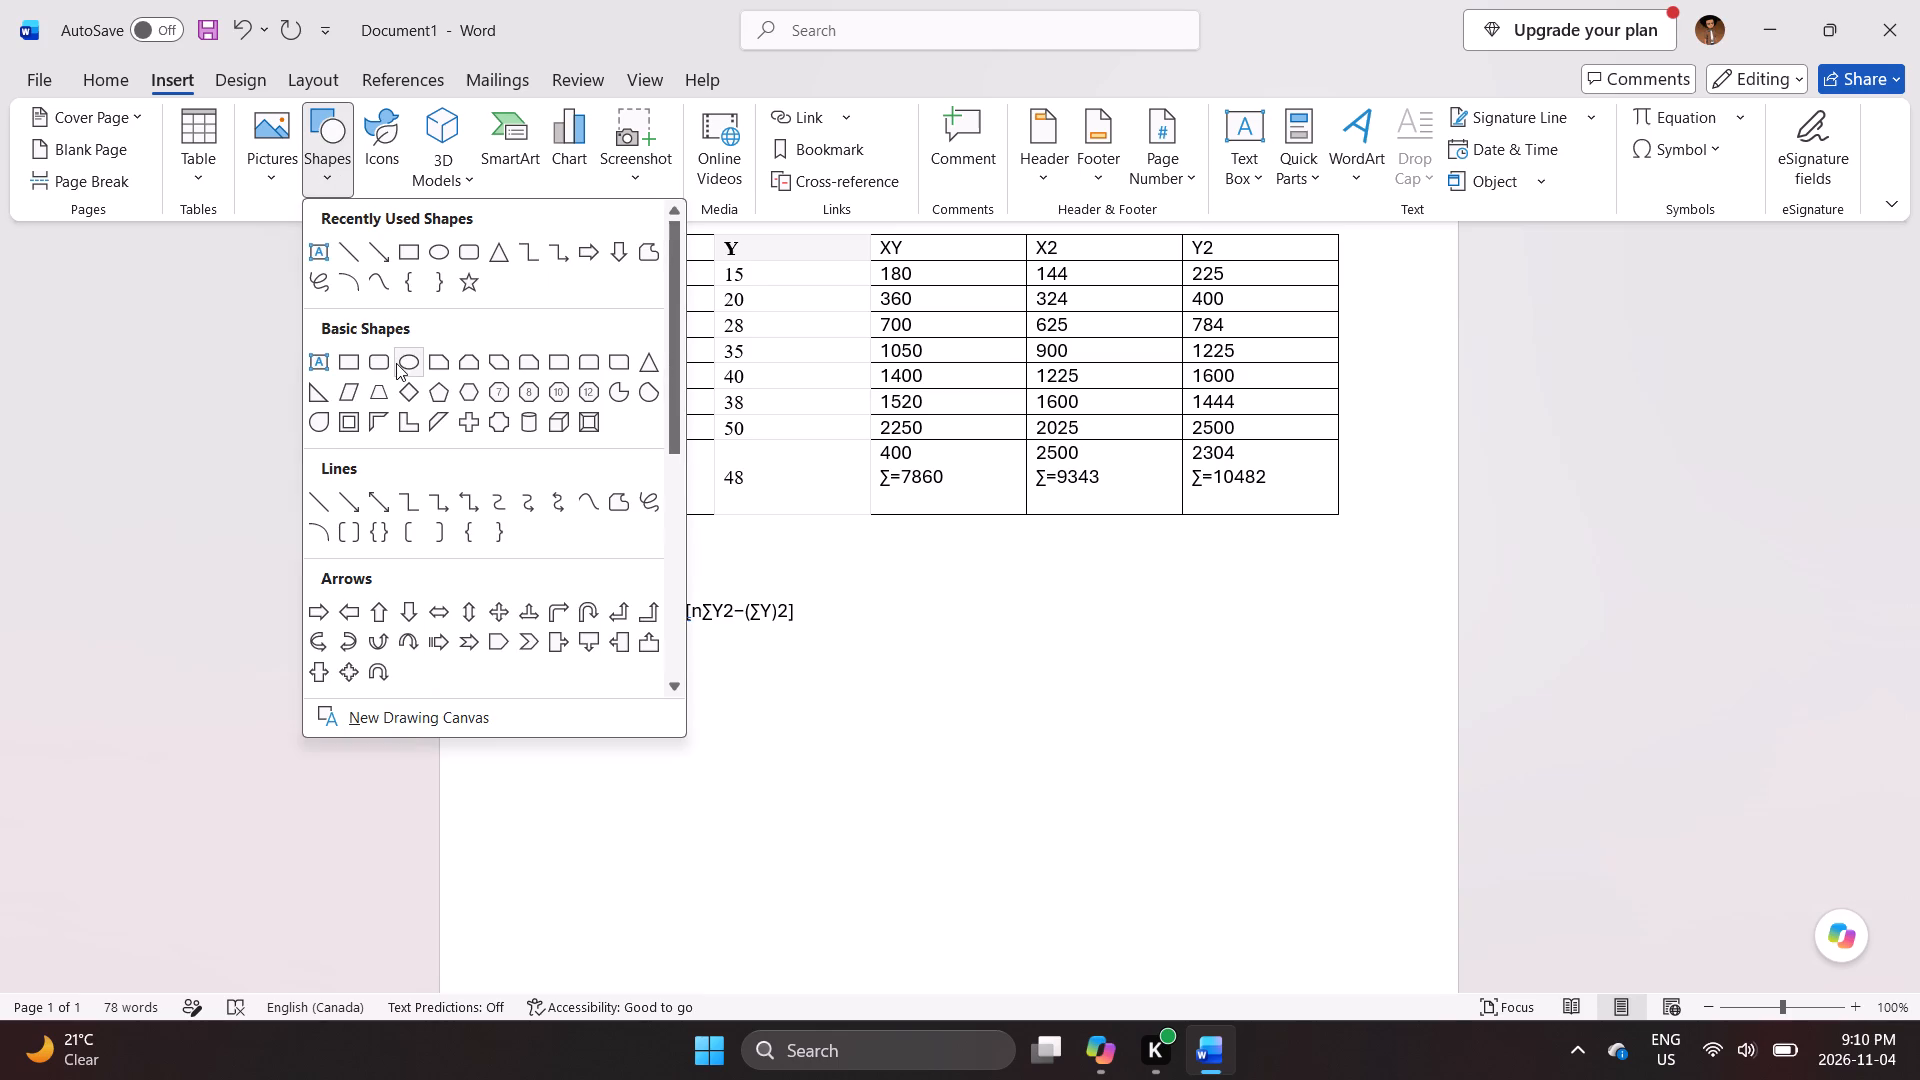
pyautogui.scroll(-5, 398, 361)
pyautogui.scroll(5, 398, 362)
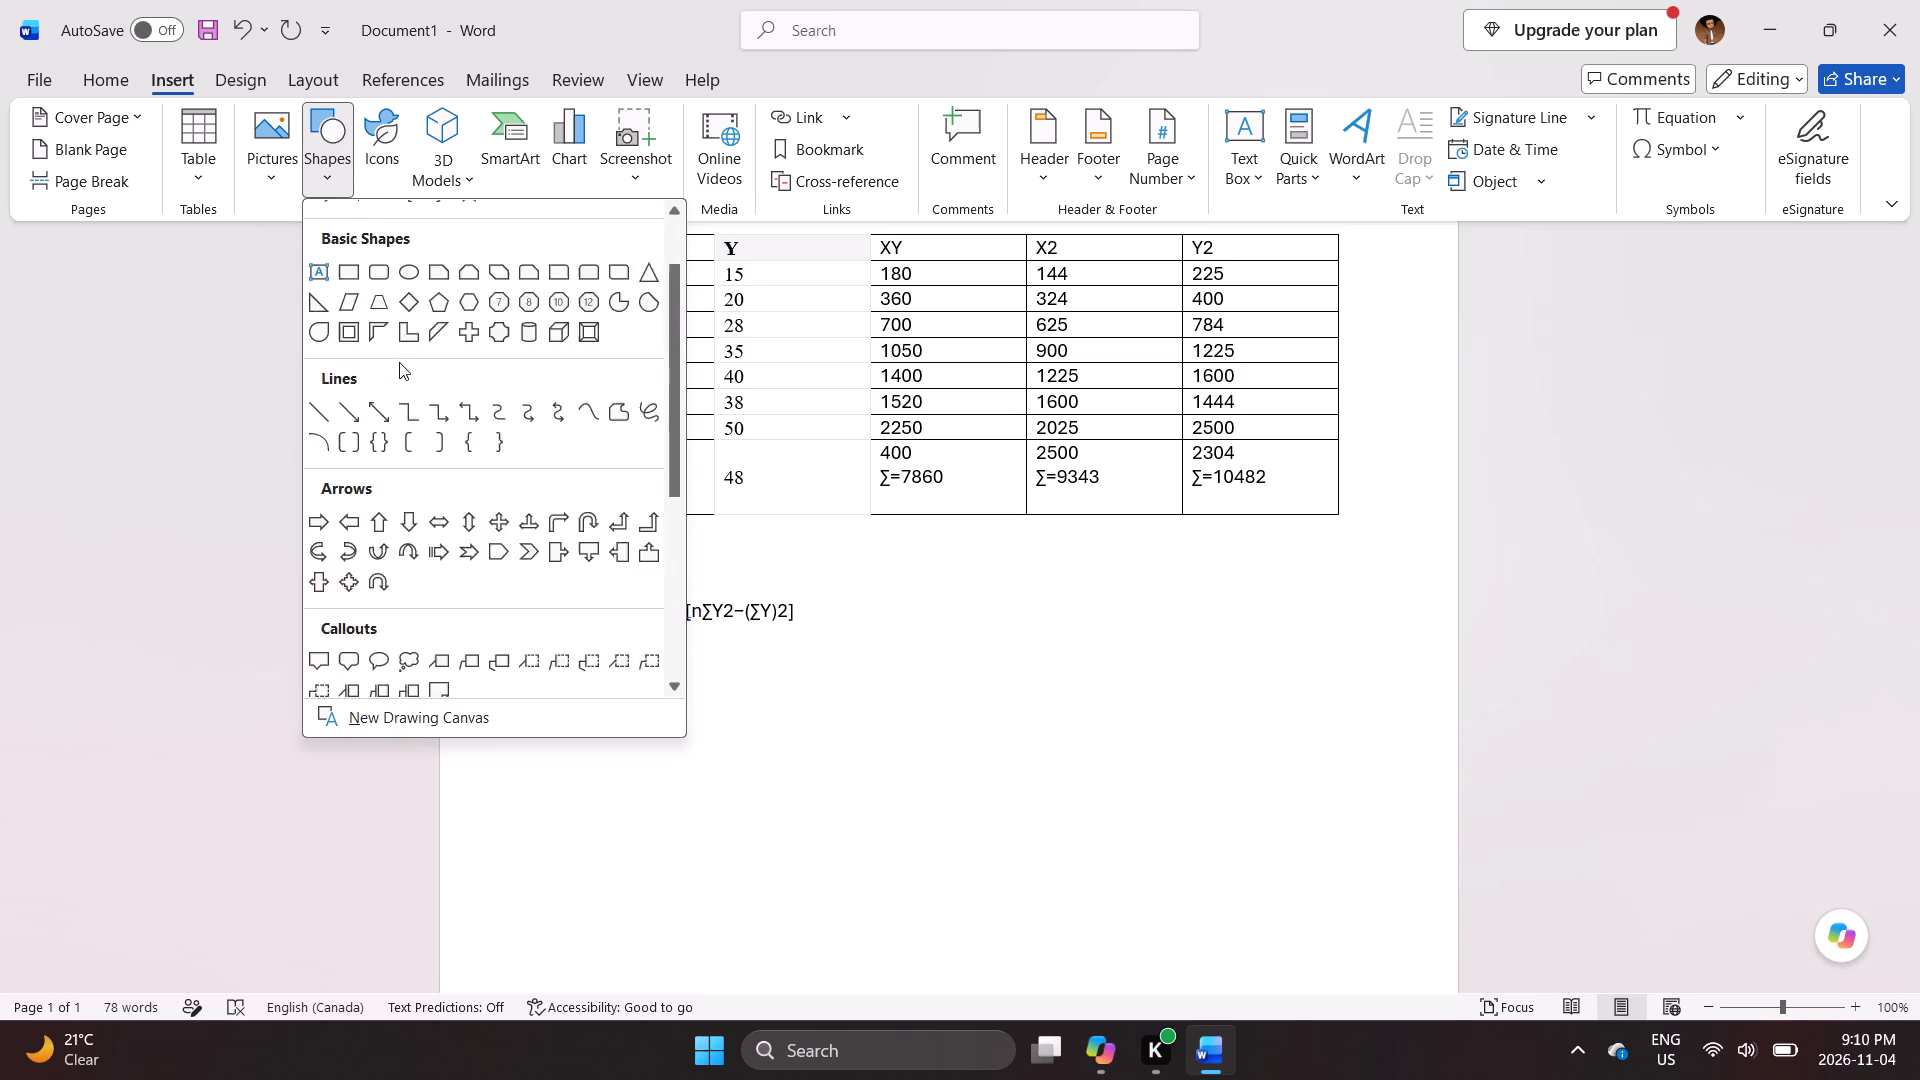
pyautogui.click(350, 239)
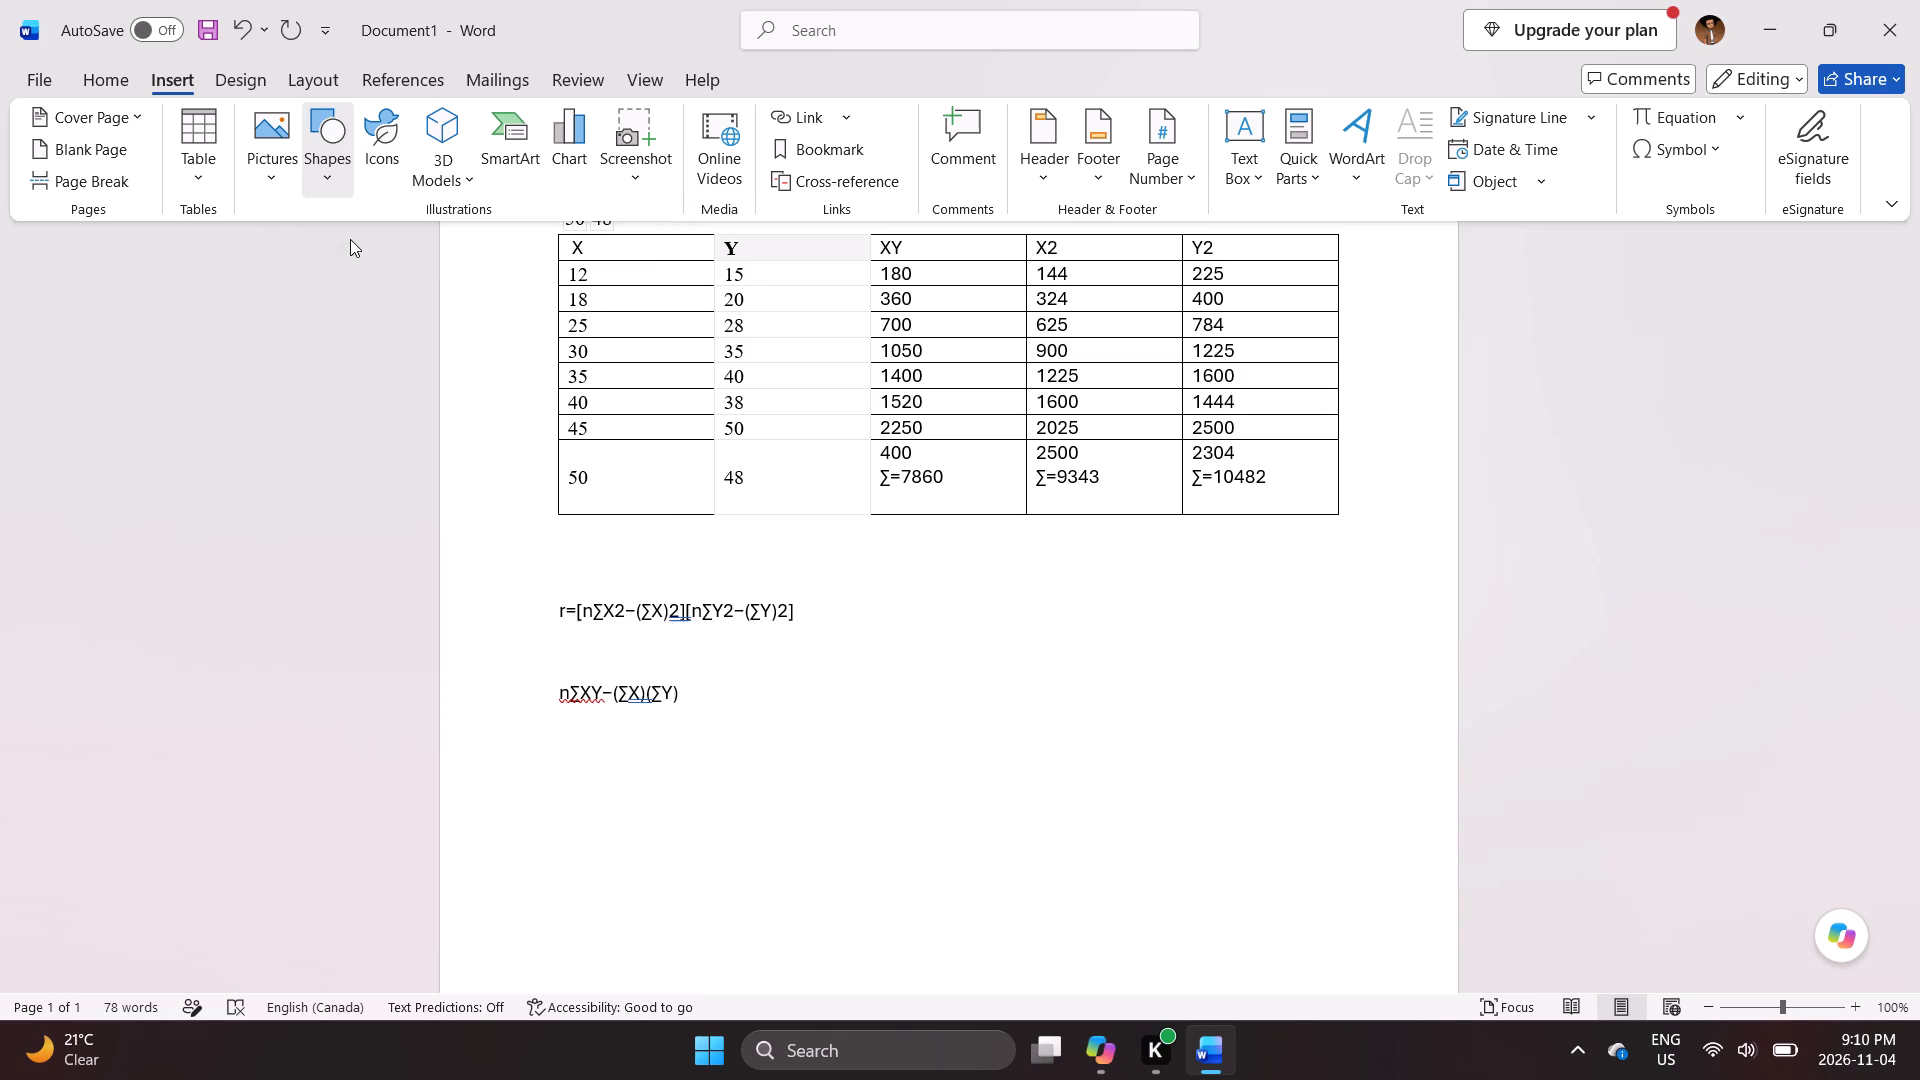
pyautogui.moveTo(512, 640); pyautogui.dragTo(587, 643)
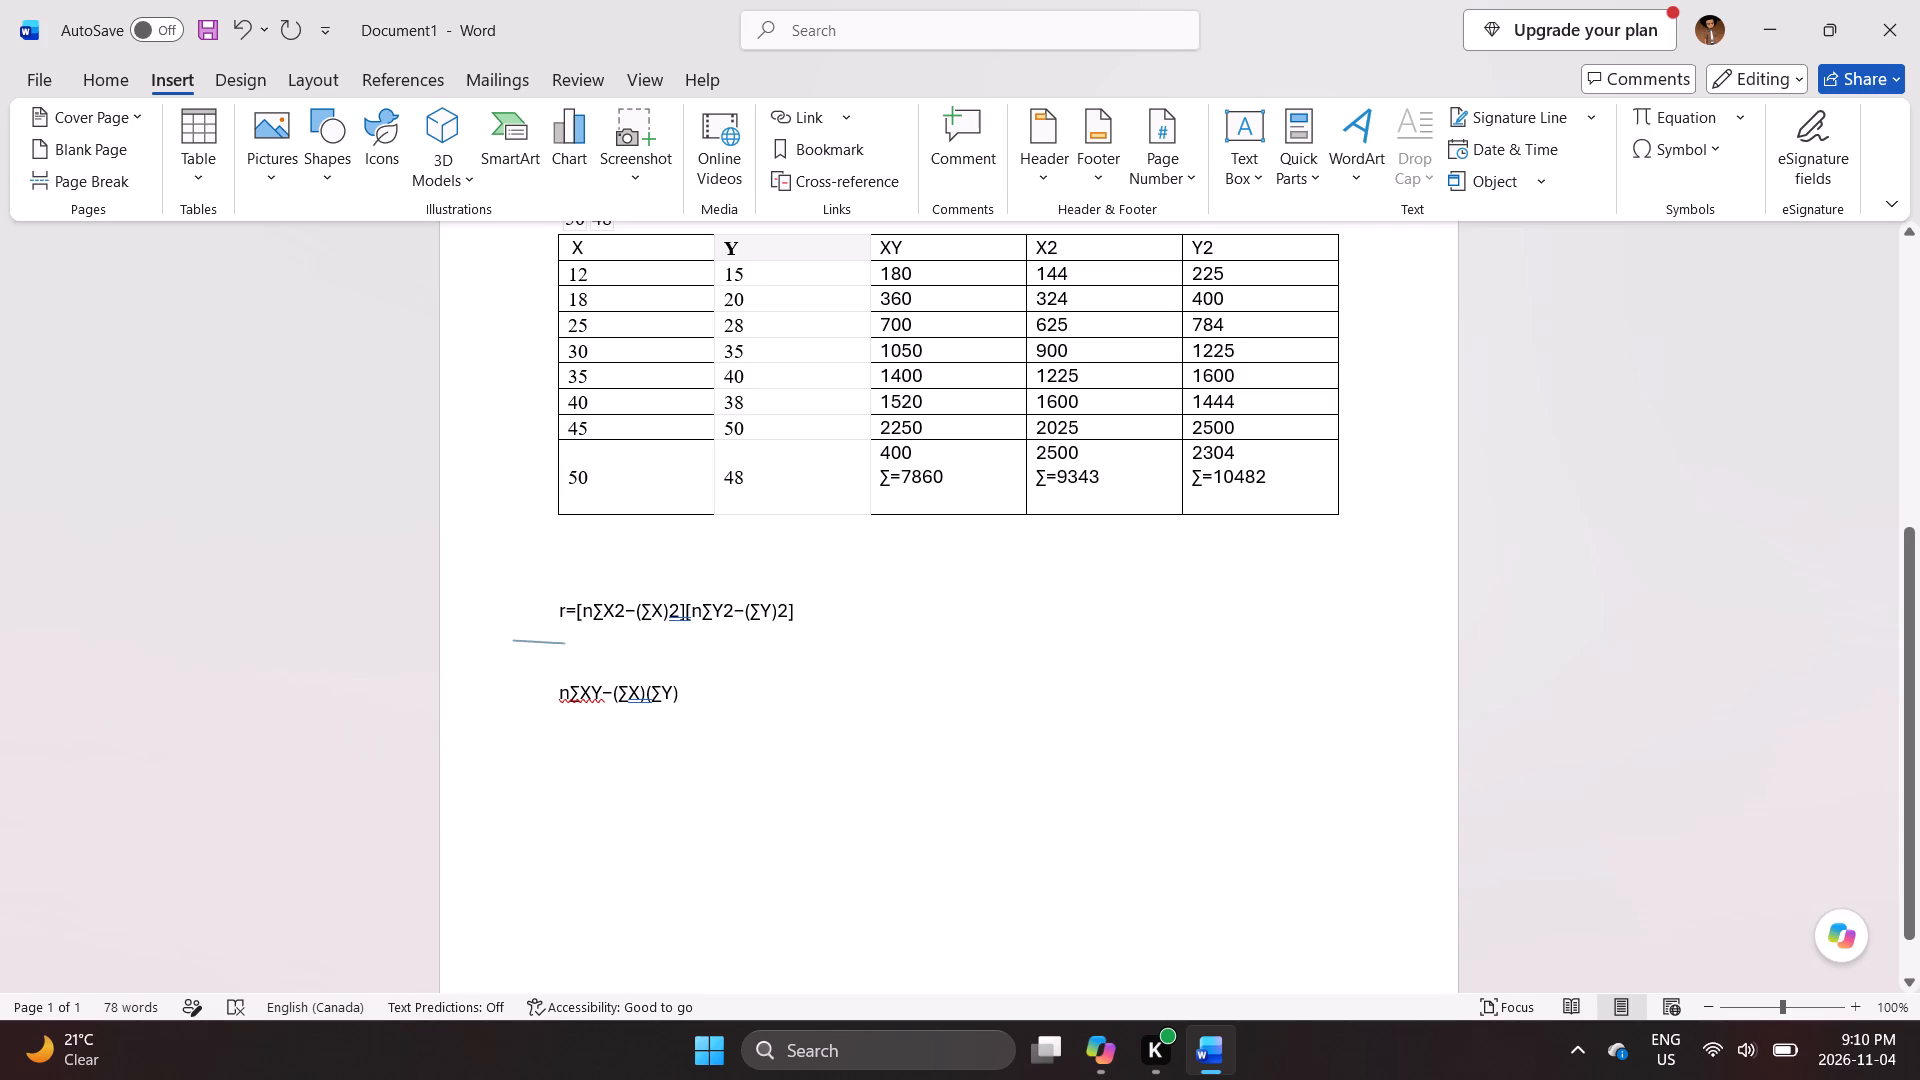
pyautogui.moveTo(587, 643); pyautogui.dragTo(820, 633)
pyautogui.moveTo(820, 633); pyautogui.dragTo(869, 639)
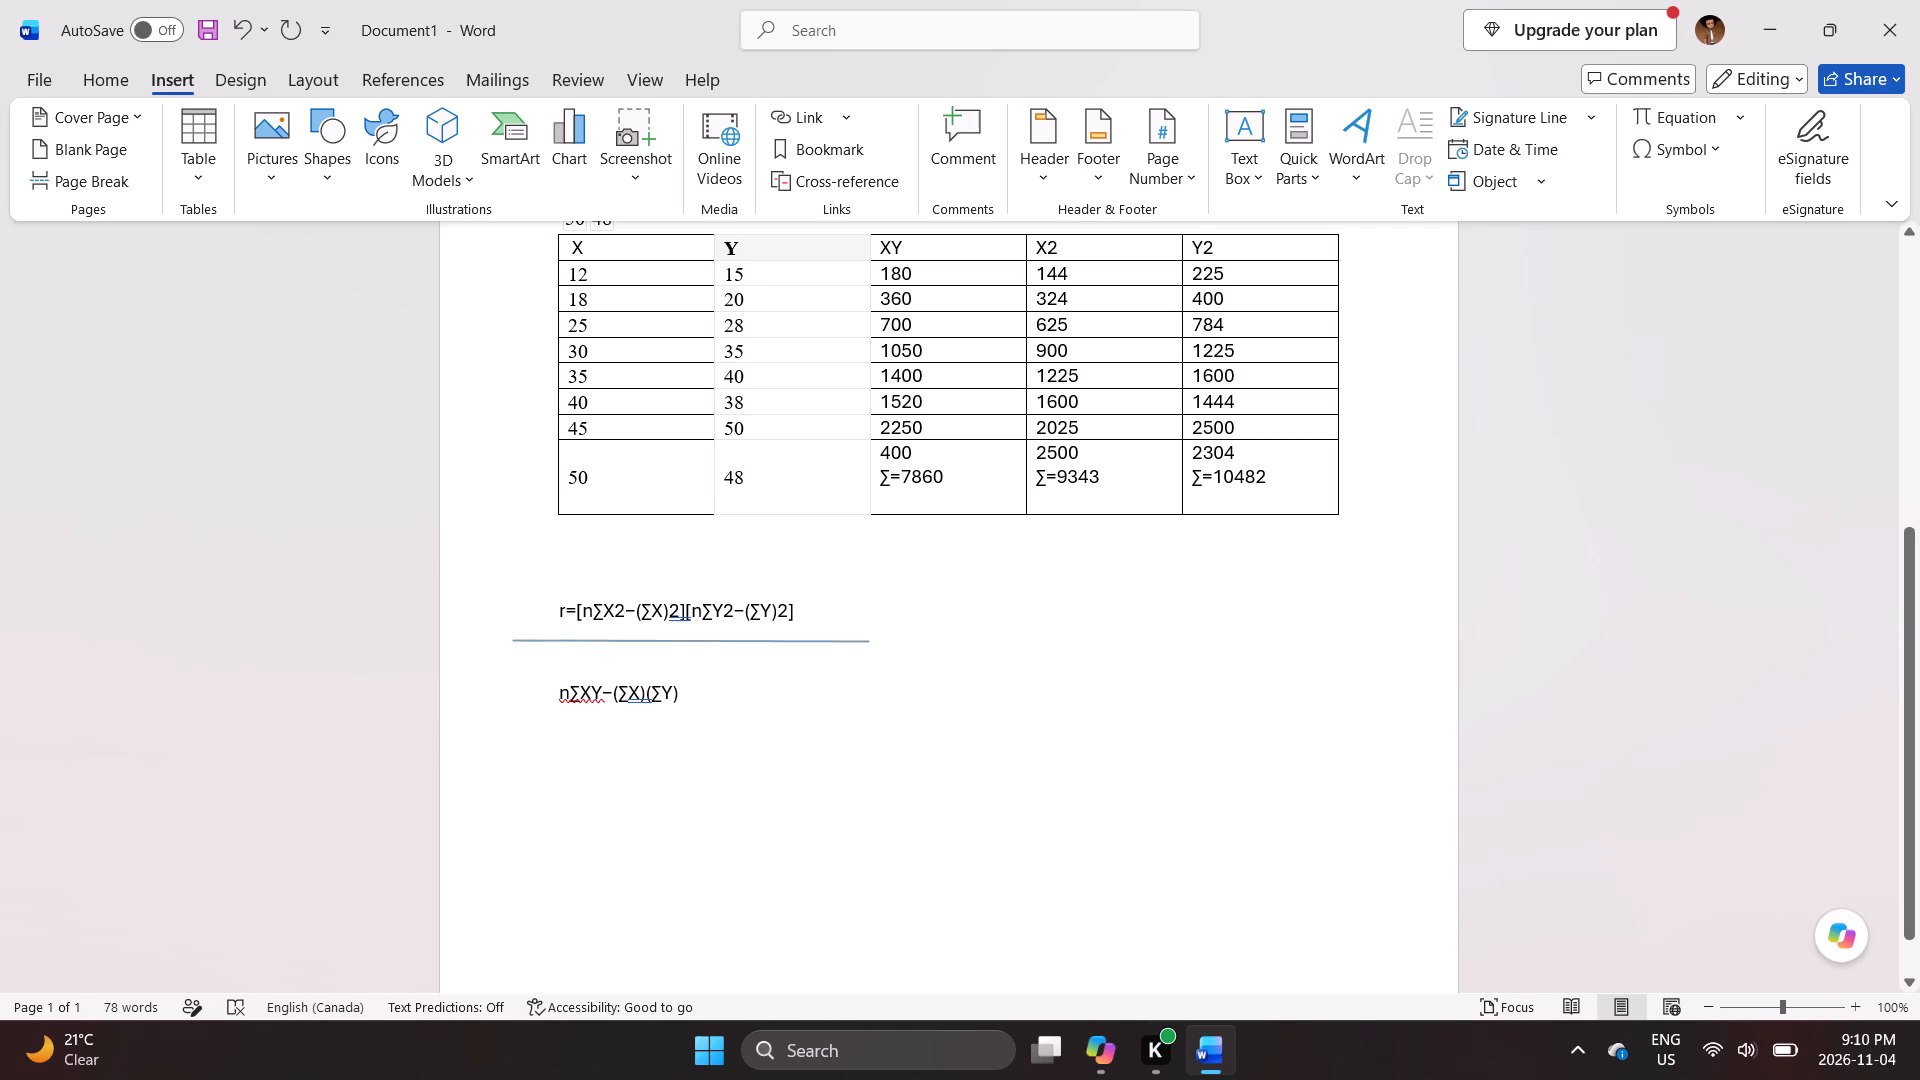
pyautogui.moveTo(869, 639); pyautogui.dragTo(872, 635)
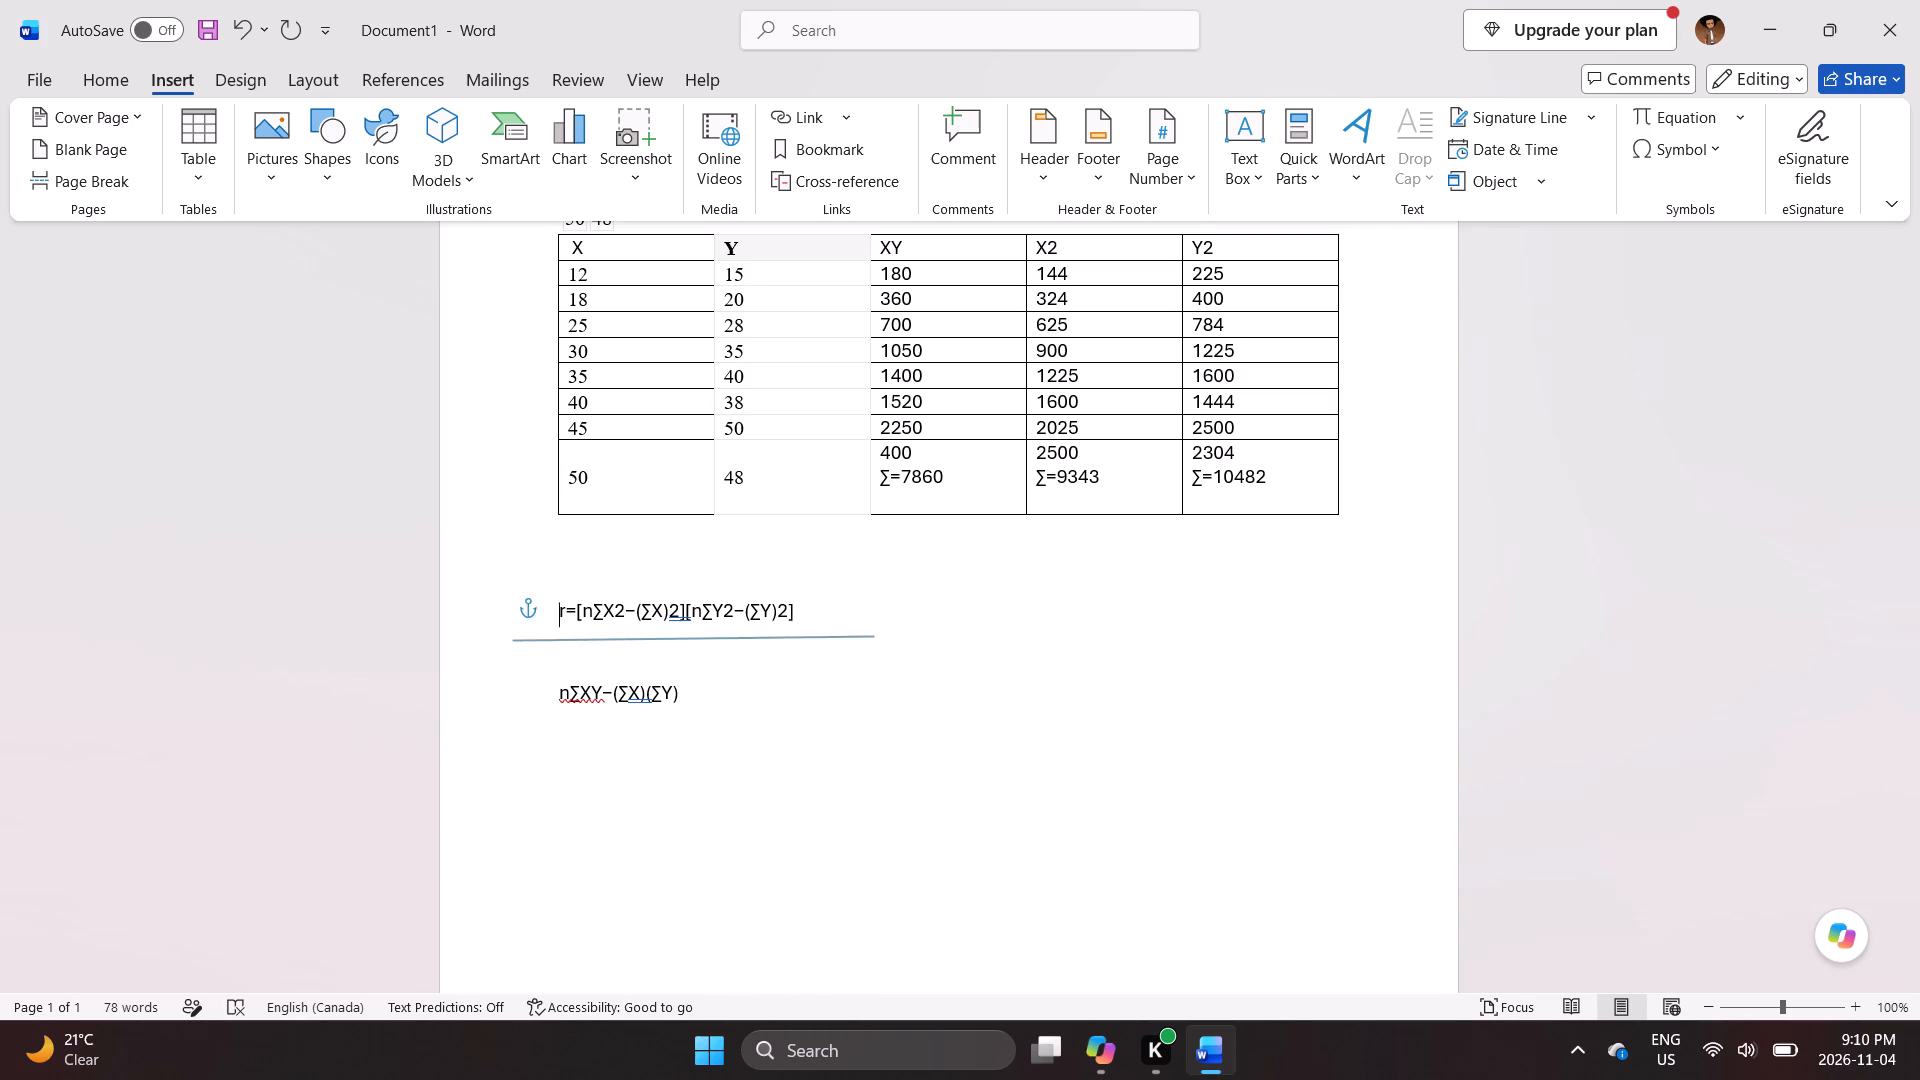
# Remove the blank line above n∑XY−(∑X)(∑Y) so it sits directly under the fraction bar.
pyautogui.click(721, 702)
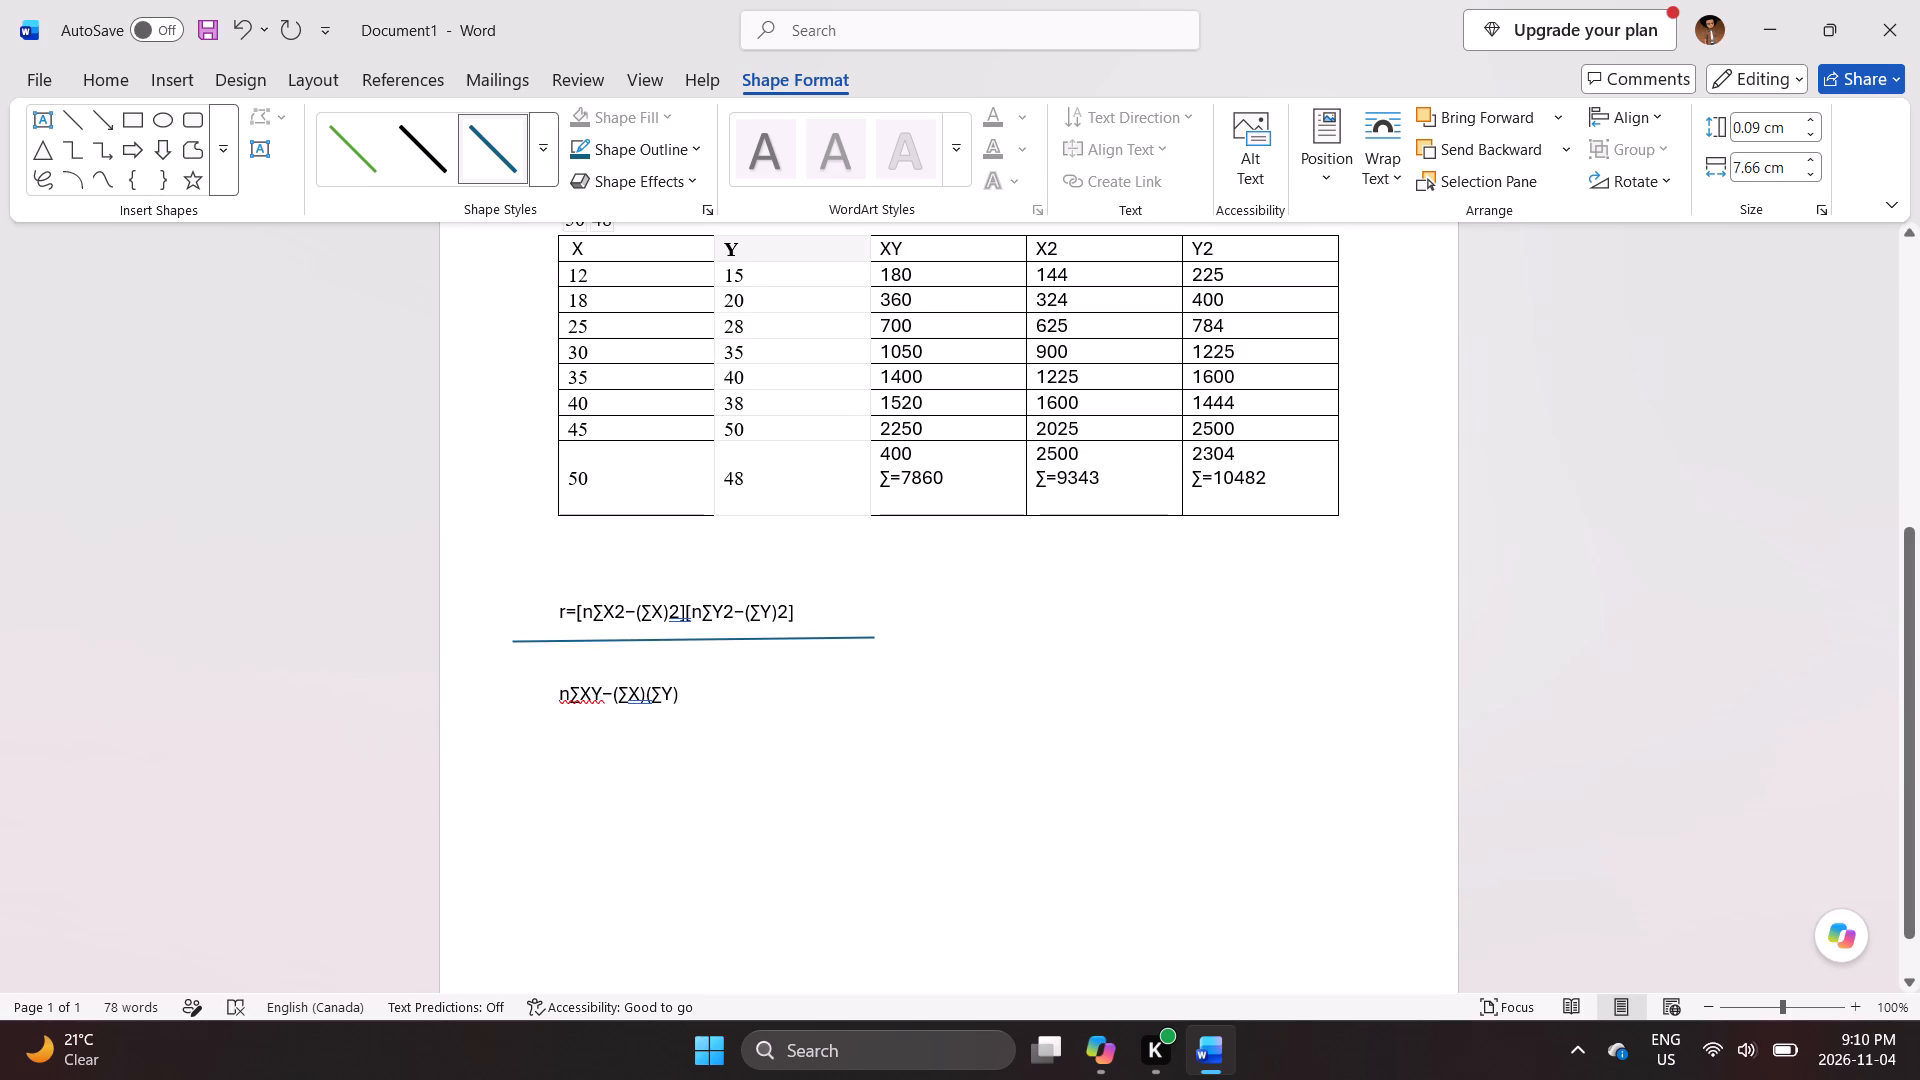
pyautogui.click(541, 688)
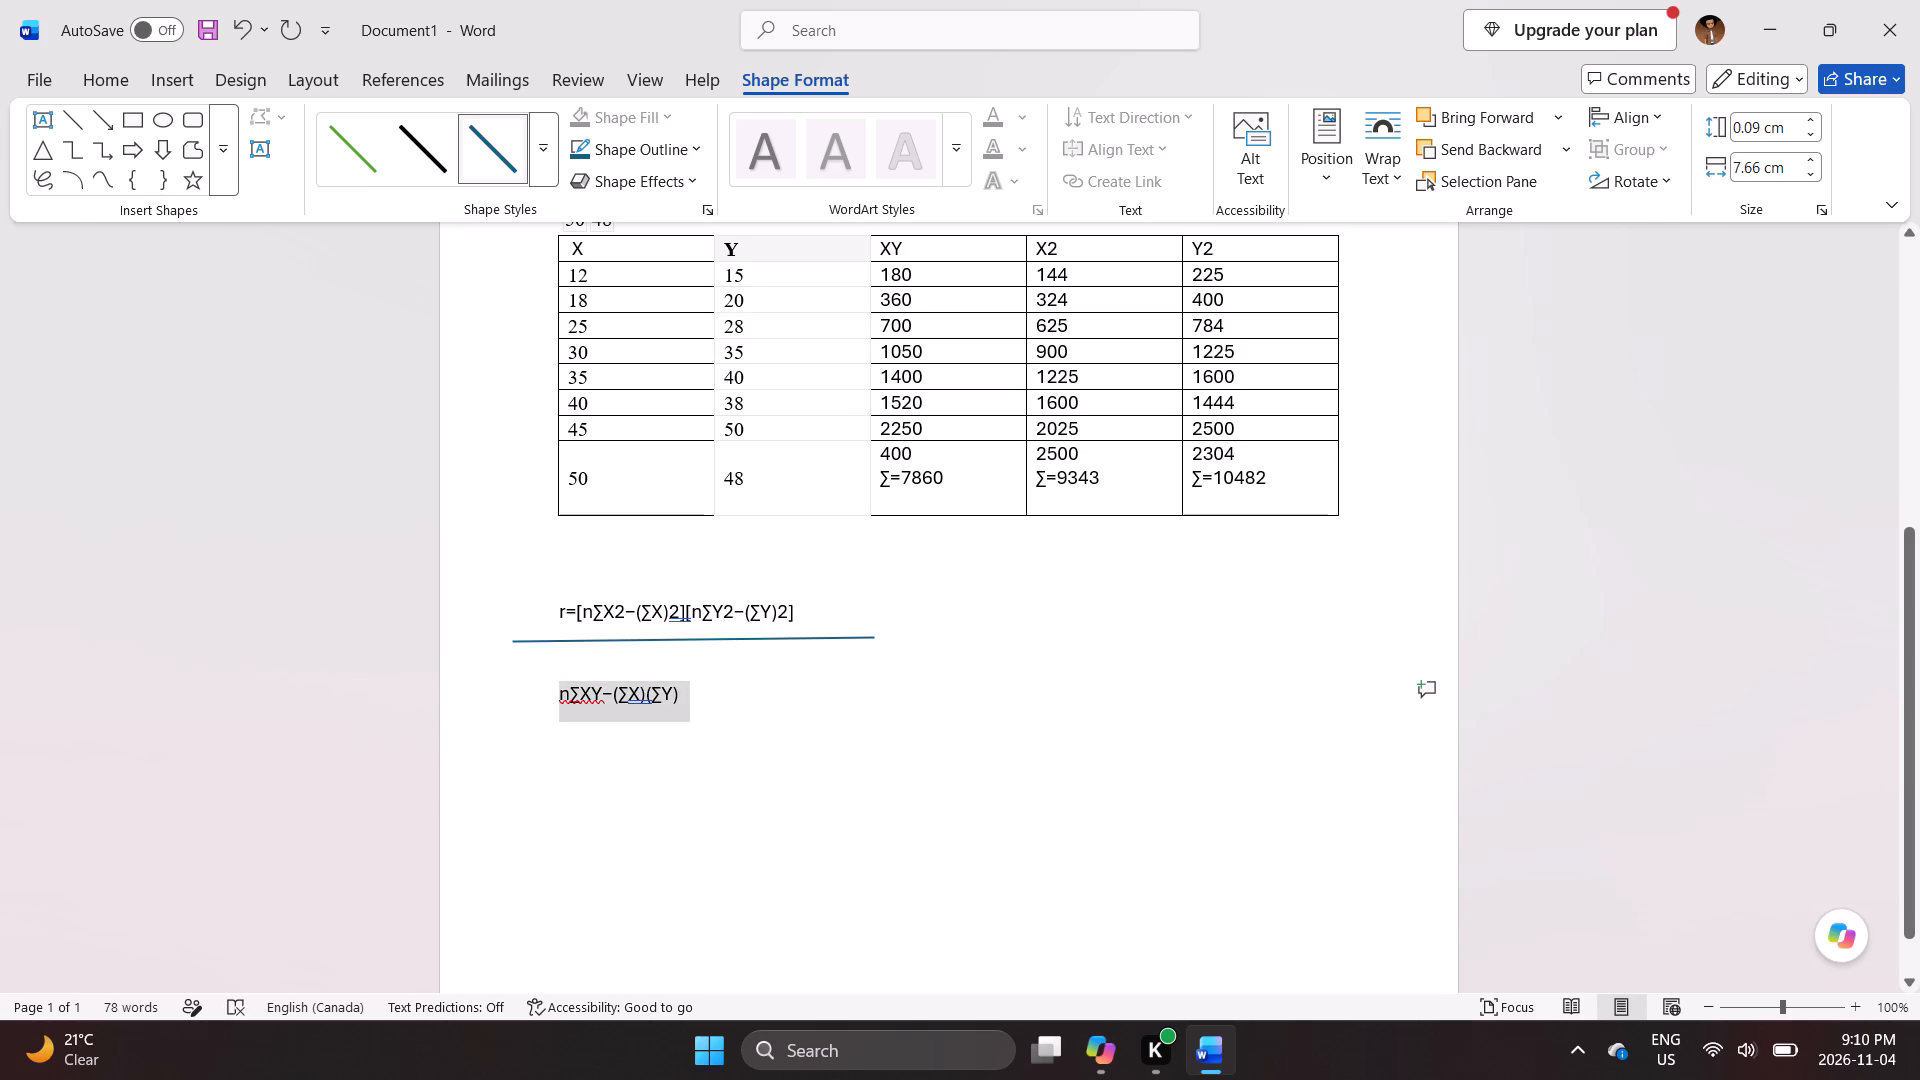
pyautogui.click(554, 693)
pyautogui.press('BackSpace')
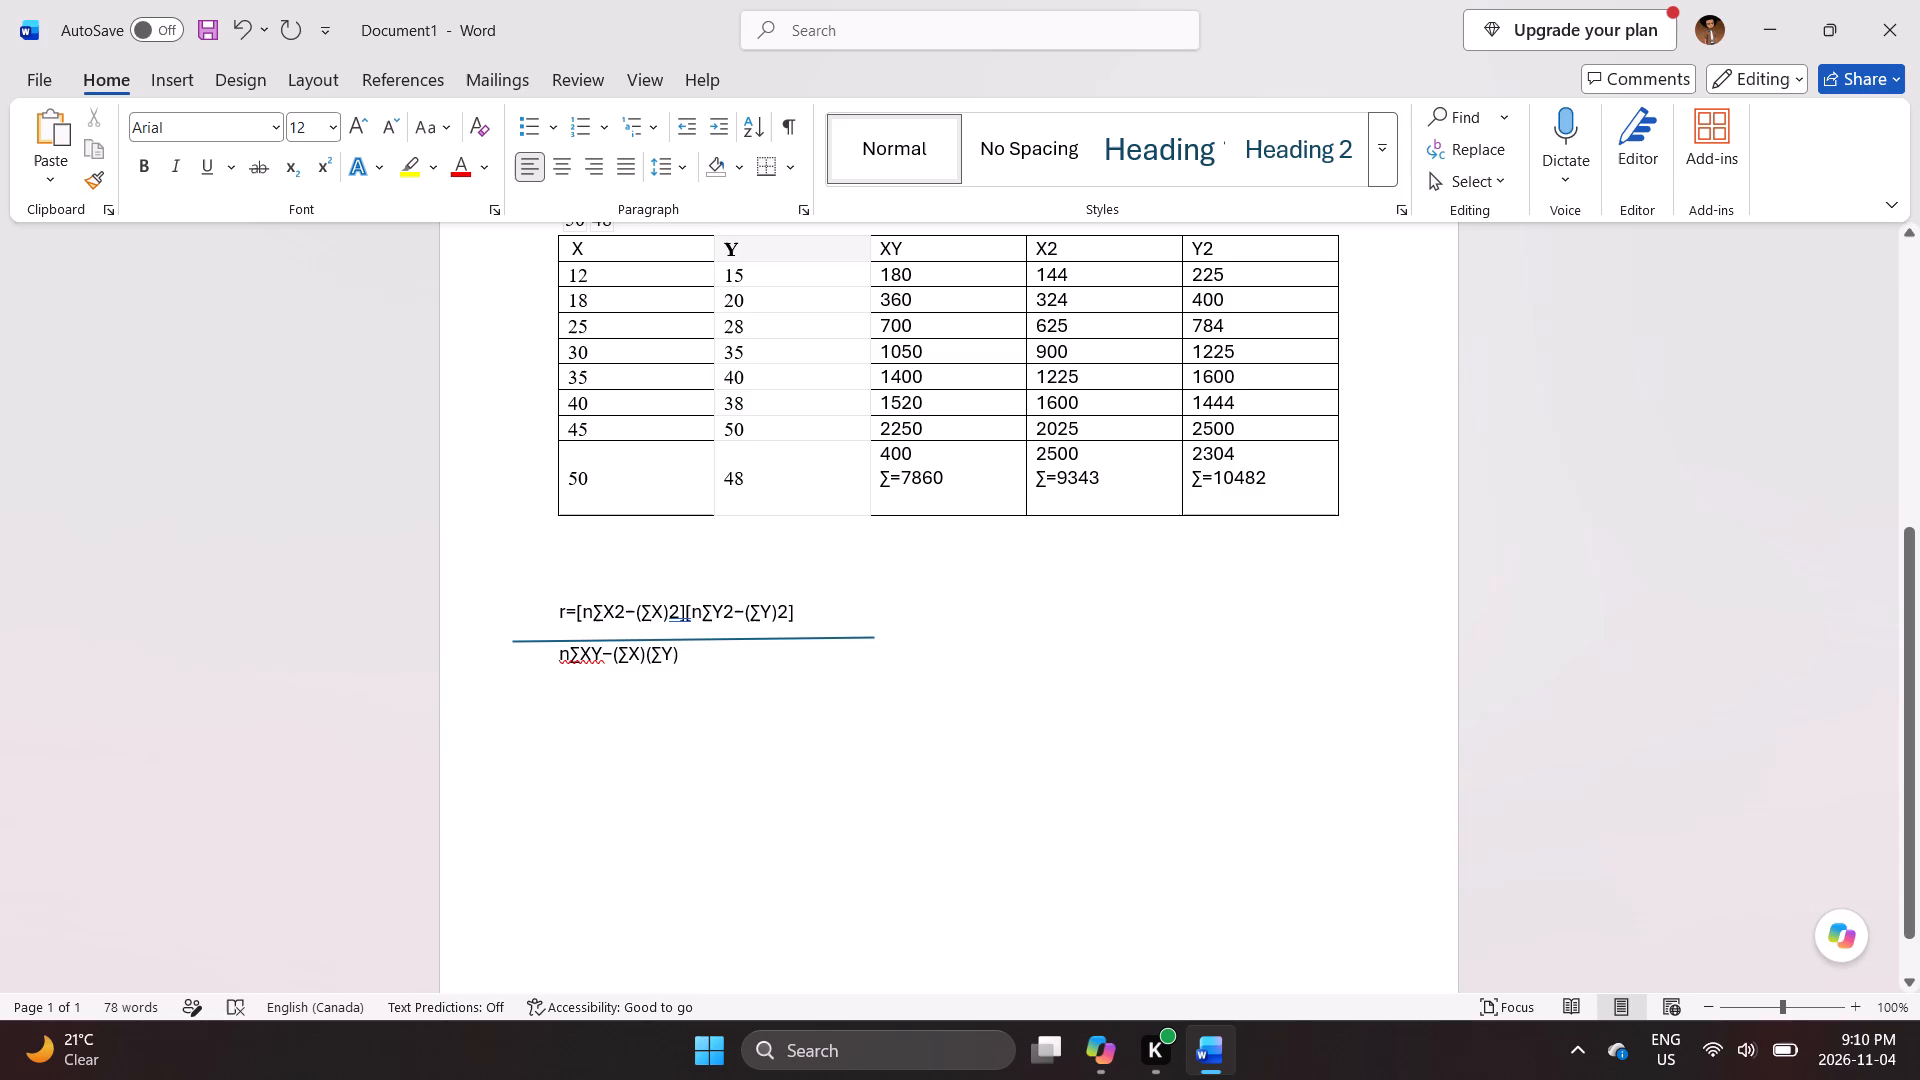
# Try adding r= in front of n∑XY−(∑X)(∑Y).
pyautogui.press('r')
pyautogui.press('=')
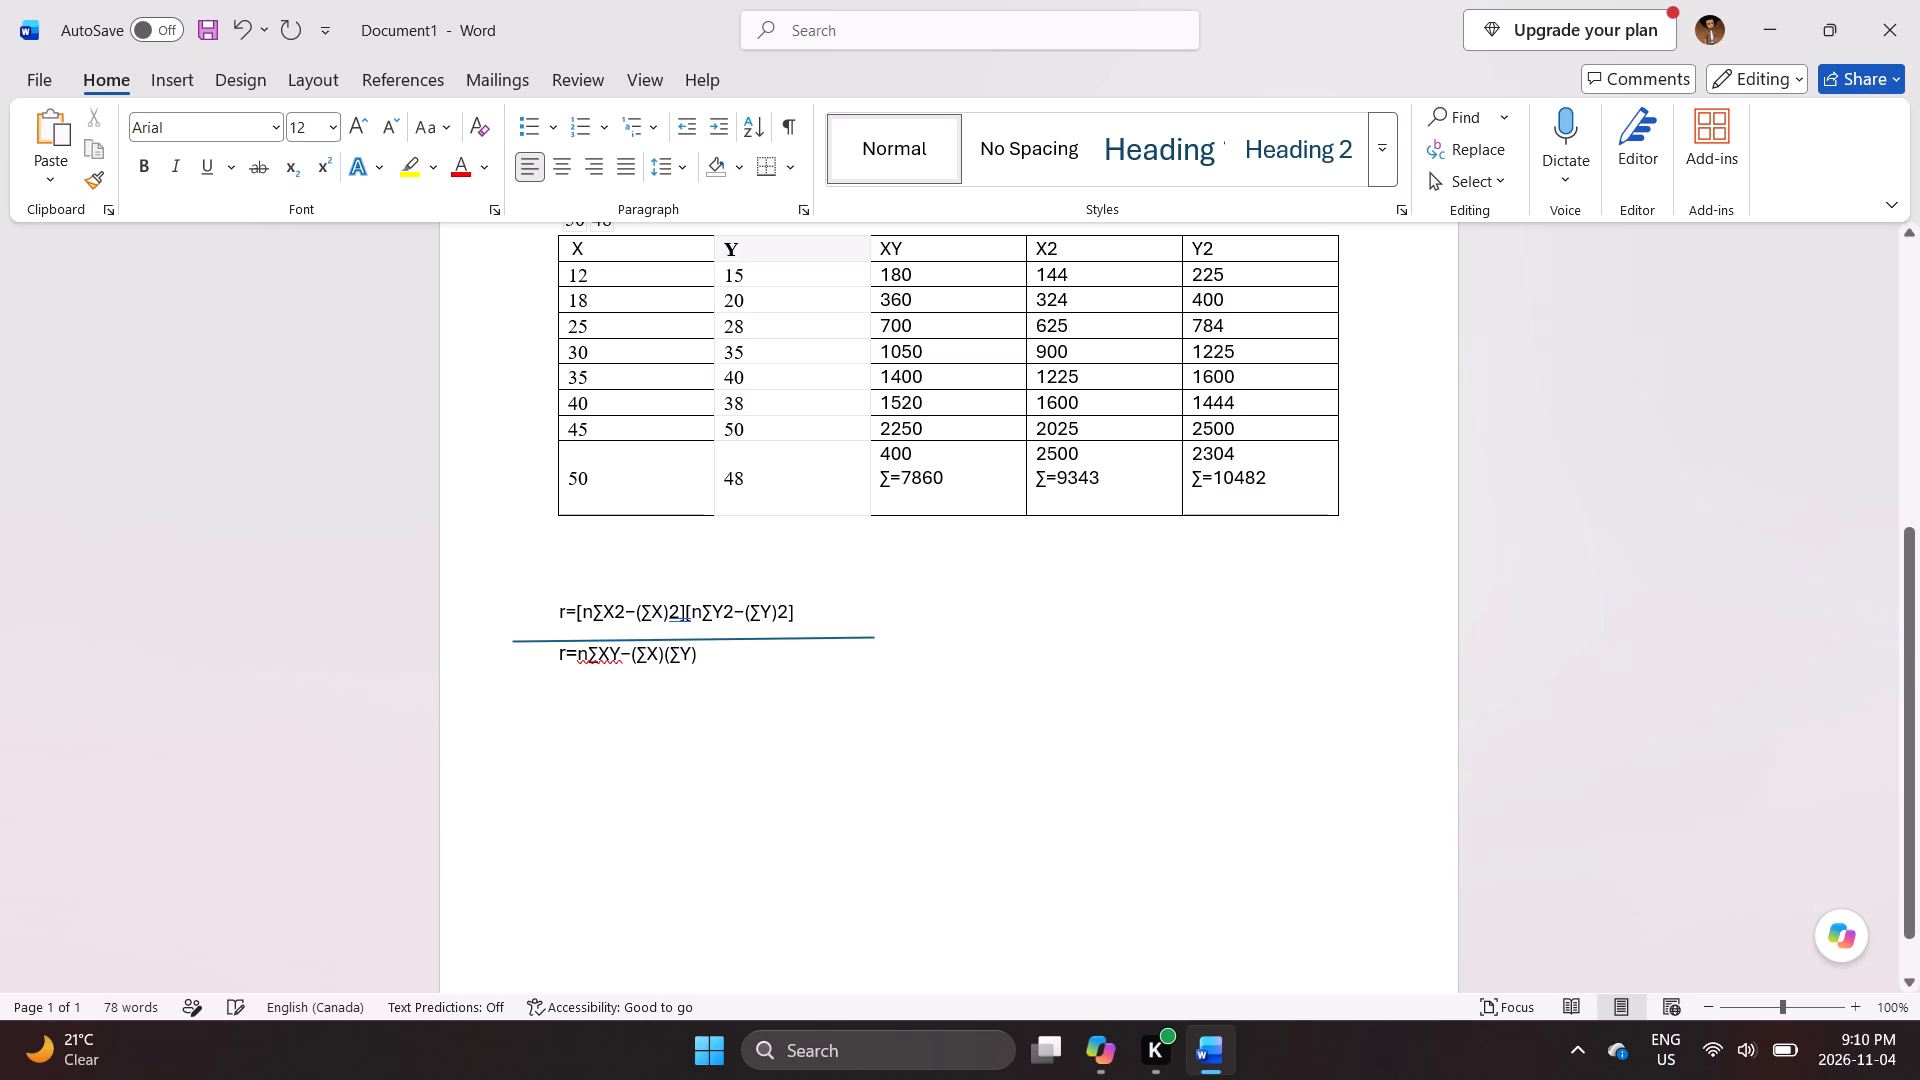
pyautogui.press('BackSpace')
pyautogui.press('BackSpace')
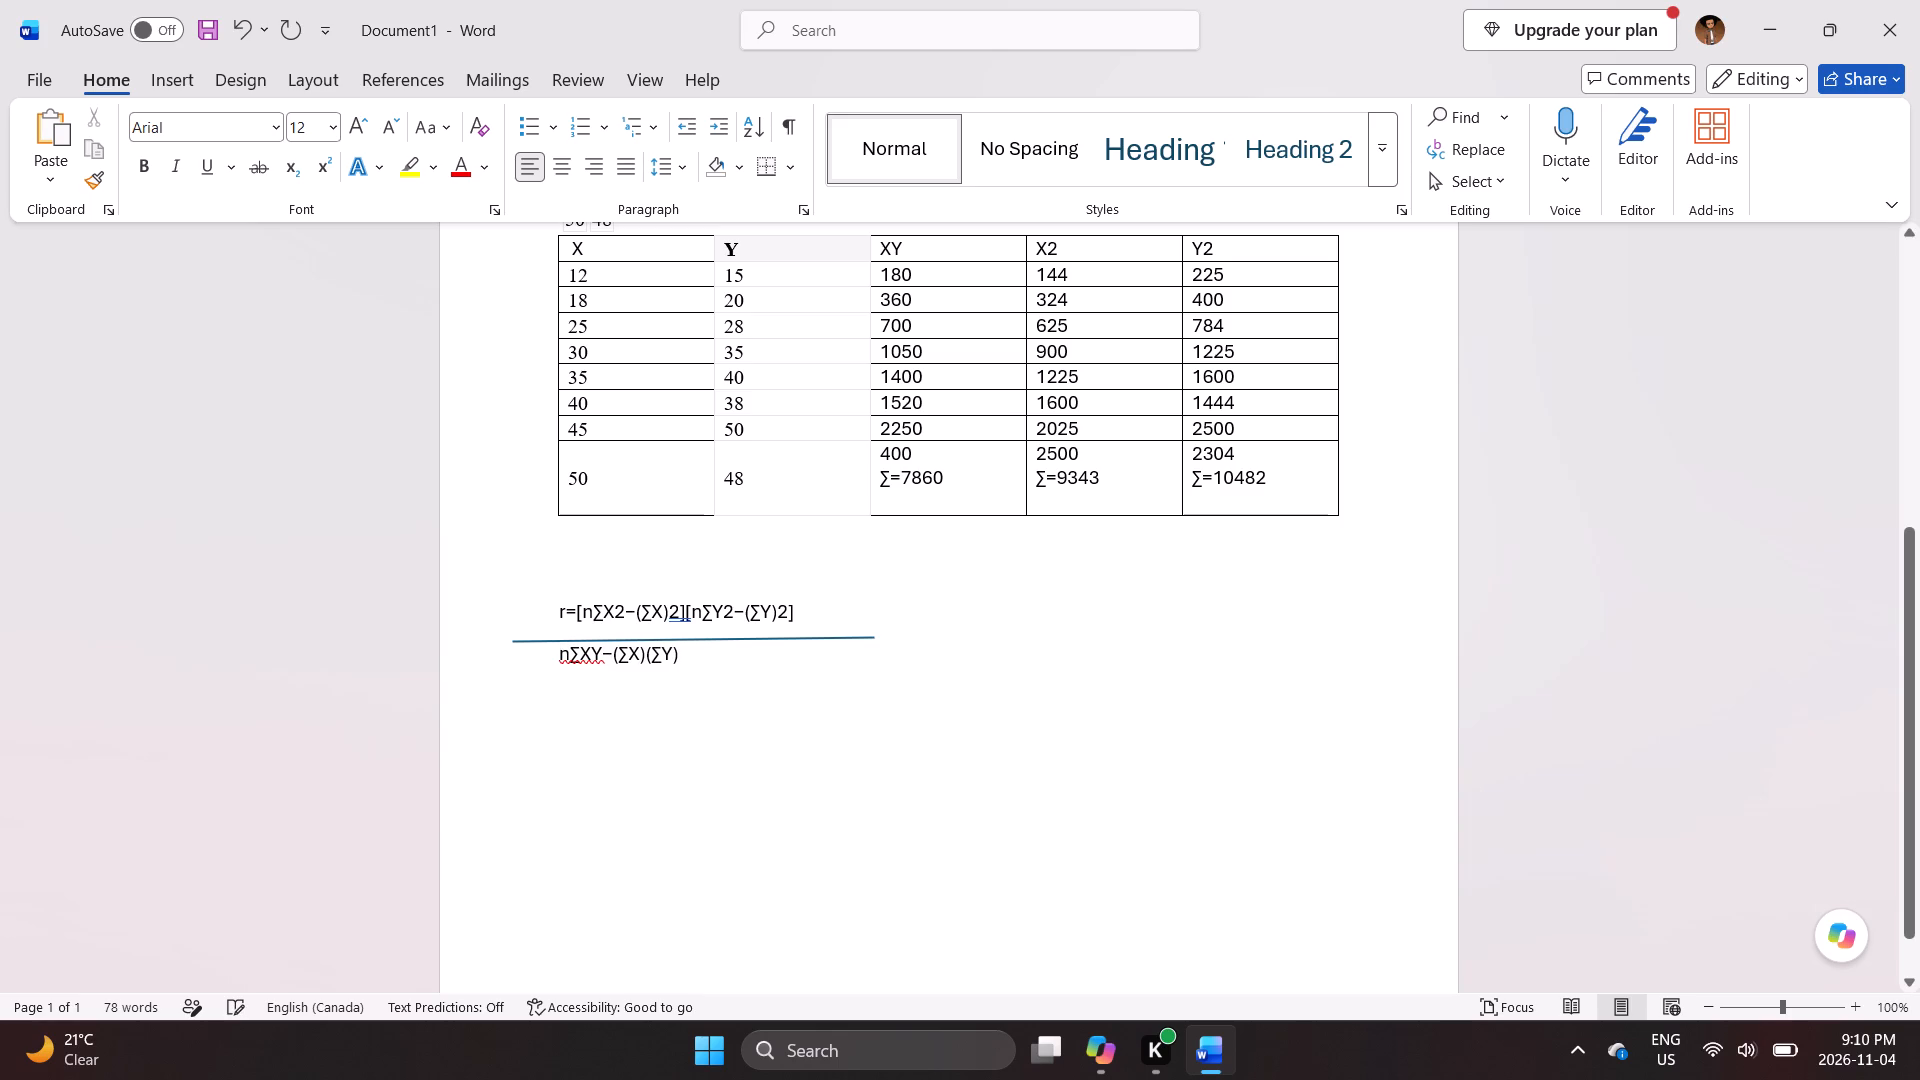
# Leave a blank line below the formula and start a new calculation line with r=.
pyautogui.click(553, 765)
pyautogui.click(704, 665)
pyautogui.press('Return')
pyautogui.press('Return')
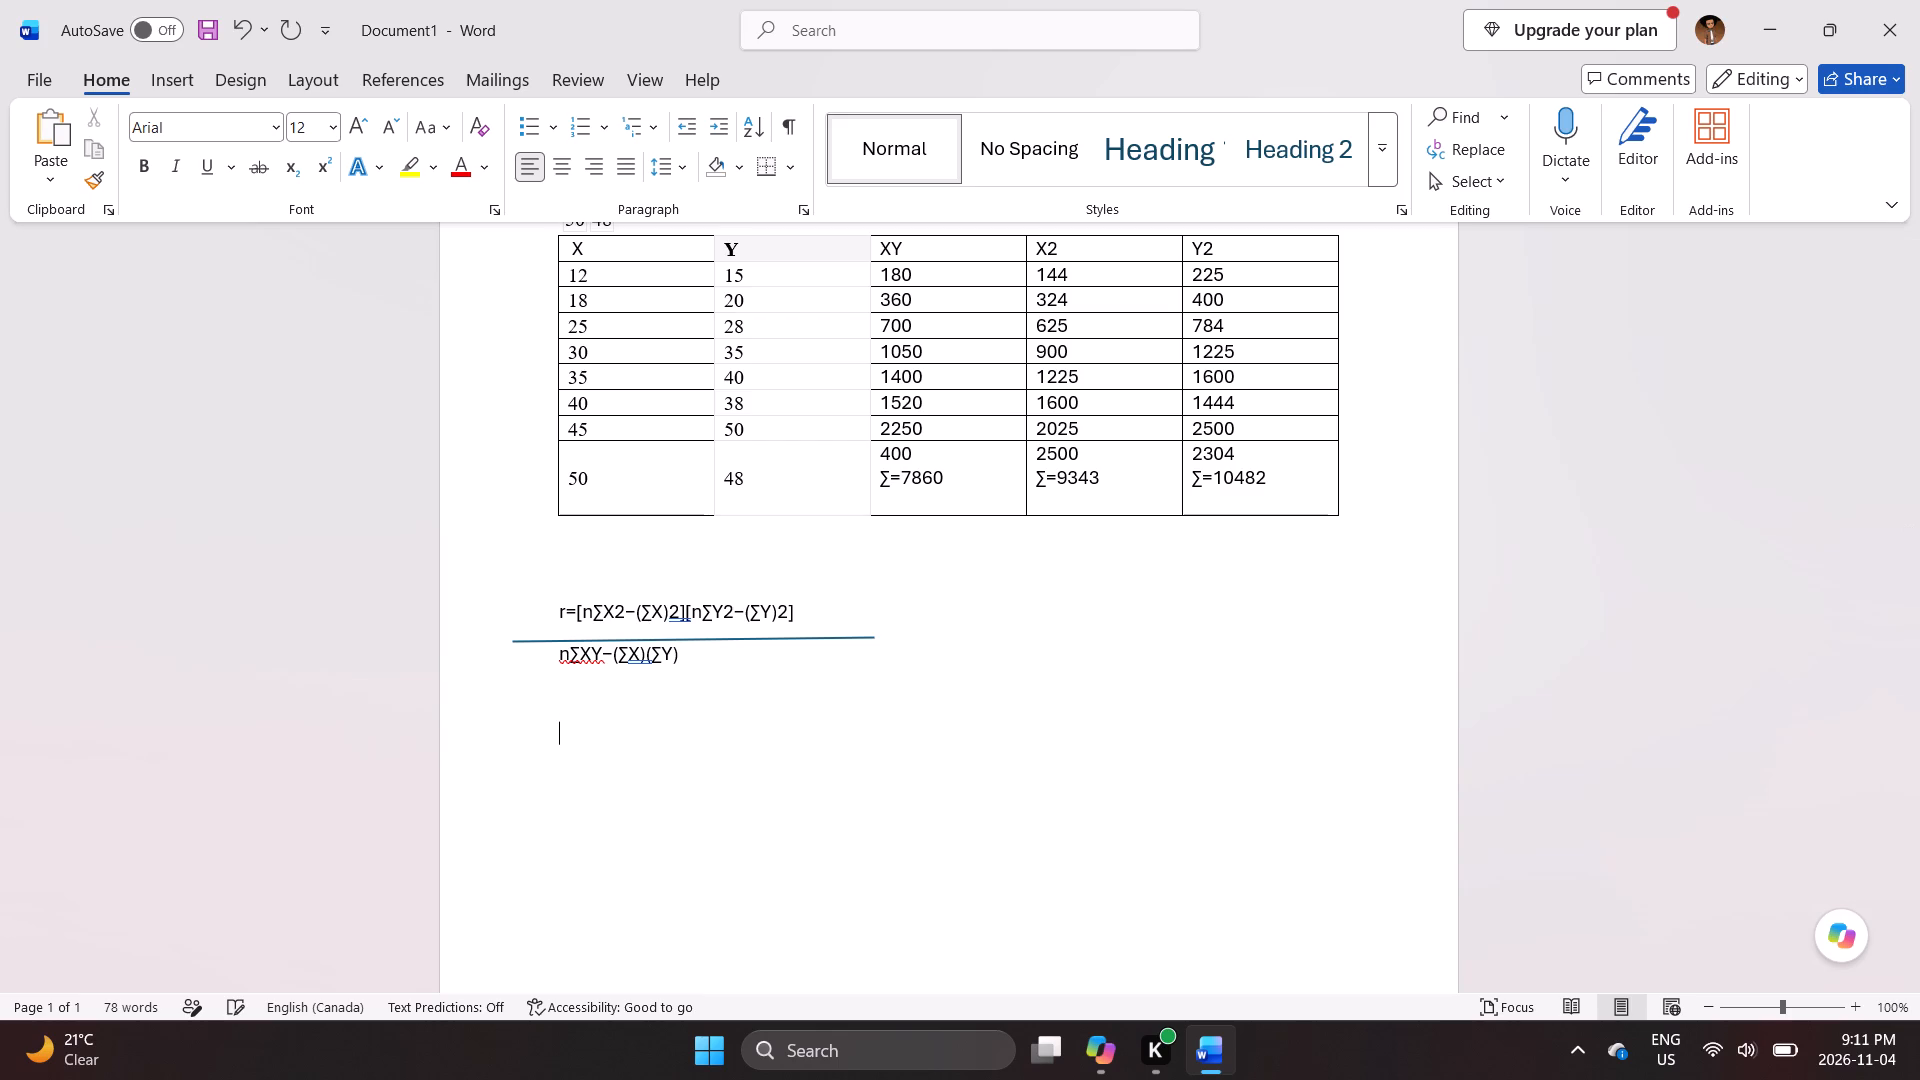
pyautogui.press('r')
pyautogui.write('=')
pyautogui.press('space')
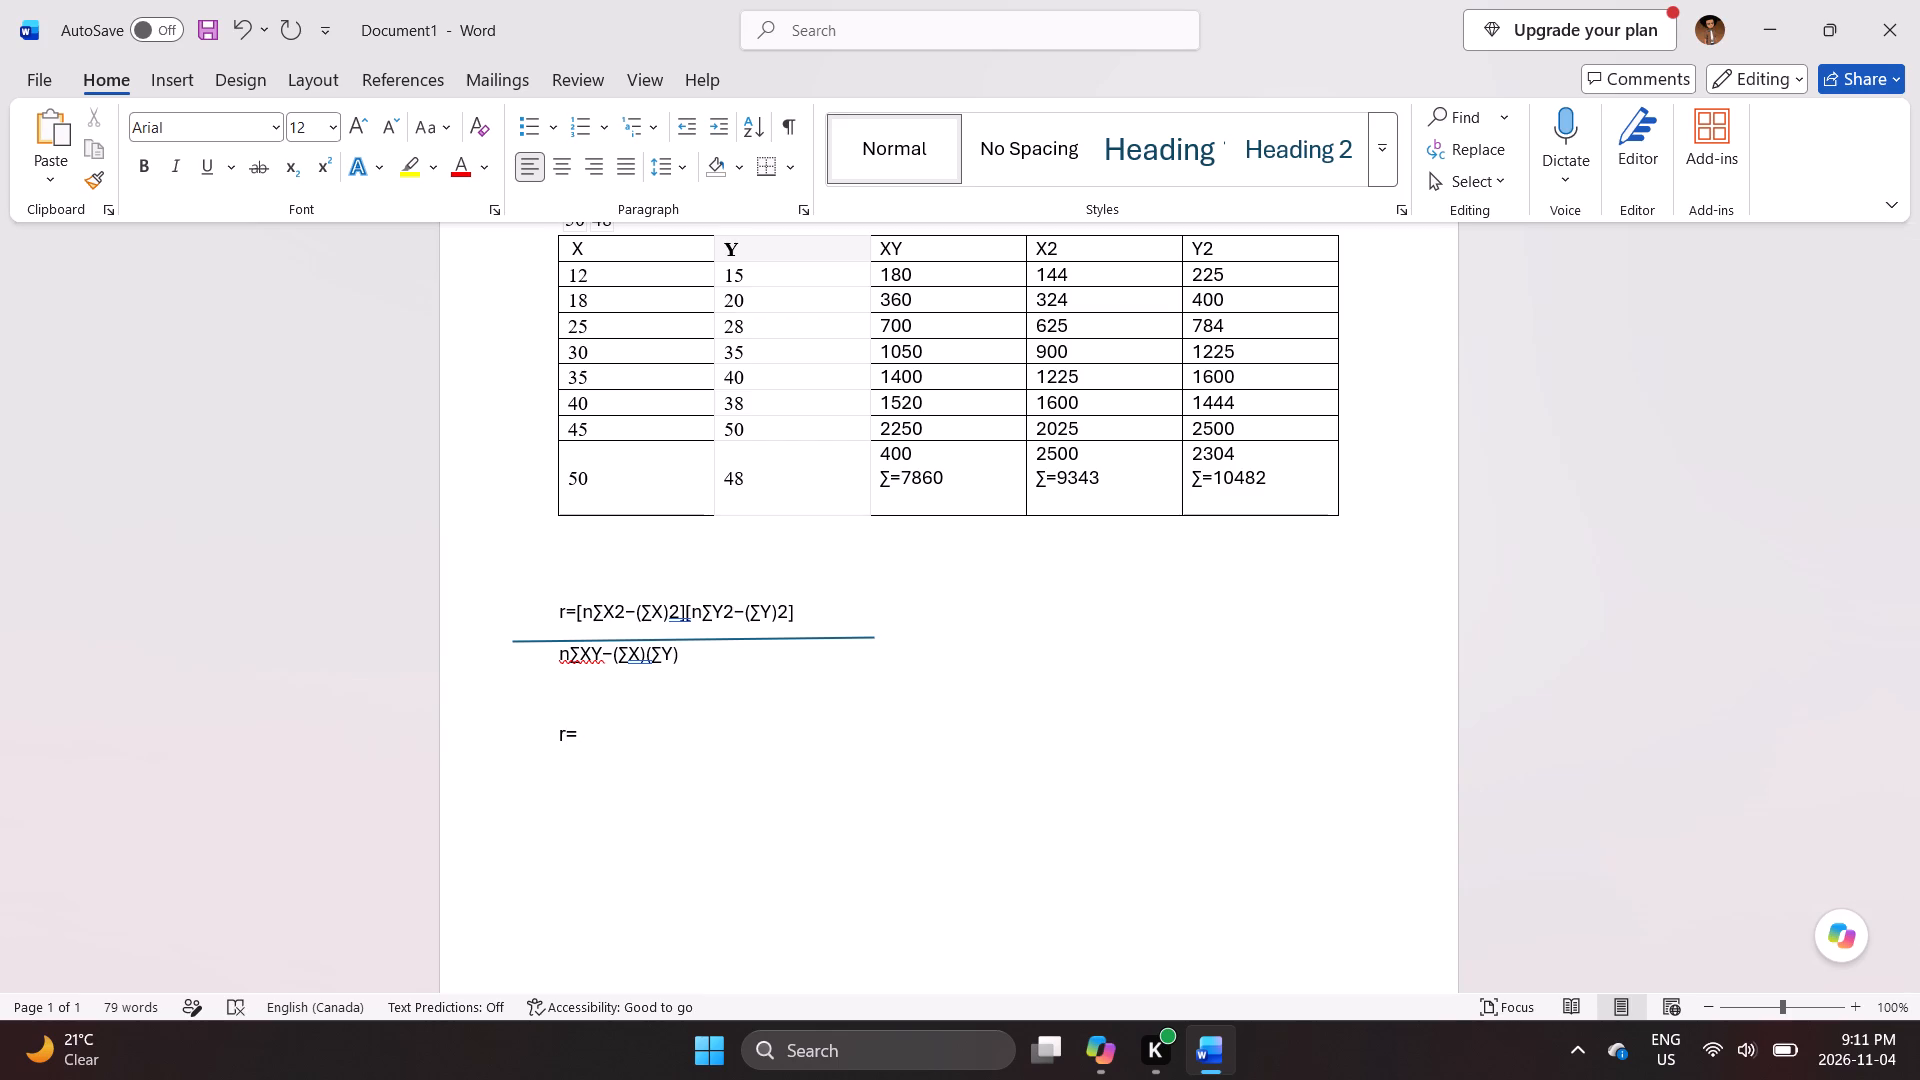
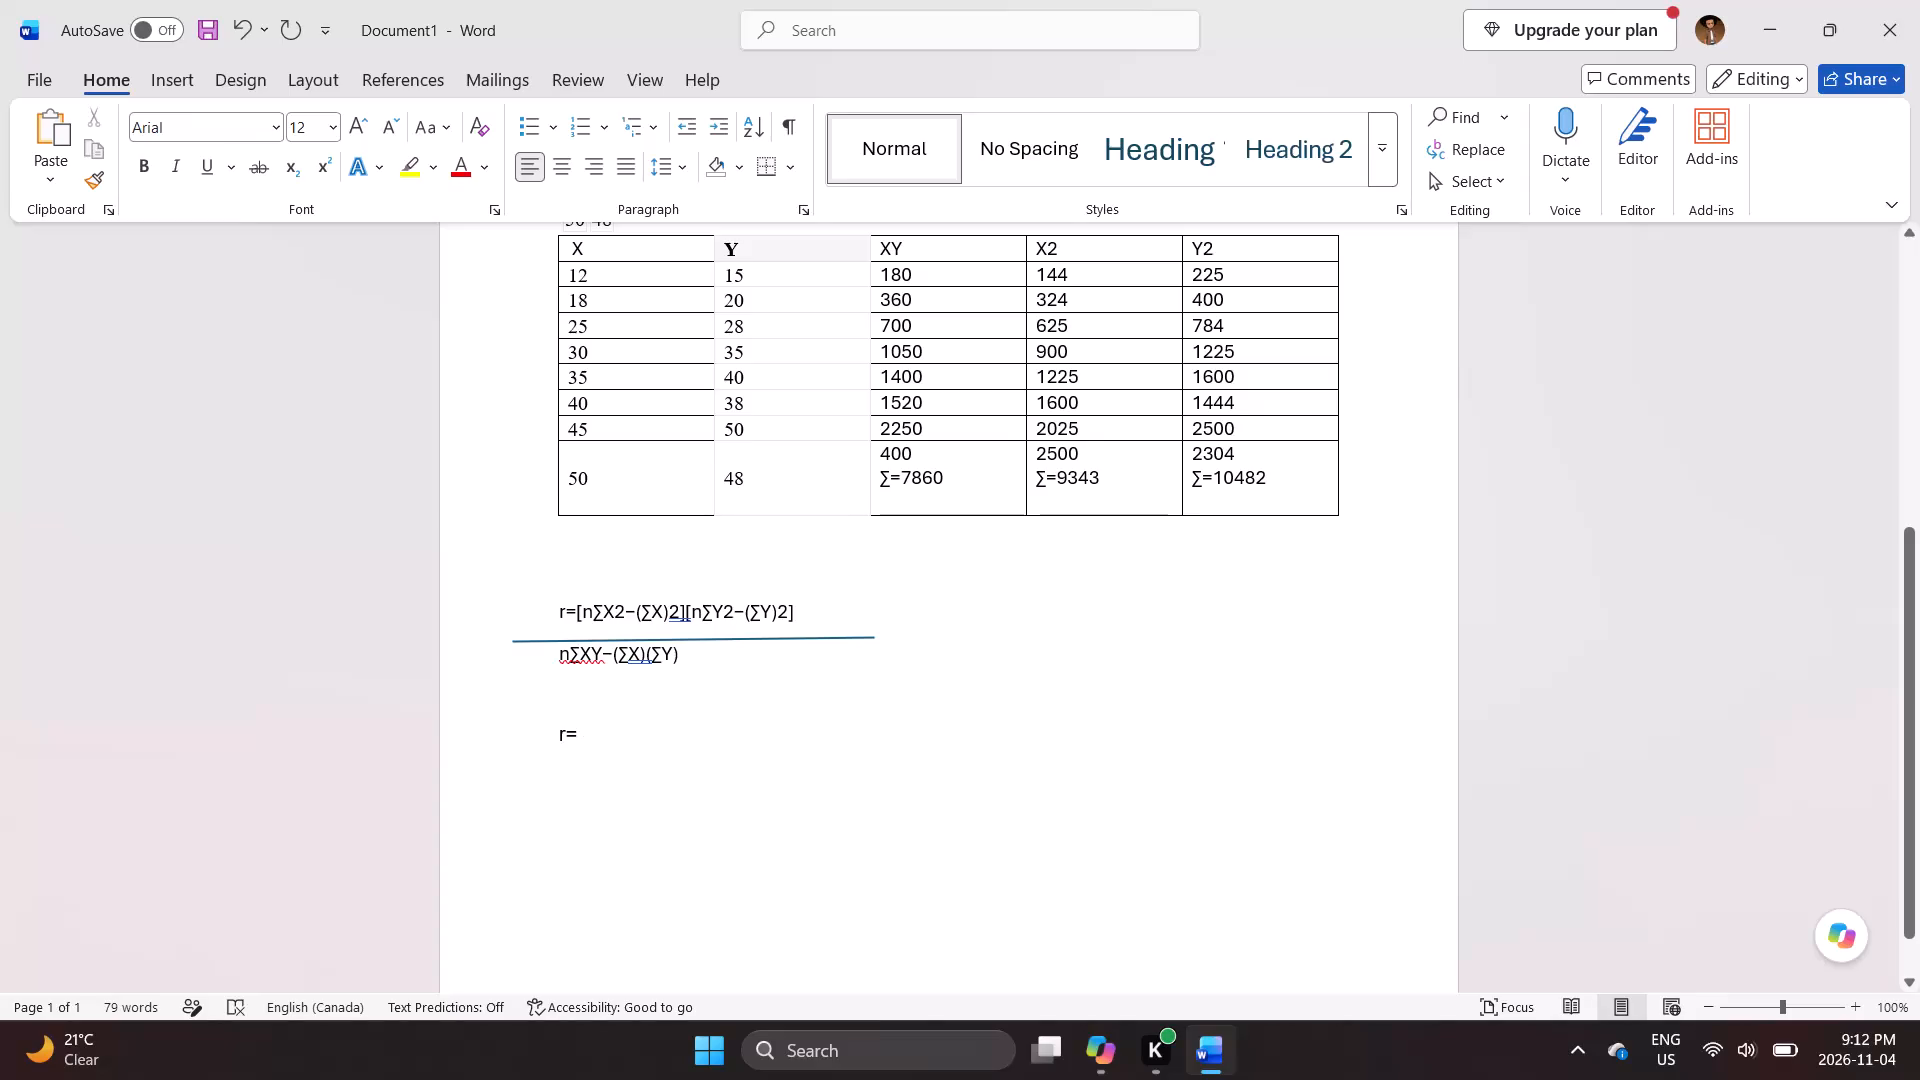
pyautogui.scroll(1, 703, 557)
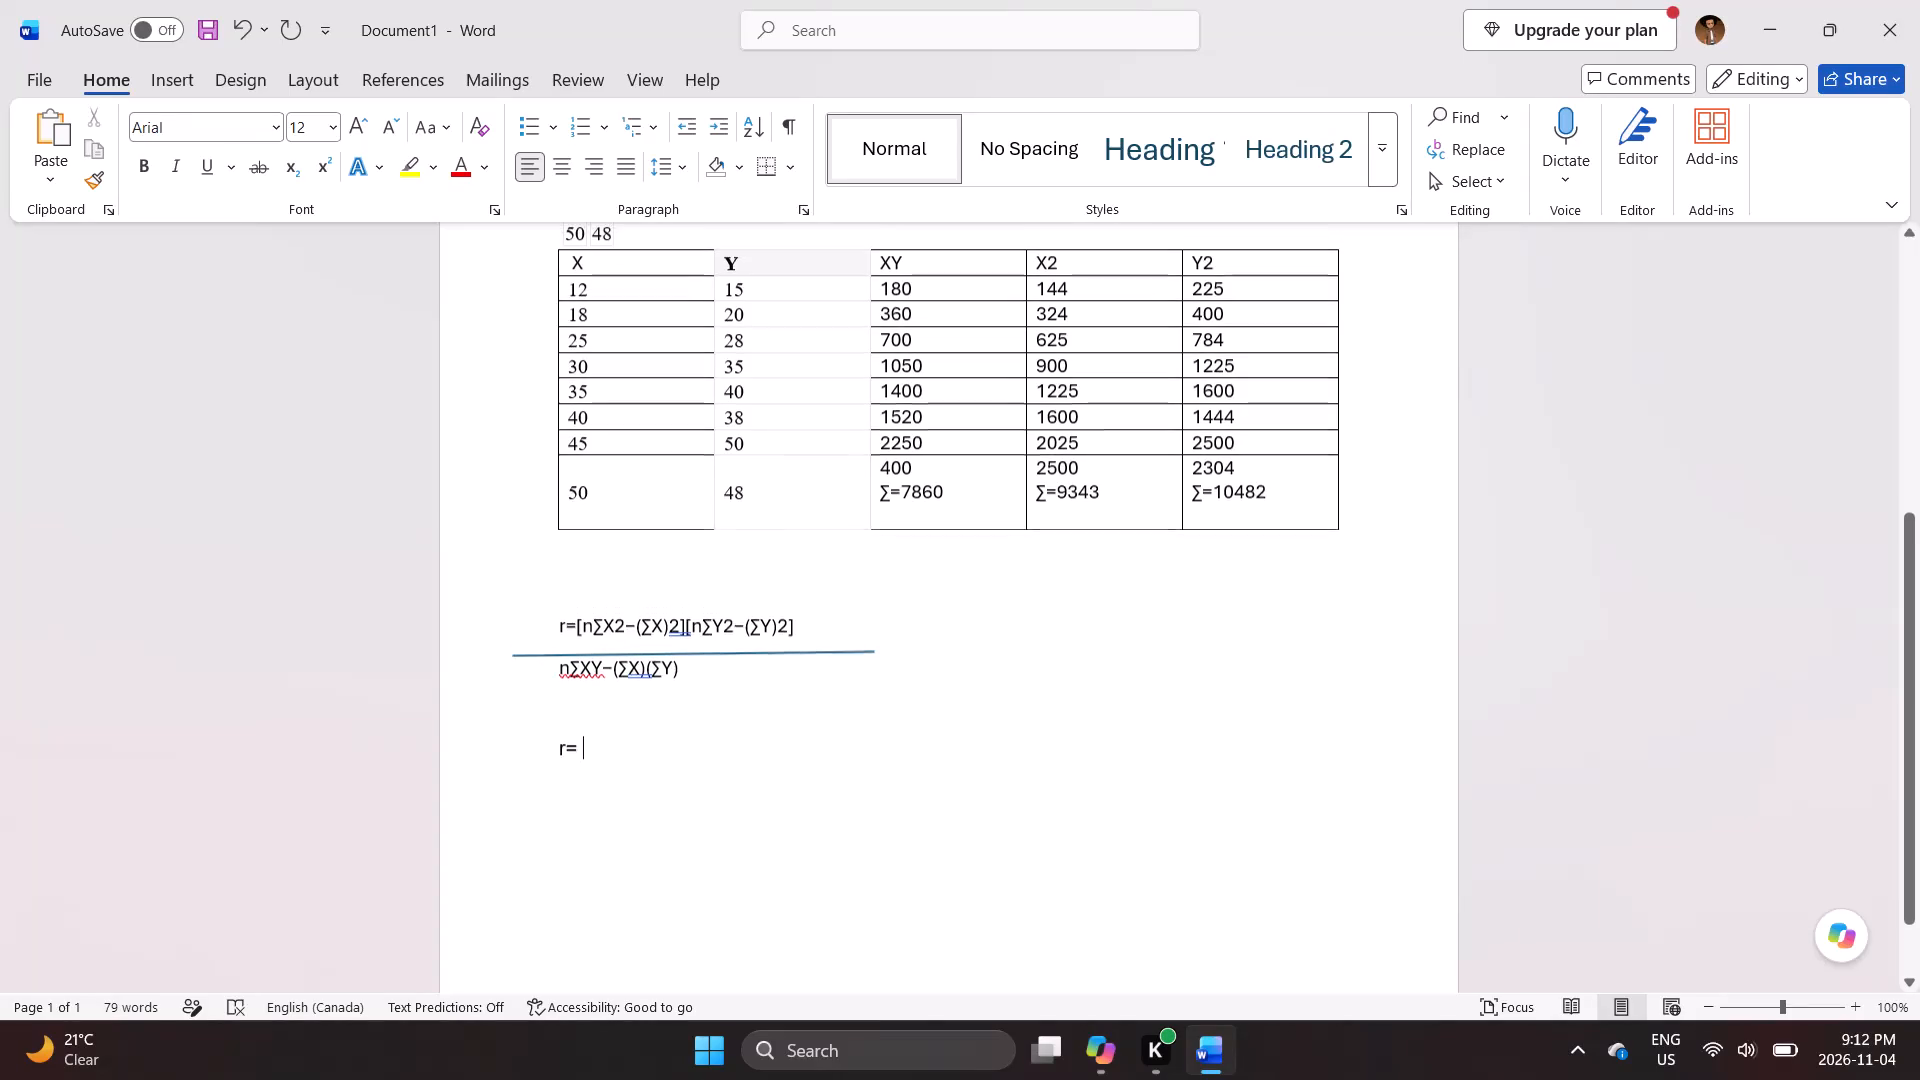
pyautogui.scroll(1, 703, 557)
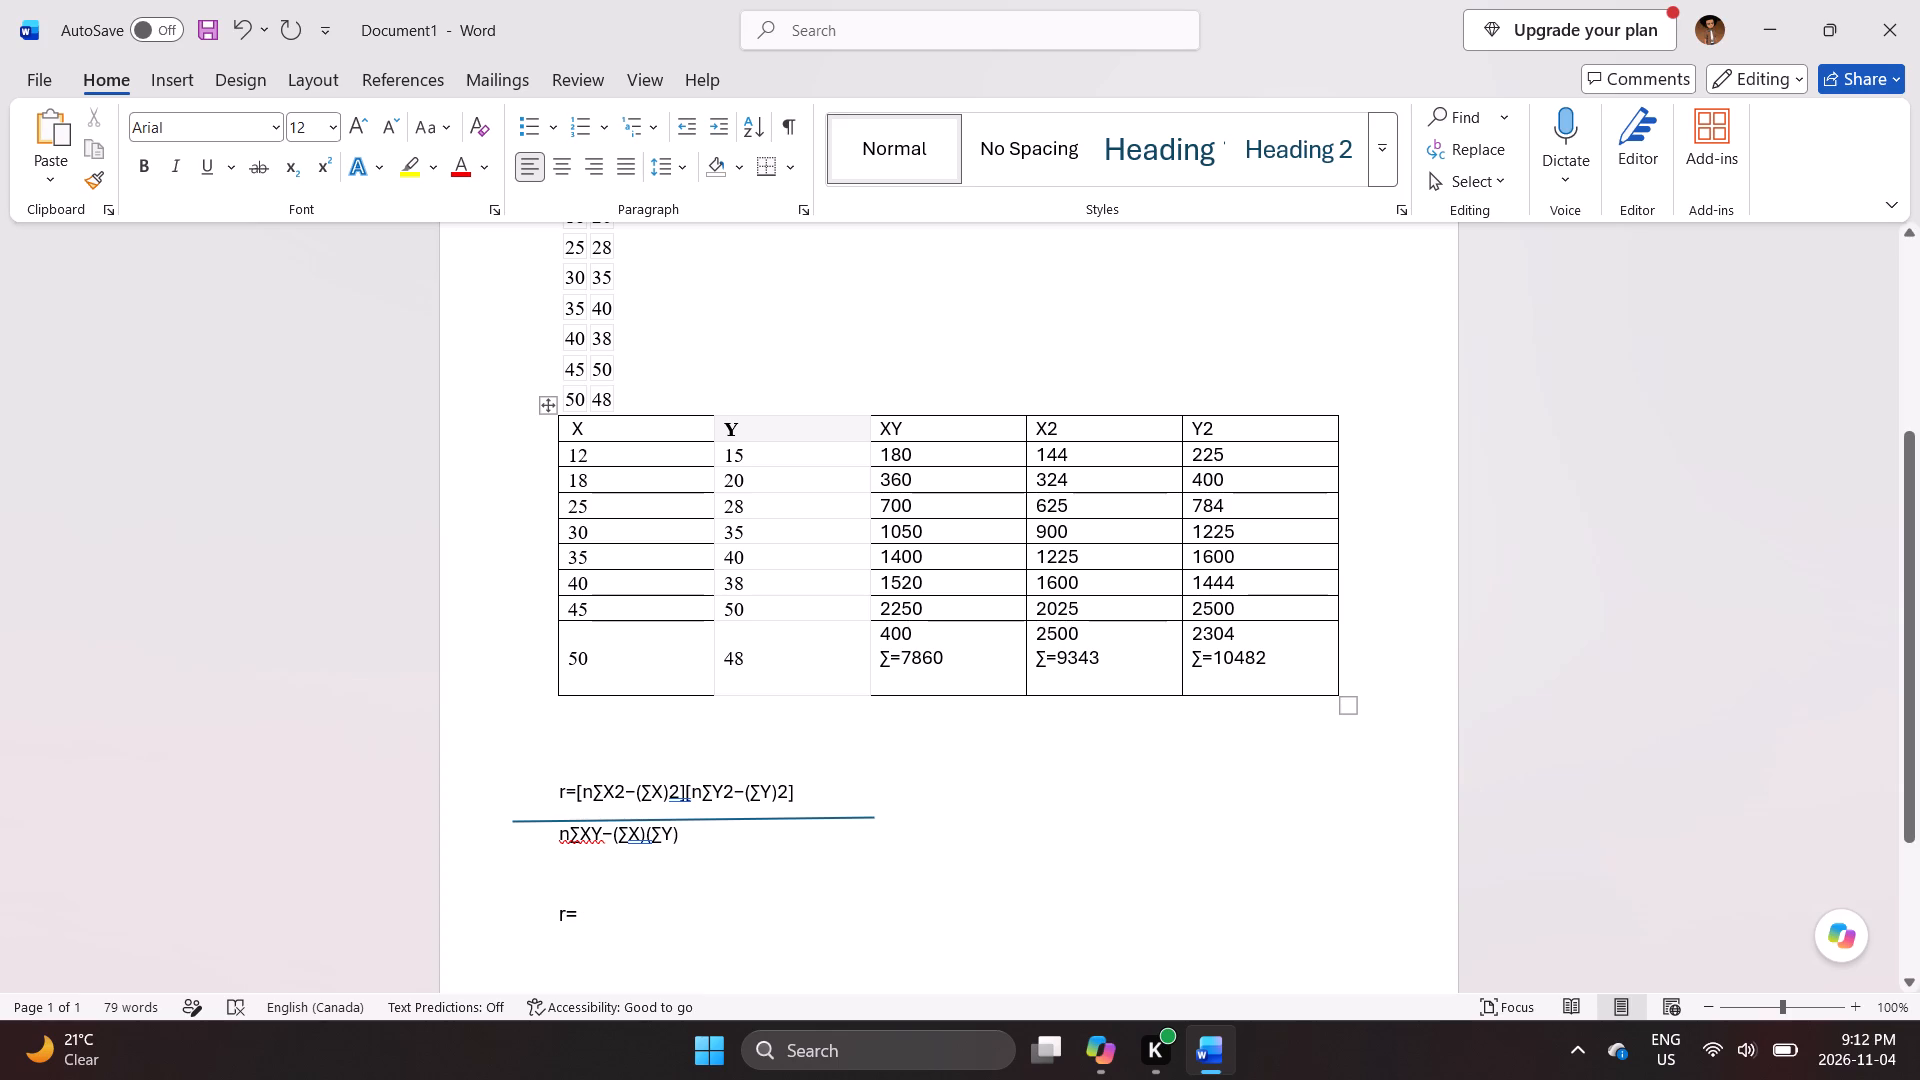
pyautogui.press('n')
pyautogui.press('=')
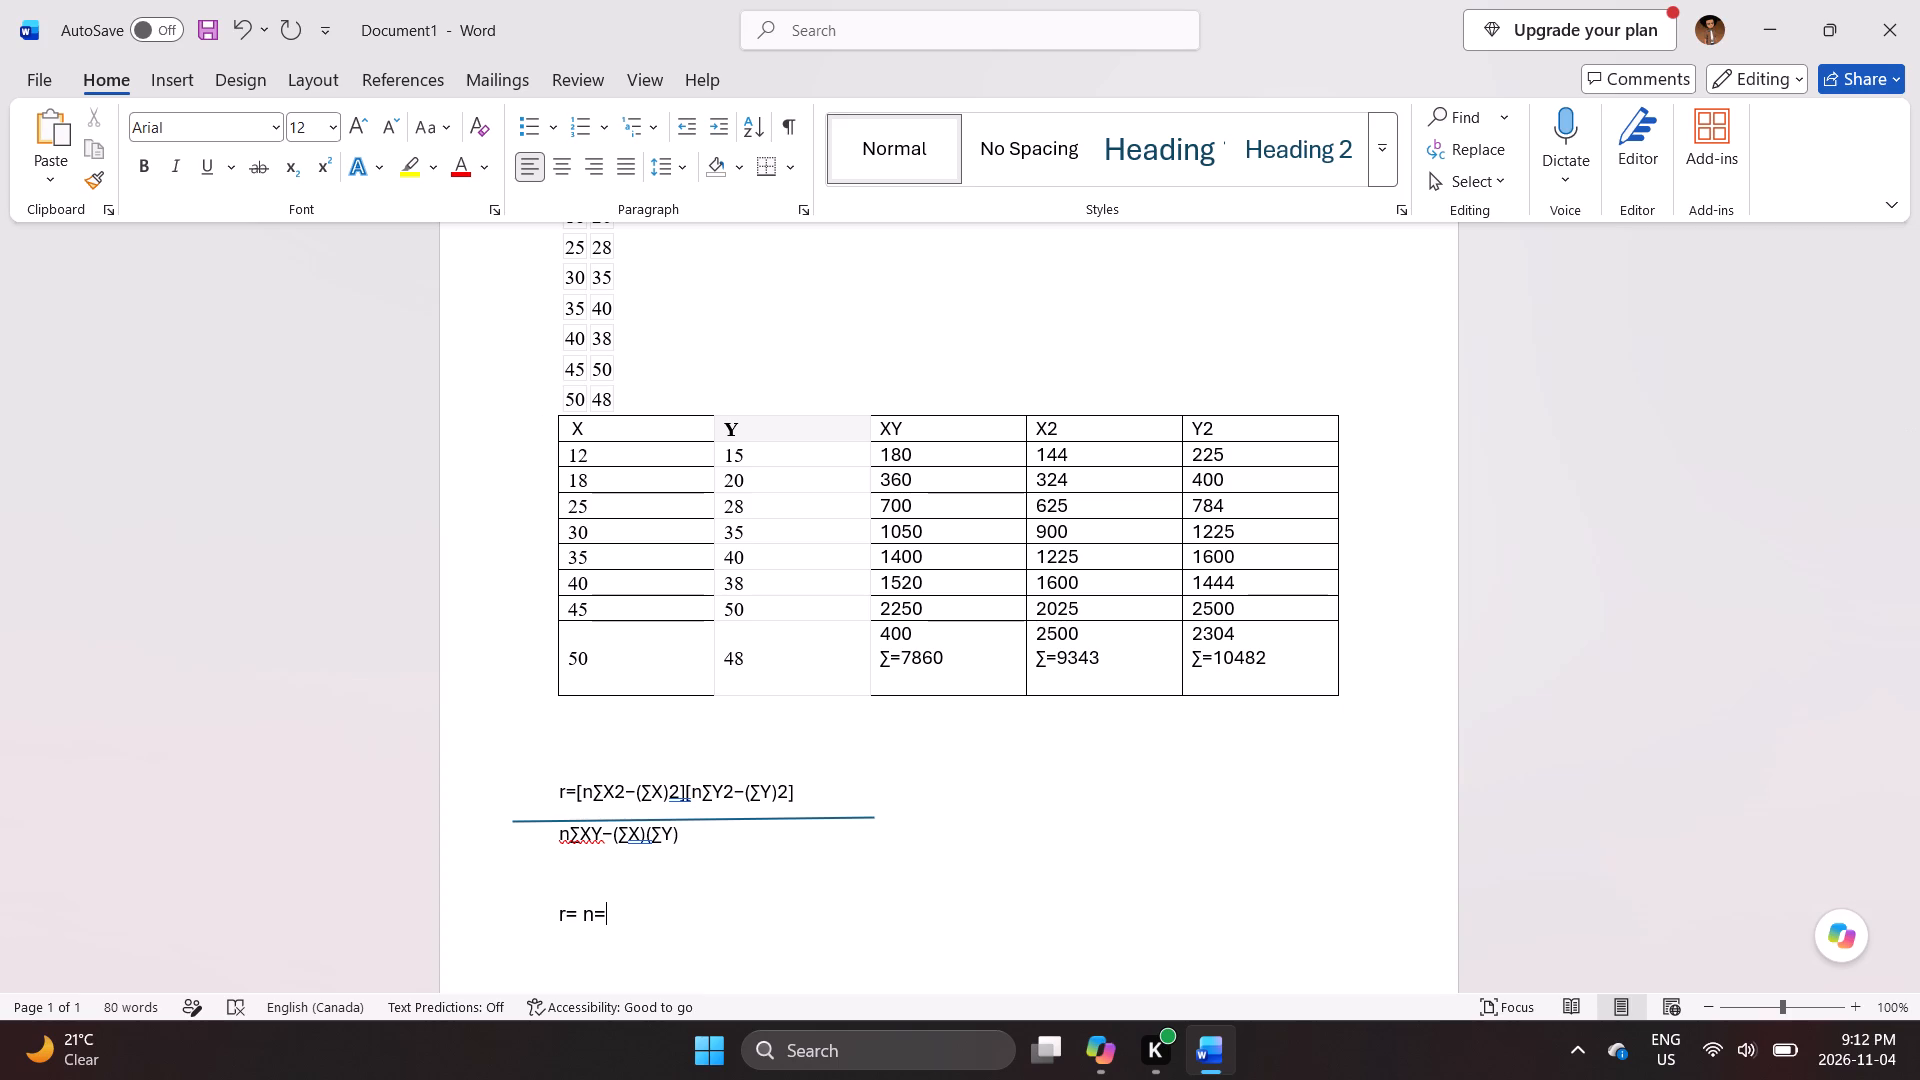